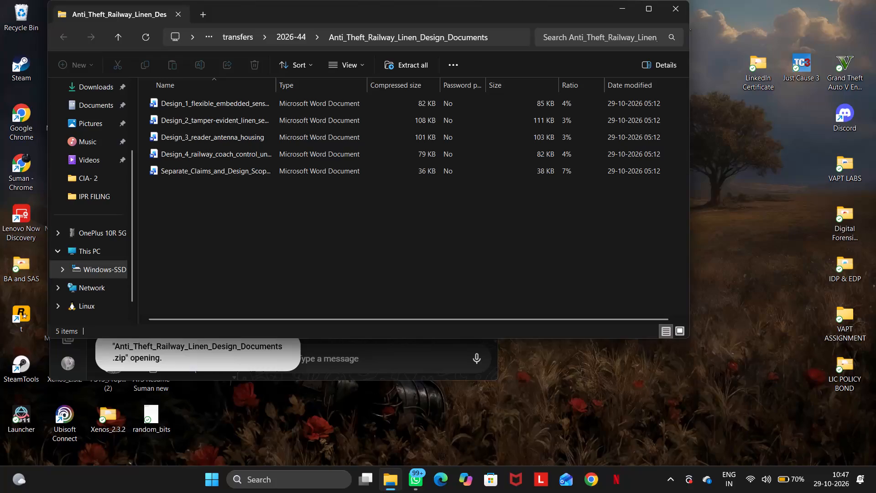
Maximize the archive's folder window and open the Design_4 railway coach control unit enclosure document.
{"action": "left_click", "coordinate": [658, 17]}
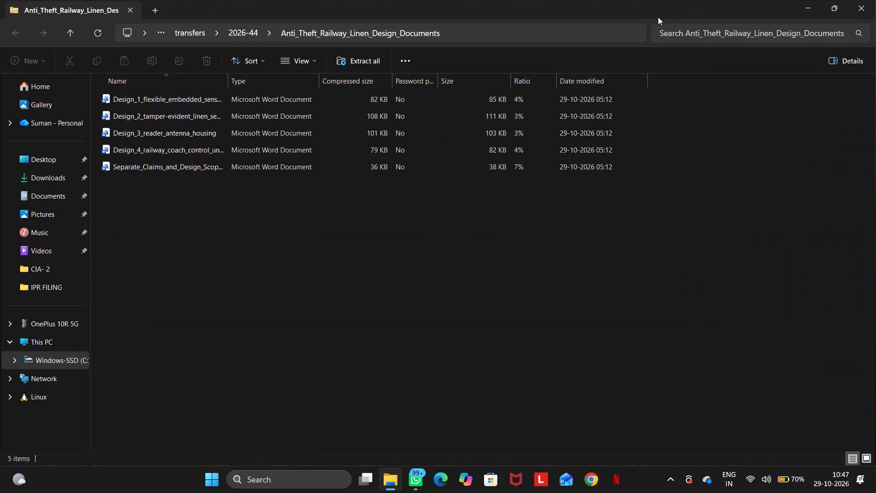
{"action": "double_click", "coordinate": [144, 152]}
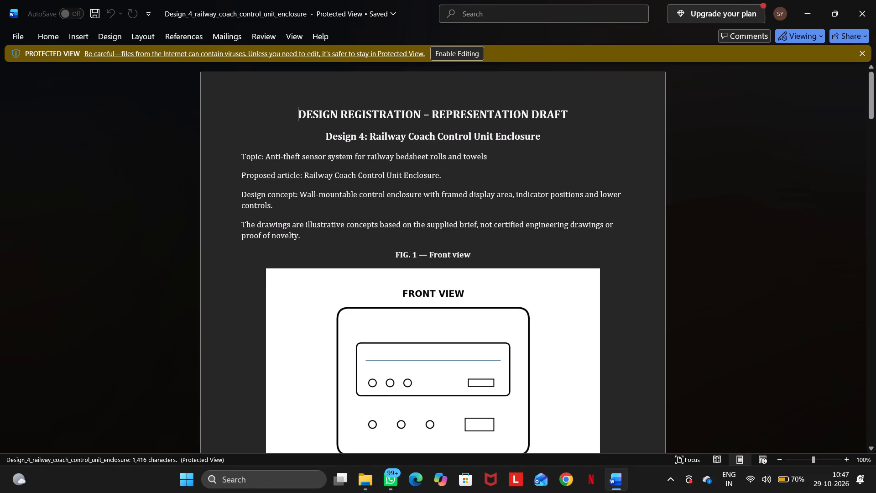
Review the figures and the filing notes of the Design 4 control unit enclosure draft from start to end and back, and close it.
{"action": "key", "text": "Down"}
{"action": "key", "text": "Down"}
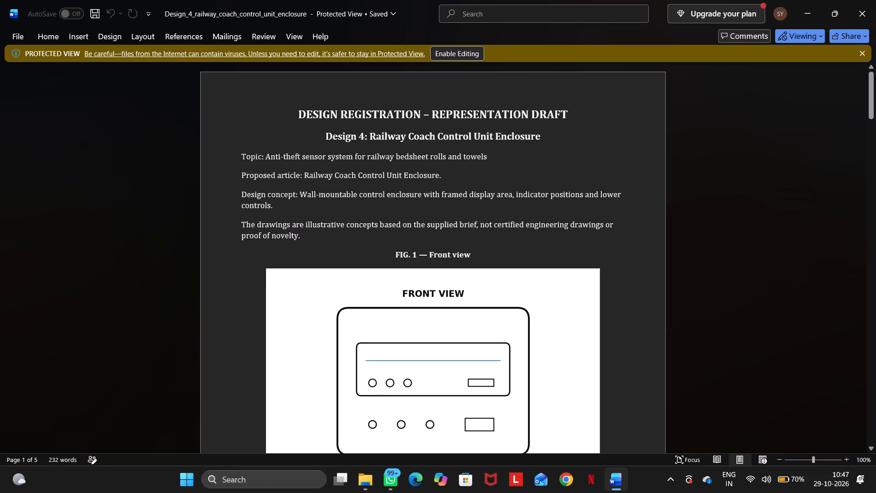
{"action": "key", "text": "Down"}
{"action": "key", "text": "Down"}
{"action": "key", "text": "Down"}
{"action": "key", "text": "Down"}
{"action": "key", "text": "Down"}
{"action": "key", "text": "Down"}
{"action": "key", "text": "Down"}
{"action": "key", "text": "Down"}
{"action": "key", "text": "Down"}
{"action": "key", "text": "Down"}
{"action": "key", "text": "Down"}
{"action": "key", "text": "Down"}
{"action": "key", "text": "Down"}
{"action": "key", "text": "Down"}
{"action": "key", "text": "Down"}
{"action": "key", "text": "Down"}
{"action": "key", "text": "Down"}
{"action": "key", "text": "Down"}
{"action": "key", "text": "Down"}
{"action": "key", "text": "Down"}
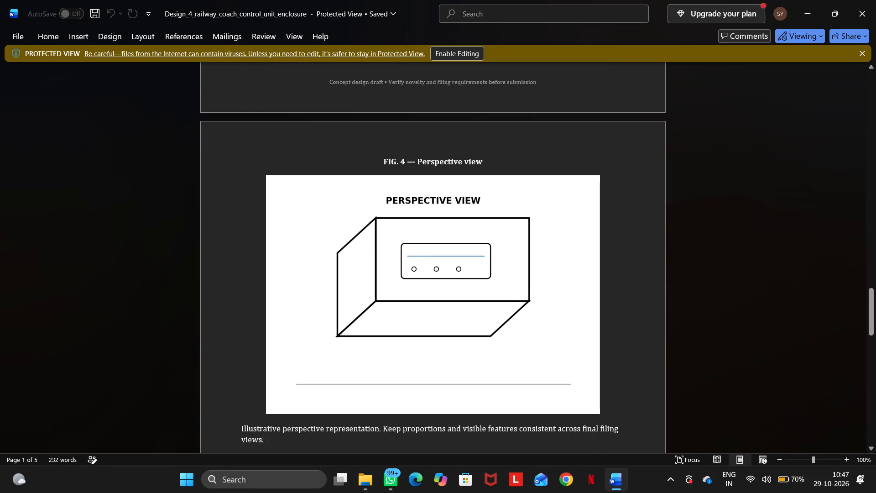
{"action": "key", "text": "Down"}
{"action": "key", "text": "Down"}
{"action": "key", "text": "Down"}
{"action": "key", "text": "Down"}
{"action": "key", "text": "Down"}
{"action": "key", "text": "Down"}
{"action": "key", "text": "Down"}
{"action": "key", "text": "Down"}
{"action": "key", "text": "Down"}
{"action": "key", "text": "Down"}
{"action": "key", "text": "Down"}
{"action": "key", "text": "Down"}
{"action": "key", "text": "Down"}
{"action": "key", "text": "Down"}
{"action": "key", "text": "Down"}
{"action": "key", "text": "Down"}
{"action": "key", "text": "Down"}
{"action": "key", "text": "Down"}
{"action": "key", "text": "Down"}
{"action": "key", "text": "Down"}
{"action": "key", "text": "Down"}
{"action": "key", "text": "Down"}
{"action": "key", "text": "Down"}
{"action": "key", "text": "Down"}
{"action": "key", "text": "Down"}
{"action": "key", "text": "Down"}
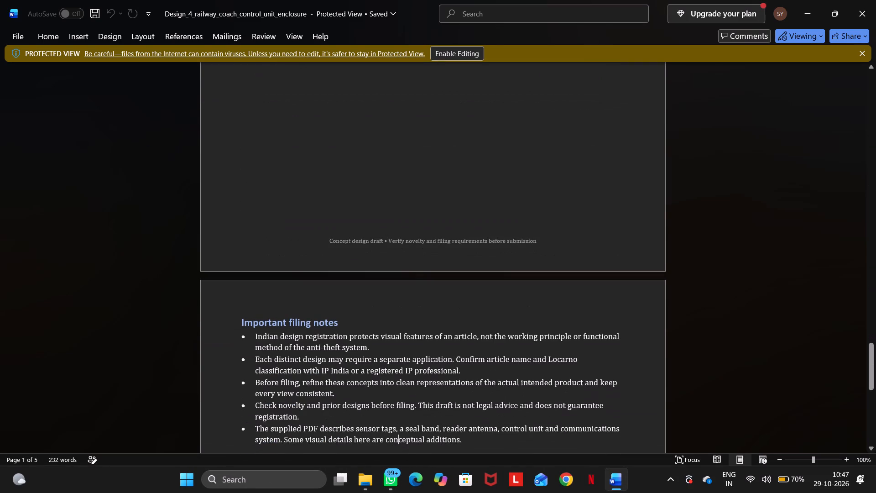
{"action": "key", "text": "Down"}
{"action": "key", "text": "Up"}
{"action": "key", "text": "Up"}
{"action": "key", "text": "Up"}
{"action": "key", "text": "Up"}
{"action": "key", "text": "Up"}
{"action": "key", "text": "Up"}
{"action": "key", "text": "Up"}
{"action": "key", "text": "Up"}
{"action": "key", "text": "Up"}
{"action": "key", "text": "Up"}
{"action": "key", "text": "Up"}
{"action": "key", "text": "Up"}
{"action": "key", "text": "Up"}
{"action": "key", "text": "Up"}
{"action": "key", "text": "Up"}
{"action": "key", "text": "Up"}
{"action": "key", "text": "Up"}
{"action": "key", "text": "Up"}
{"action": "key", "text": "Up"}
{"action": "key", "text": "Up"}
{"action": "key", "text": "Up"}
{"action": "key", "text": "Up"}
{"action": "key", "text": "Up"}
{"action": "key", "text": "Up"}
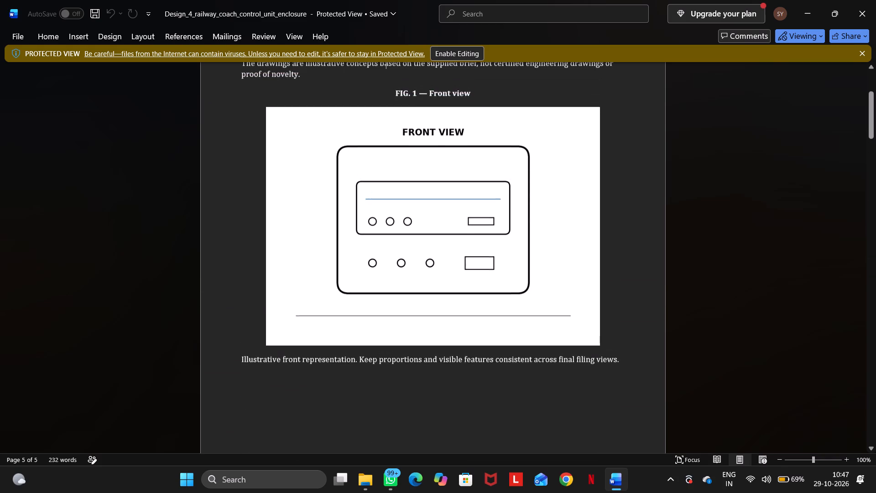
{"action": "key", "text": "Up"}
{"action": "key", "text": "Up"}
{"action": "key", "text": "Up"}
{"action": "key", "text": "Up"}
{"action": "key", "text": "Up"}
{"action": "key", "text": "Up"}
{"action": "key", "text": "Up"}
{"action": "key", "text": "Up"}
{"action": "key", "text": "Up"}
{"action": "key", "text": "Up"}
{"action": "key", "text": "Up"}
{"action": "key", "text": "Up"}
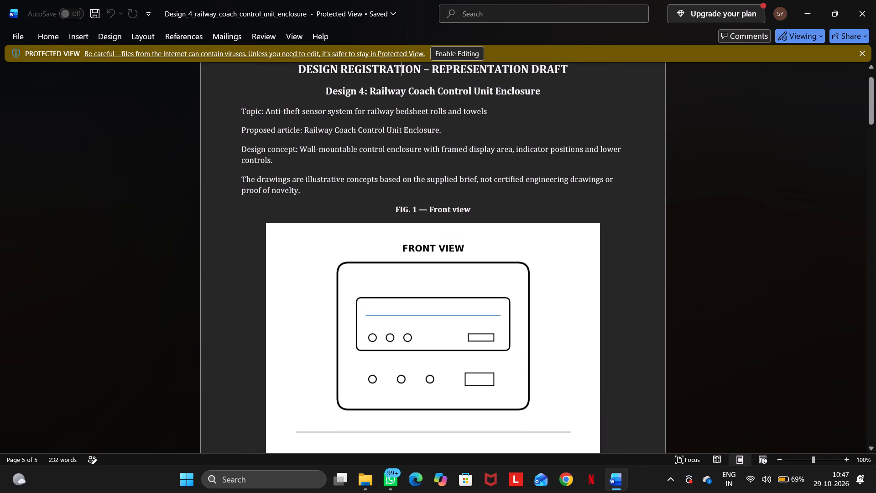
{"action": "key", "text": "Up"}
{"action": "key", "text": "Up"}
{"action": "key", "text": "Up"}
{"action": "key", "text": "Up"}
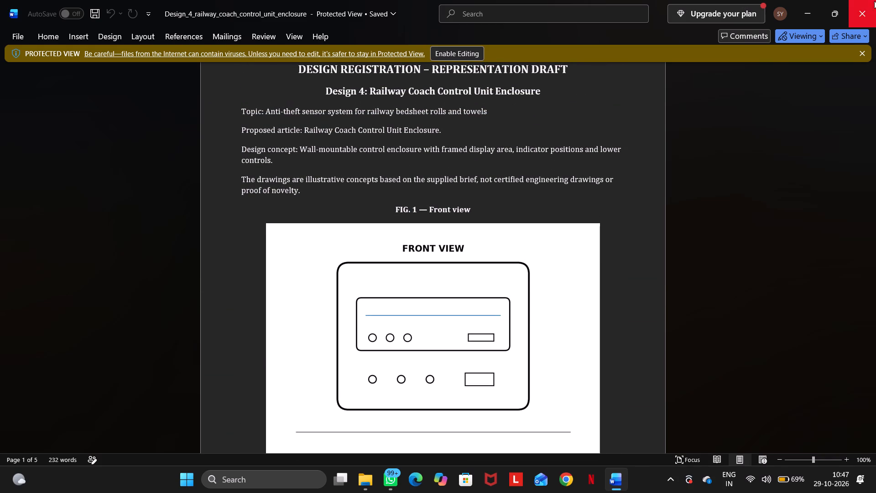
{"action": "left_click", "coordinate": [873, 1]}
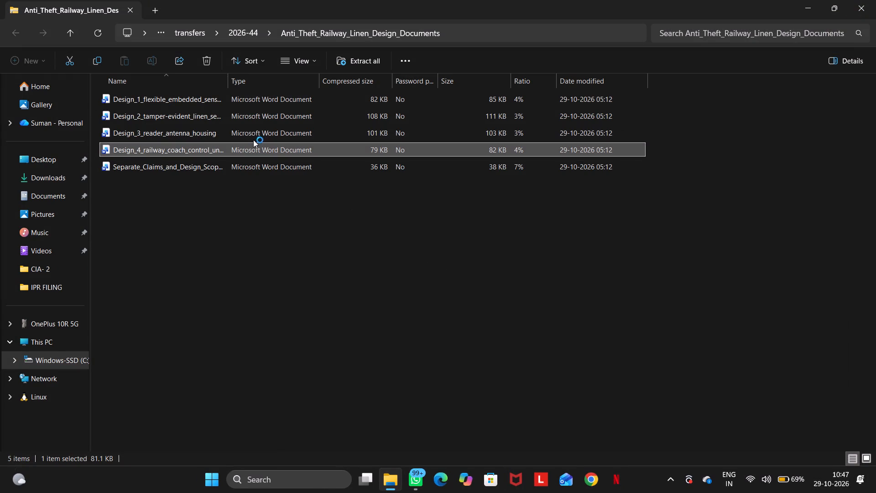
Open the Design_3_reader_antenna_housing document from the archive.
{"action": "left_click_drag", "start_coordinate": [253, 140], "coordinate": [260, 134]}
{"action": "double_click", "coordinate": [260, 134]}
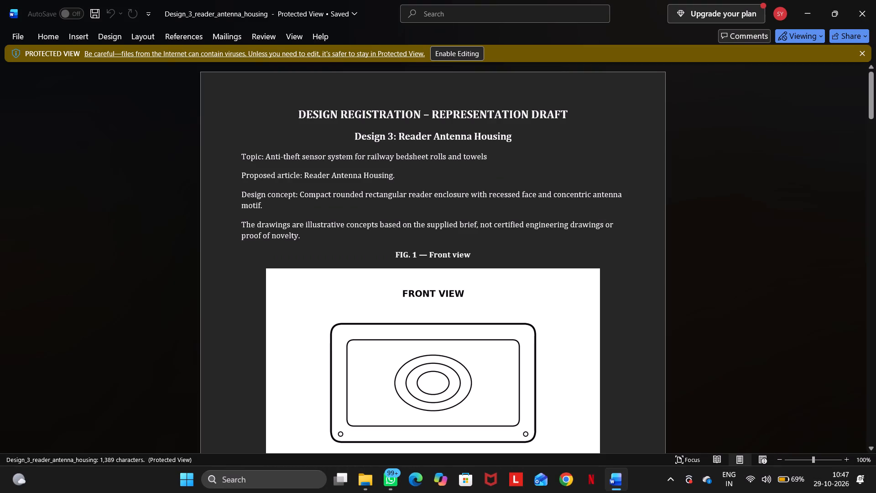
Review the figures and filing notes of the Design 3 reader antenna housing draft to the end and back, and close it.
{"action": "key", "text": "Down"}
{"action": "key", "text": "Down"}
{"action": "key", "text": "Down"}
{"action": "key", "text": "Down"}
{"action": "key", "text": "Down"}
{"action": "key", "text": "Down"}
{"action": "key", "text": "Down"}
{"action": "key", "text": "Down"}
{"action": "key", "text": "Down"}
{"action": "key", "text": "Down"}
{"action": "key", "text": "Down"}
{"action": "key", "text": "Down"}
{"action": "key", "text": "Down"}
{"action": "key", "text": "Down"}
{"action": "key", "text": "Down"}
{"action": "key", "text": "Down"}
{"action": "key", "text": "Down"}
{"action": "key", "text": "Down"}
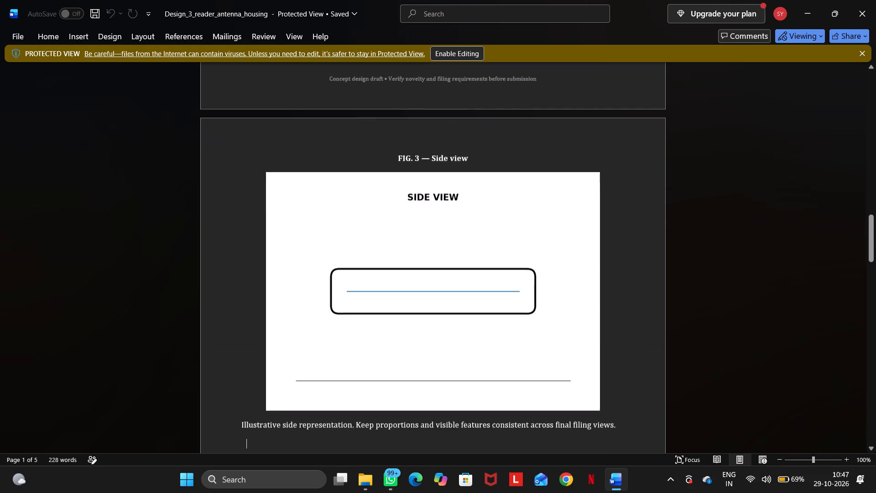
{"action": "key", "text": "Down"}
{"action": "key", "text": "Down"}
{"action": "key", "text": "Down"}
{"action": "key", "text": "Down"}
{"action": "key", "text": "Down"}
{"action": "key", "text": "Down"}
{"action": "key", "text": "Down"}
{"action": "key", "text": "Down"}
{"action": "key", "text": "Down"}
{"action": "key", "text": "Down"}
{"action": "key", "text": "Down"}
{"action": "key", "text": "Down"}
{"action": "key", "text": "Down"}
{"action": "key", "text": "Down"}
{"action": "key", "text": "Down"}
{"action": "key", "text": "Down"}
{"action": "key", "text": "Down"}
{"action": "key", "text": "Down"}
{"action": "key", "text": "Down"}
{"action": "key", "text": "Down"}
{"action": "key", "text": "Down"}
{"action": "key", "text": "Down"}
{"action": "key", "text": "Down"}
{"action": "key", "text": "Down"}
{"action": "key", "text": "Down"}
{"action": "key", "text": "Down"}
{"action": "key", "text": "Down"}
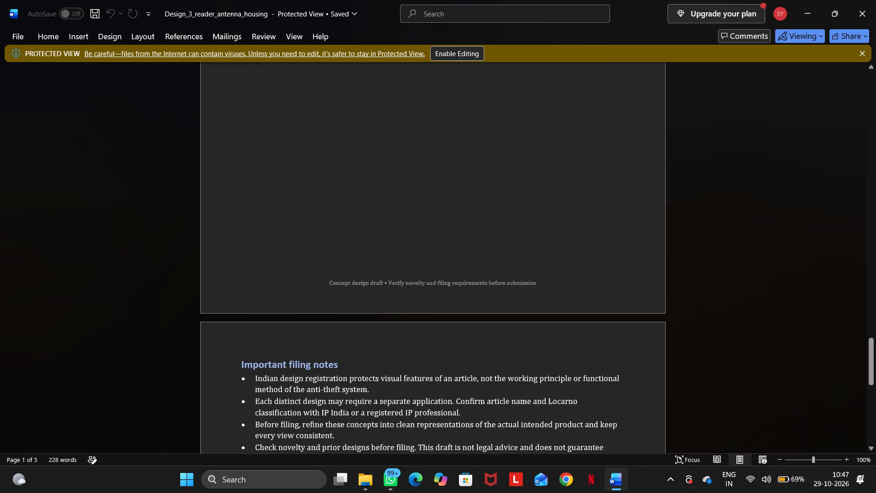
{"action": "key", "text": "Up"}
{"action": "key", "text": "Up"}
{"action": "key", "text": "Up"}
{"action": "key", "text": "Up"}
{"action": "key", "text": "Up"}
{"action": "key", "text": "Up"}
{"action": "key", "text": "Up"}
{"action": "key", "text": "Up"}
{"action": "key", "text": "Up"}
{"action": "key", "text": "Up"}
{"action": "key", "text": "Up"}
{"action": "key", "text": "Up"}
{"action": "key", "text": "Up"}
{"action": "key", "text": "Up"}
{"action": "key", "text": "Up"}
{"action": "key", "text": "Up"}
{"action": "key", "text": "Up"}
{"action": "key", "text": "Up"}
{"action": "key", "text": "Up"}
{"action": "key", "text": "Up"}
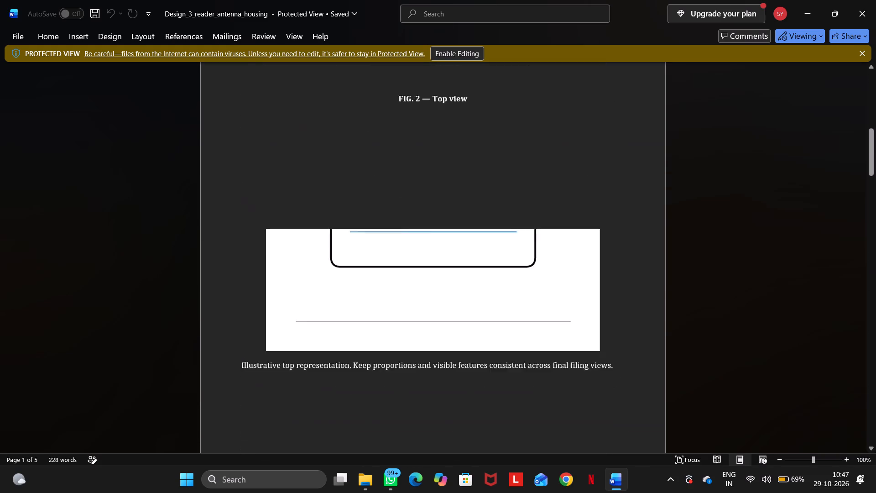
{"action": "key", "text": "Up"}
{"action": "key", "text": "Up"}
{"action": "key", "text": "Up"}
{"action": "key", "text": "Up"}
{"action": "key", "text": "Up"}
{"action": "key", "text": "Up"}
{"action": "key", "text": "Up"}
{"action": "key", "text": "Up"}
{"action": "key", "text": "Up"}
{"action": "key", "text": "Up"}
{"action": "key", "text": "Up"}
{"action": "key", "text": "Up"}
{"action": "key", "text": "Up"}
{"action": "key", "text": "Up"}
{"action": "key", "text": "Up"}
{"action": "key", "text": "Up"}
{"action": "key", "text": "Up"}
{"action": "key", "text": "Up"}
{"action": "key", "text": "Up"}
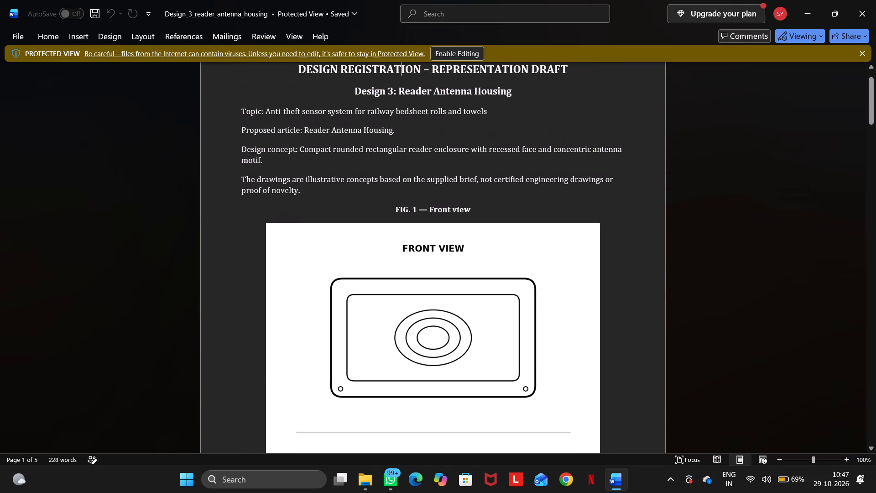
{"action": "key", "text": "Up"}
{"action": "key", "text": "Up"}
{"action": "left_click", "coordinate": [867, 0]}
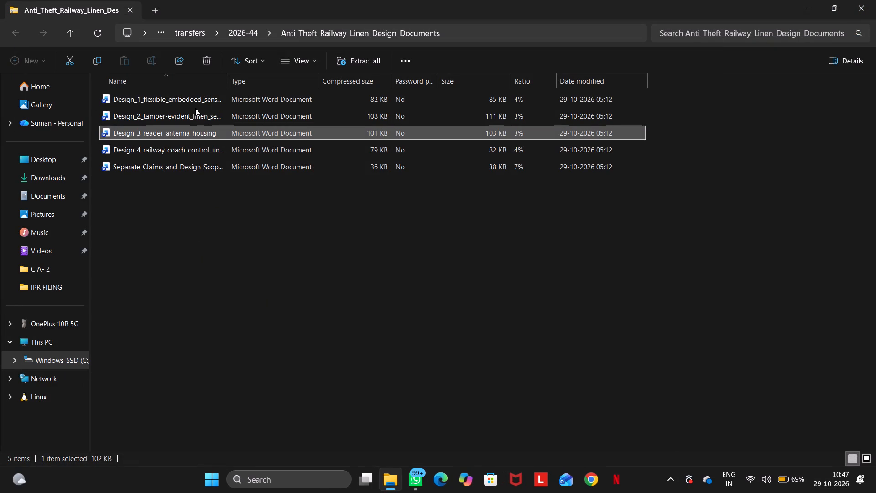
Open the Design_2 tamper-evident linen seal band document from the archive.
{"action": "double_click", "coordinate": [189, 115]}
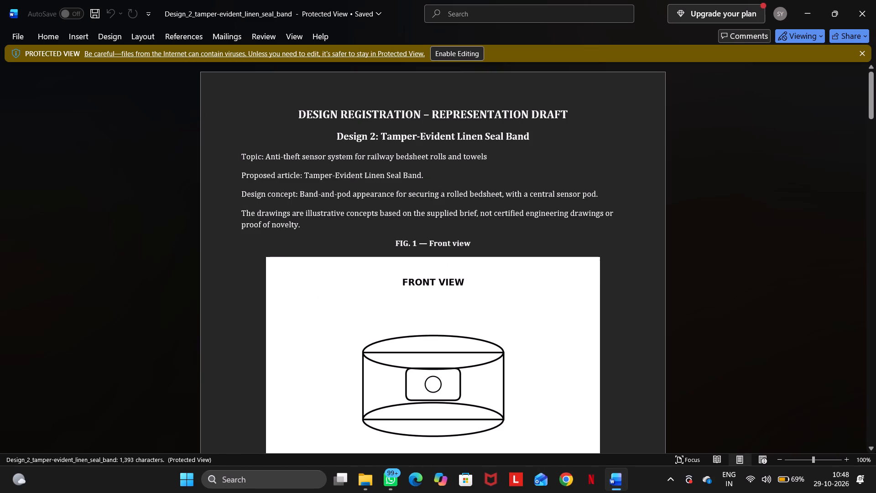
Review the Design 2 linen seal band draft through to its important filing notes, and close it.
{"action": "key", "text": "Down"}
{"action": "key", "text": "Down"}
{"action": "key", "text": "Down"}
{"action": "key", "text": "Down"}
{"action": "key", "text": "Down"}
{"action": "key", "text": "Down"}
{"action": "key", "text": "Down"}
{"action": "key", "text": "Down"}
{"action": "key", "text": "Down"}
{"action": "key", "text": "Down"}
{"action": "key", "text": "Down"}
{"action": "key", "text": "Down"}
{"action": "key", "text": "Down"}
{"action": "key", "text": "Down"}
{"action": "key", "text": "Down"}
{"action": "key", "text": "Down"}
{"action": "key", "text": "Down"}
{"action": "key", "text": "Down"}
{"action": "key", "text": "Down"}
{"action": "key", "text": "Down"}
{"action": "key", "text": "Down"}
{"action": "key", "text": "Down"}
{"action": "key", "text": "Down"}
{"action": "key", "text": "Down"}
{"action": "key", "text": "Down"}
{"action": "key", "text": "Down"}
{"action": "key", "text": "Down"}
{"action": "key", "text": "Down"}
{"action": "key", "text": "Down"}
{"action": "key", "text": "Down"}
{"action": "key", "text": "Down"}
{"action": "key", "text": "Down"}
{"action": "key", "text": "Down"}
{"action": "key", "text": "Down"}
{"action": "key", "text": "Down"}
{"action": "key", "text": "Down"}
{"action": "key", "text": "Down"}
{"action": "key", "text": "Down"}
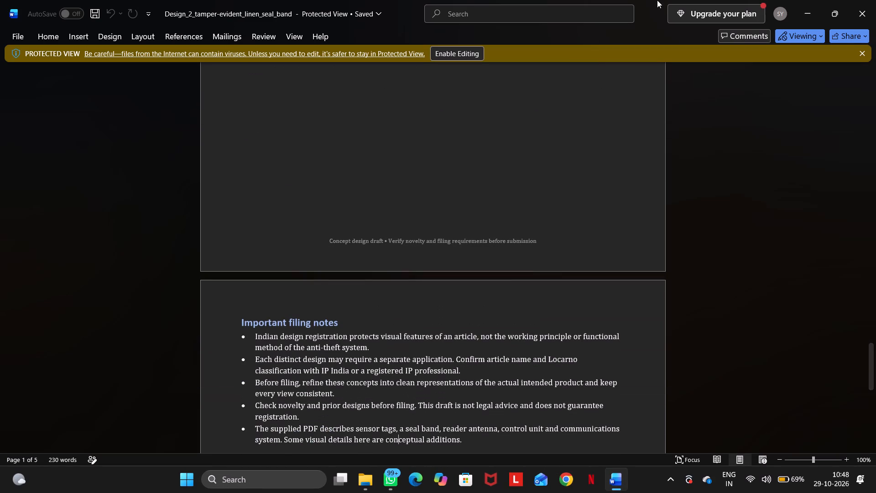
{"action": "left_click", "coordinate": [870, 1]}
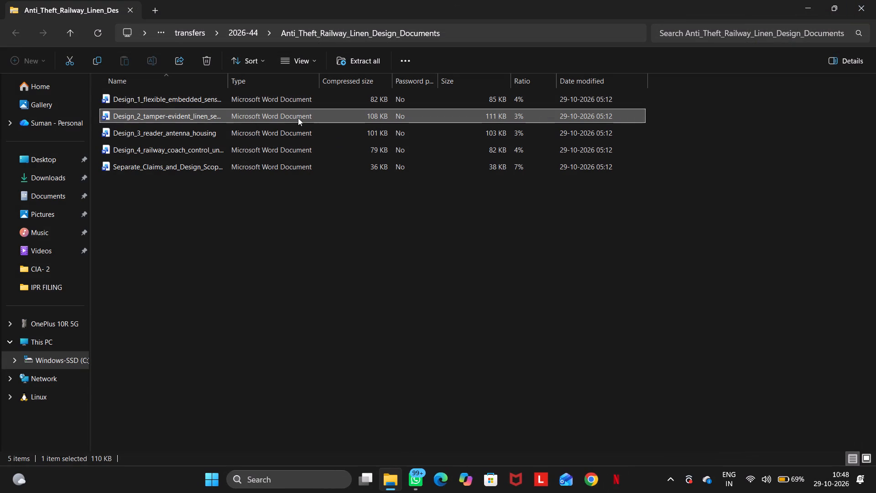
Open the Design_1 flexible embedded sensor tag document from the archive.
{"action": "double_click", "coordinate": [239, 95]}
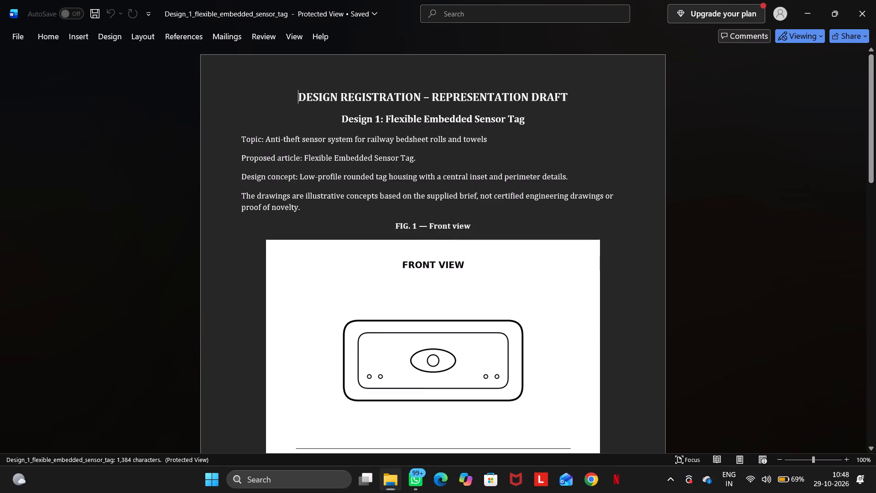
Review the Design 1 flexible embedded sensor tag draft through to its important filing notes, and close it.
{"action": "key", "text": "Down"}
{"action": "key", "text": "Down"}
{"action": "key", "text": "Down"}
{"action": "key", "text": "Down"}
{"action": "key", "text": "Down"}
{"action": "key", "text": "Down"}
{"action": "key", "text": "Down"}
{"action": "key", "text": "Down"}
{"action": "key", "text": "Down"}
{"action": "key", "text": "Down"}
{"action": "key", "text": "Down"}
{"action": "key", "text": "Down"}
{"action": "key", "text": "Down"}
{"action": "key", "text": "Down"}
{"action": "key", "text": "Down"}
{"action": "key", "text": "Down"}
{"action": "key", "text": "Down"}
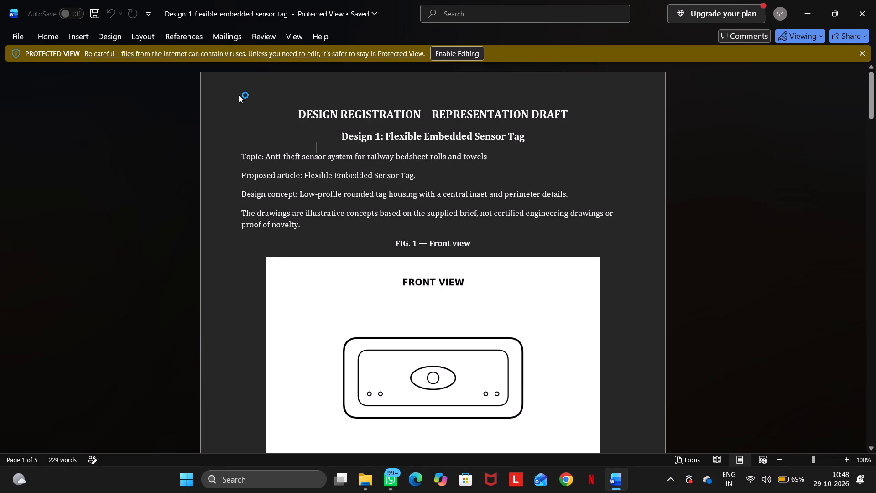
{"action": "key", "text": "Down"}
{"action": "key", "text": "Down"}
{"action": "key", "text": "Down"}
{"action": "key", "text": "Down"}
{"action": "key", "text": "Down"}
{"action": "key", "text": "Down"}
{"action": "key", "text": "Down"}
{"action": "key", "text": "Down"}
{"action": "key", "text": "Down"}
{"action": "key", "text": "Down"}
{"action": "key", "text": "Down"}
{"action": "key", "text": "Down"}
{"action": "key", "text": "Down"}
{"action": "key", "text": "Down"}
{"action": "key", "text": "Down"}
{"action": "key", "text": "Down"}
{"action": "key", "text": "Down"}
{"action": "key", "text": "Down"}
{"action": "key", "text": "Down"}
{"action": "key", "text": "Down"}
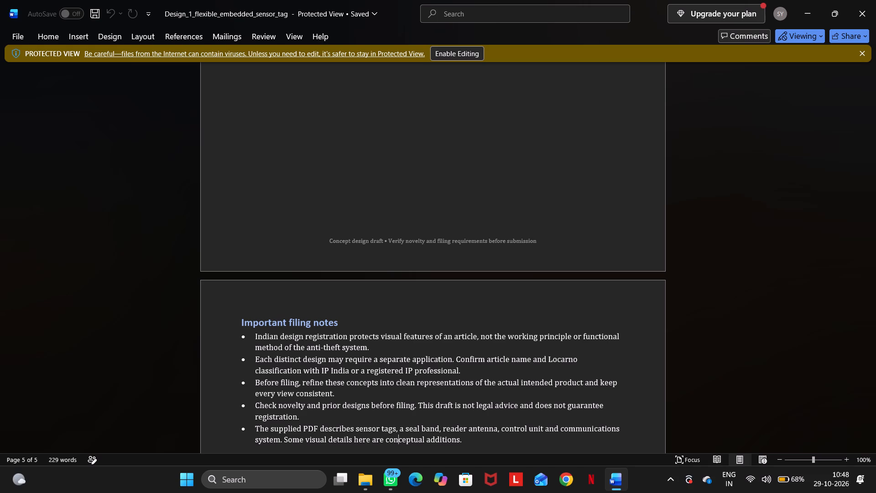
{"action": "left_click", "coordinate": [864, 16]}
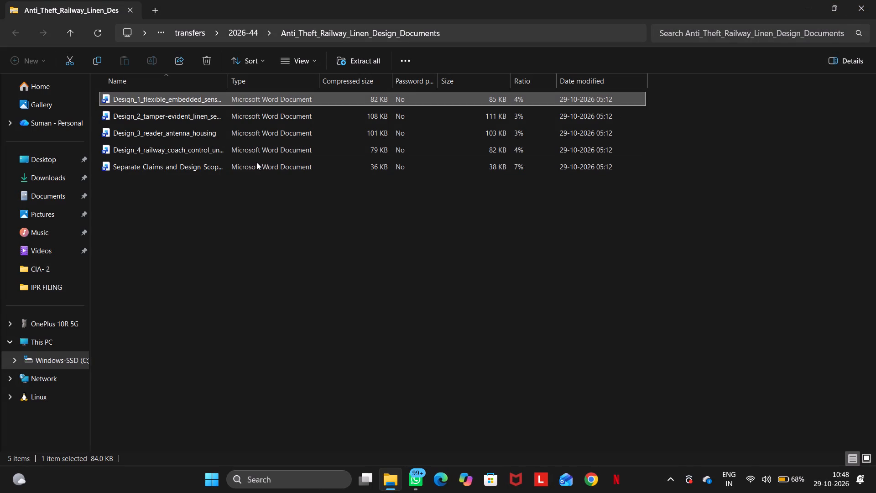
Open the Separate_Claims_and_Design_Scope_Draft document from the archive.
{"action": "double_click", "coordinate": [255, 164]}
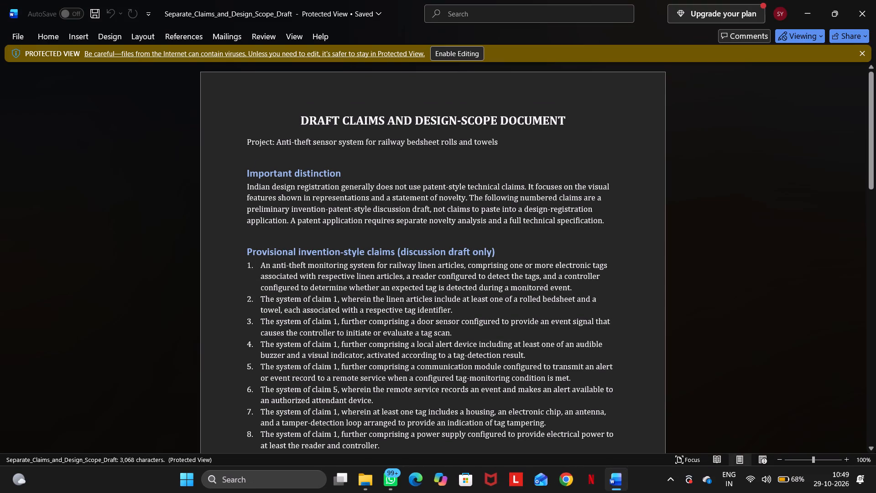
Review the provisional invention-style claims and the statement of novelty templates in the claims and design-scope draft.
{"action": "key", "text": "Down"}
{"action": "key", "text": "Down"}
{"action": "key", "text": "Down"}
{"action": "key", "text": "Down"}
{"action": "key", "text": "Down"}
{"action": "key", "text": "Down"}
{"action": "key", "text": "Down"}
{"action": "key", "text": "Down"}
{"action": "key", "text": "Down"}
{"action": "key", "text": "Down"}
{"action": "key", "text": "Down"}
{"action": "key", "text": "Down"}
{"action": "key", "text": "Down"}
{"action": "key", "text": "Down"}
{"action": "key", "text": "Down"}
{"action": "key", "text": "Down"}
{"action": "key", "text": "Down"}
{"action": "key", "text": "Down"}
{"action": "key", "text": "Down"}
{"action": "key", "text": "Down"}
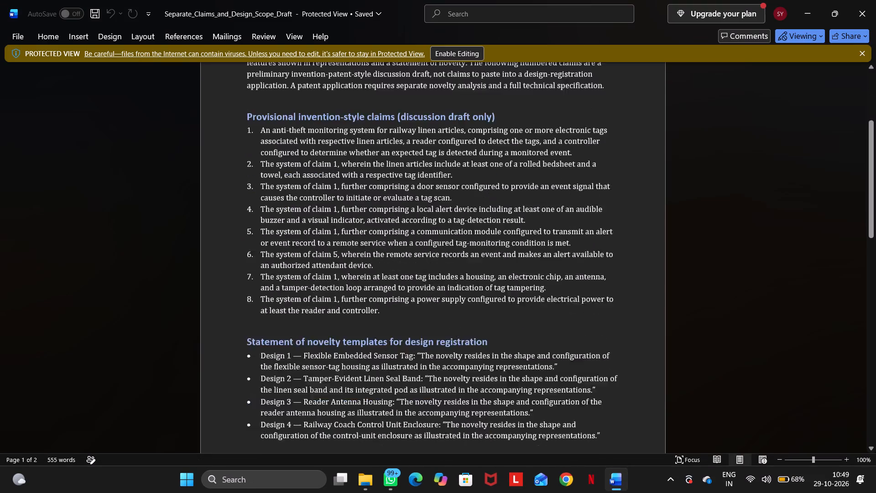
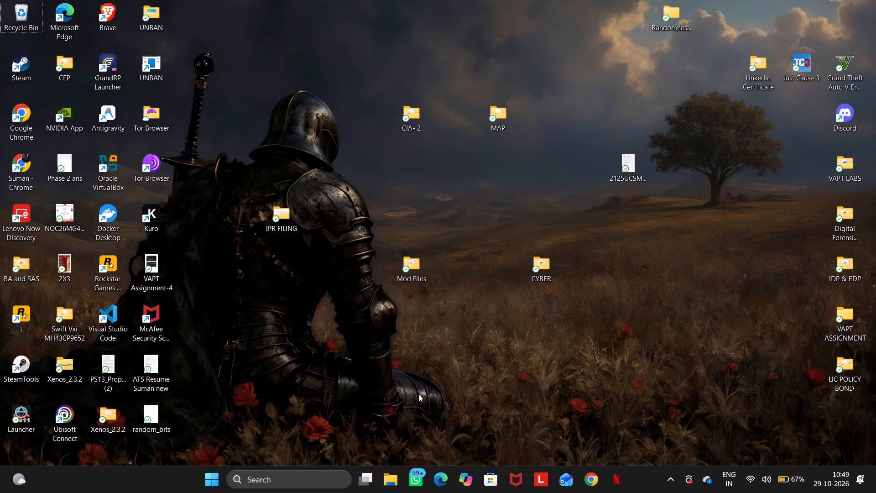
Open Google Chrome with a personal user profile.
{"action": "left_click", "coordinate": [400, 492]}
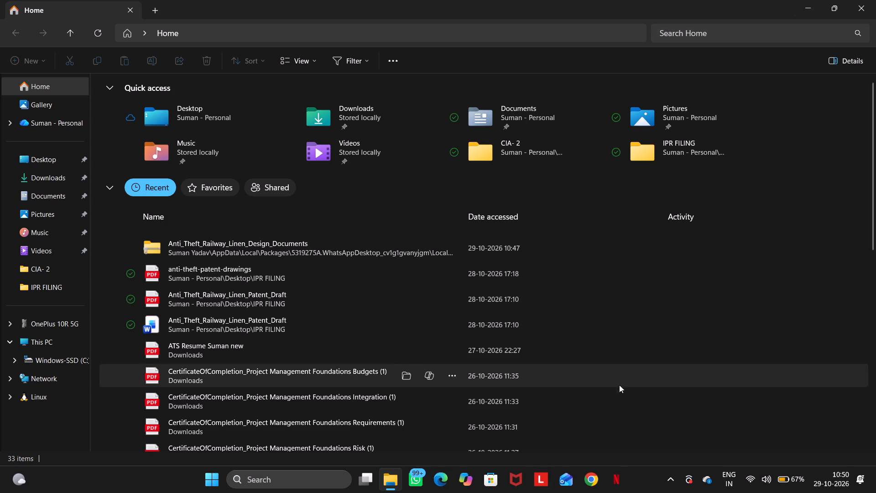
{"action": "left_click", "coordinate": [585, 478]}
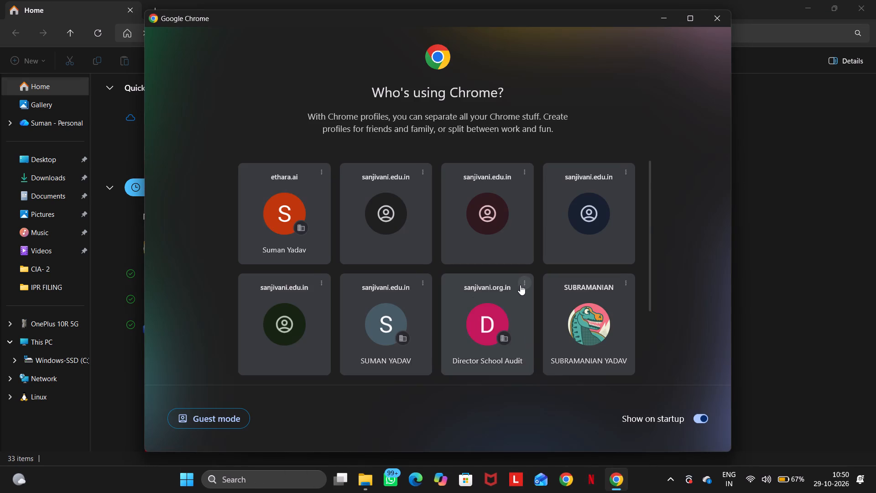
{"action": "scroll", "coordinate": [520, 285], "scroll_direction": "down", "scroll_amount": 6}
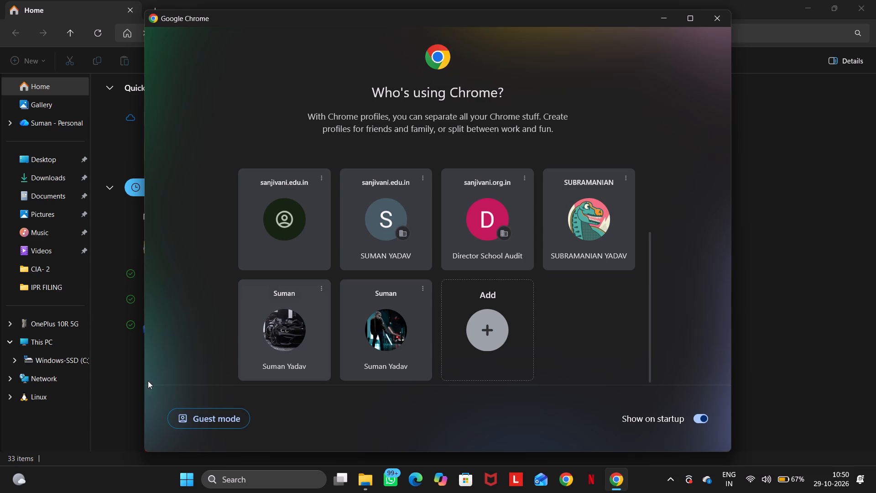
{"action": "left_click", "coordinate": [276, 346]}
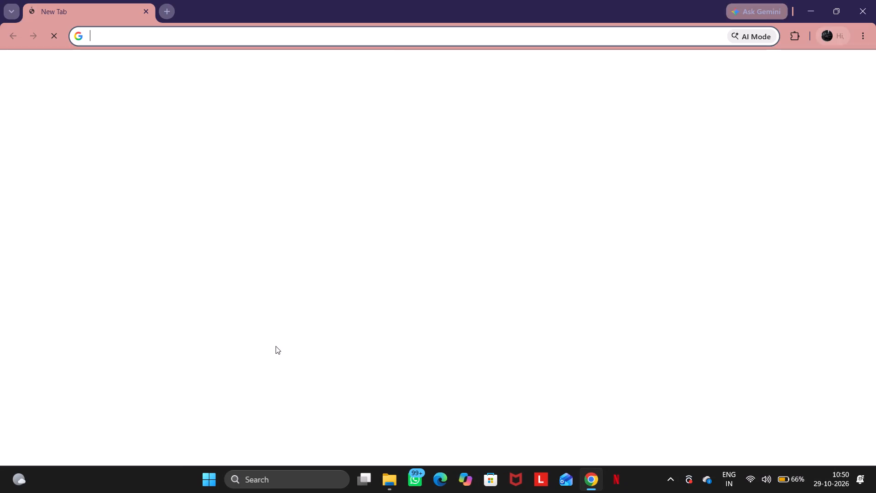
Search Google for blender, open the official Blender website and look over its homepage.
{"action": "left_click", "coordinate": [347, 228]}
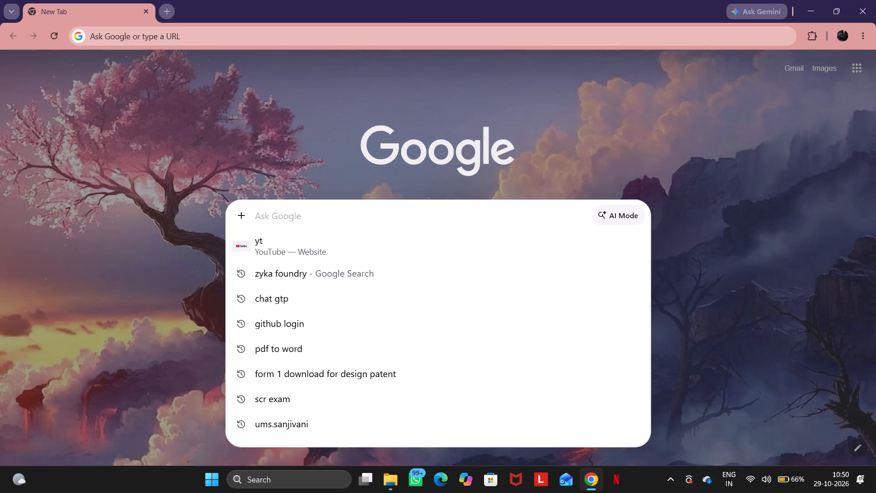
{"action": "type", "text": "blen"}
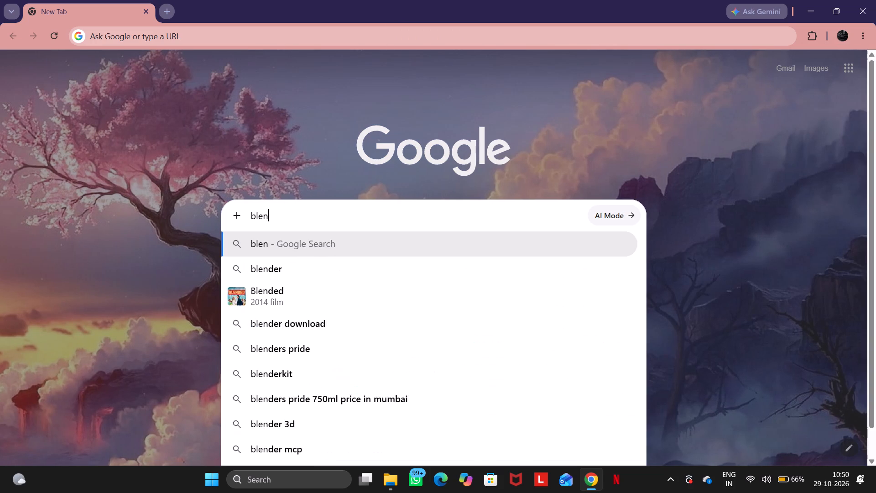
{"action": "key", "text": "Down"}
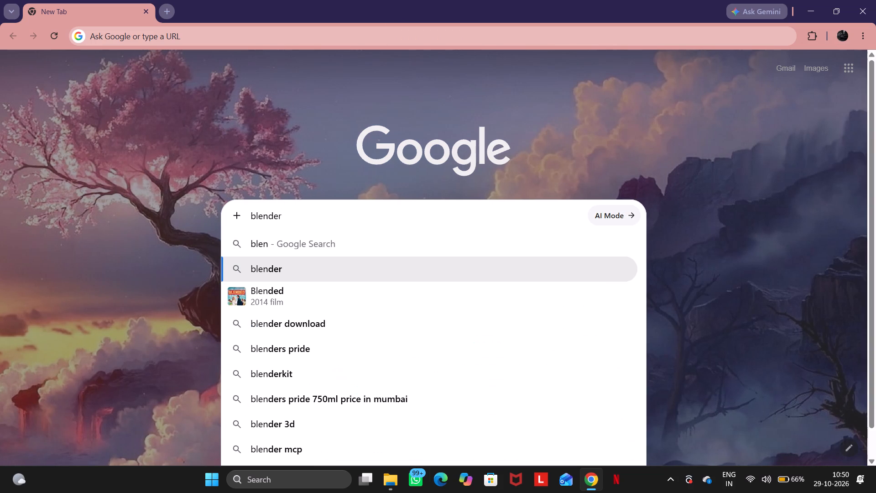
{"action": "key", "text": "Return"}
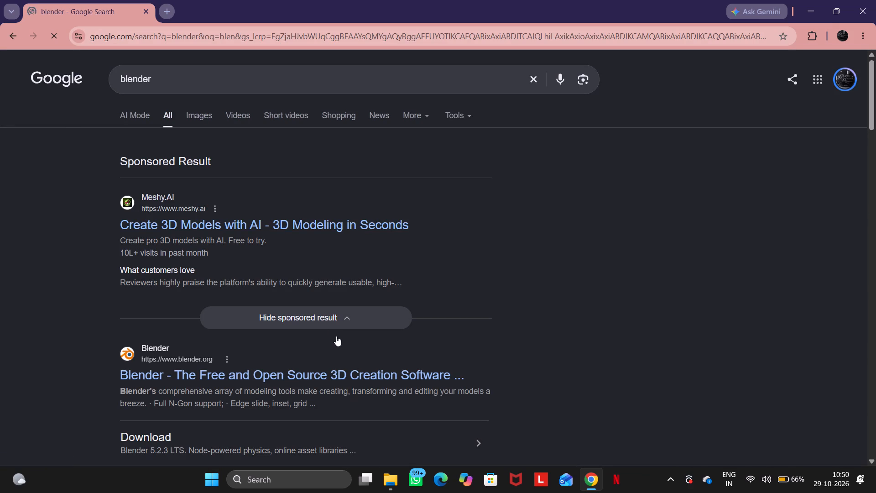
{"action": "left_click", "coordinate": [349, 374]}
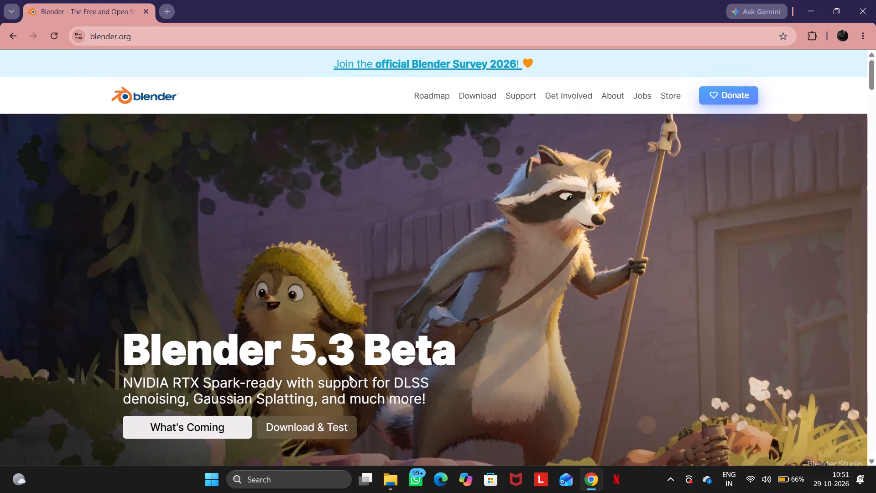
{"action": "scroll", "coordinate": [349, 374], "scroll_direction": "down", "scroll_amount": 4}
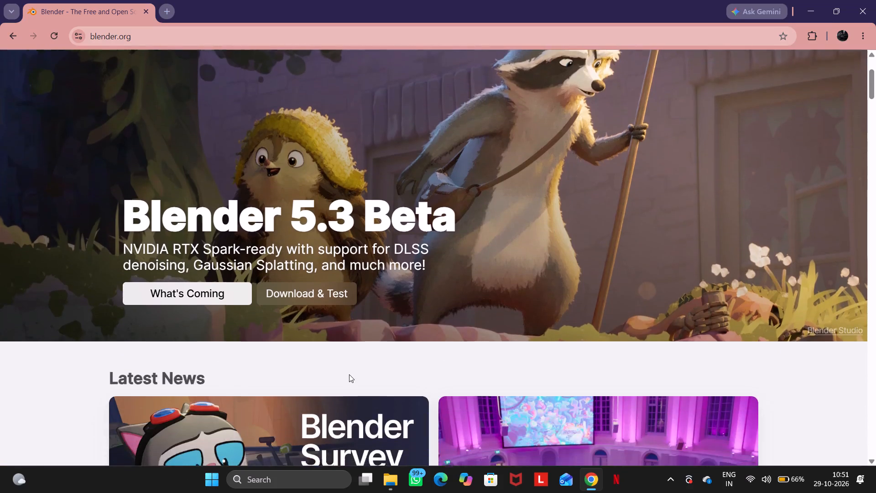
{"action": "scroll", "coordinate": [349, 374], "scroll_direction": "down", "scroll_amount": 3}
{"action": "scroll", "coordinate": [349, 374], "scroll_direction": "up", "scroll_amount": 1}
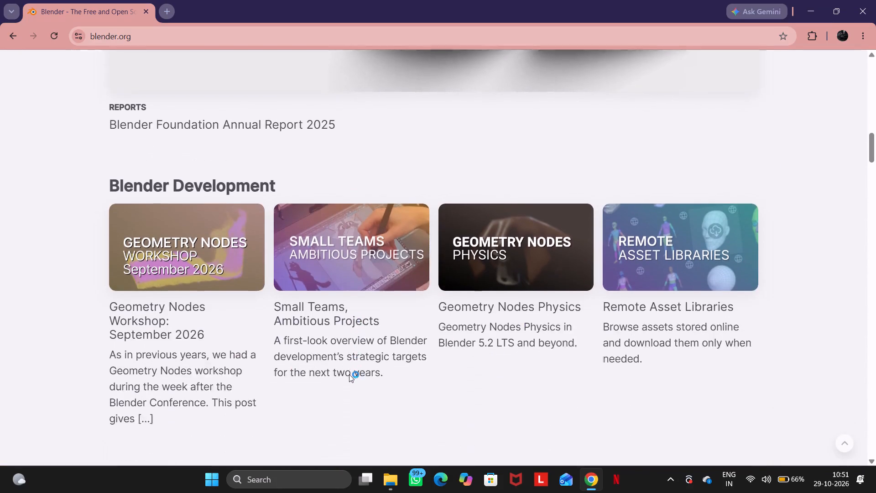
{"action": "scroll", "coordinate": [349, 374], "scroll_direction": "down", "scroll_amount": 2}
{"action": "scroll", "coordinate": [349, 374], "scroll_direction": "up", "scroll_amount": 3}
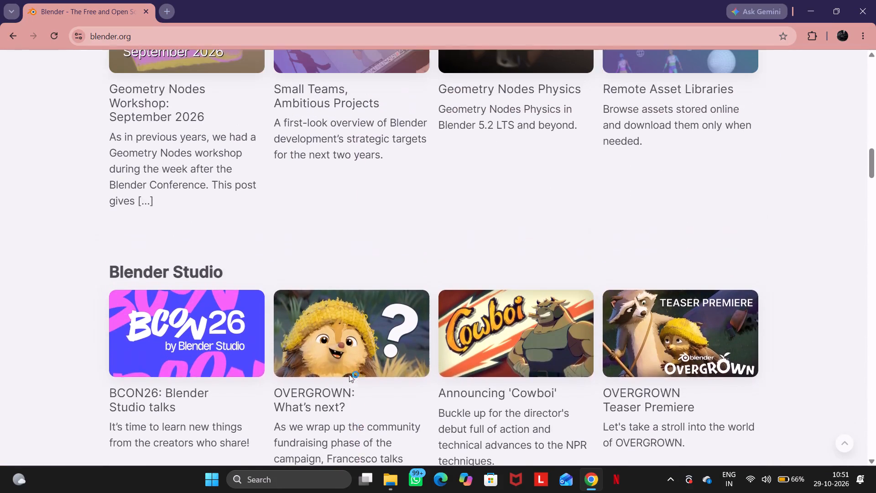
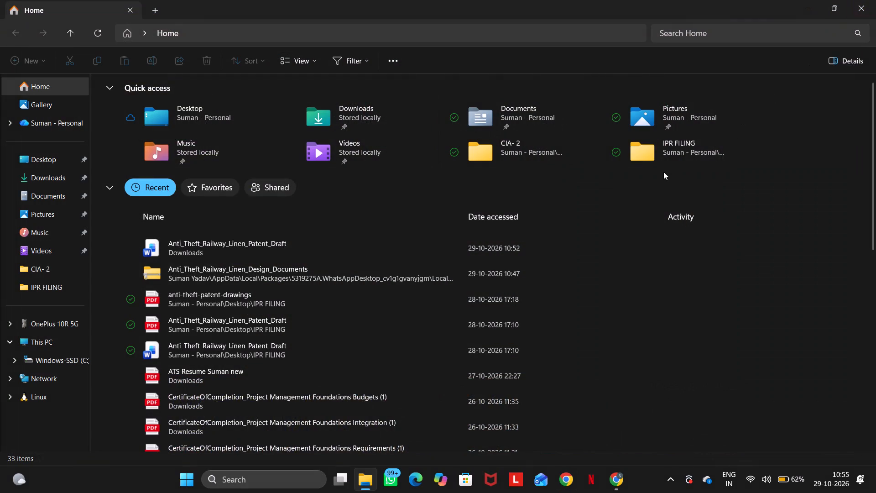
{"action": "left_click", "coordinate": [13, 176]}
{"action": "triple_click", "coordinate": [13, 176]}
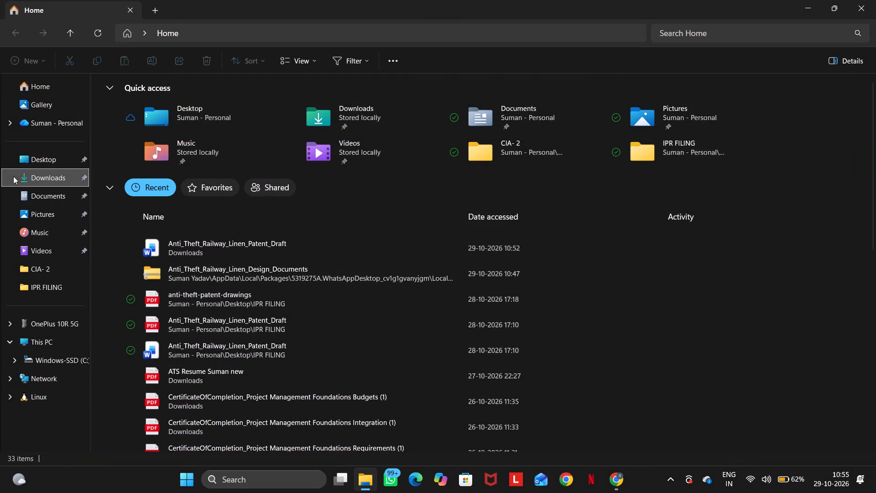
{"action": "double_click", "coordinate": [42, 181]}
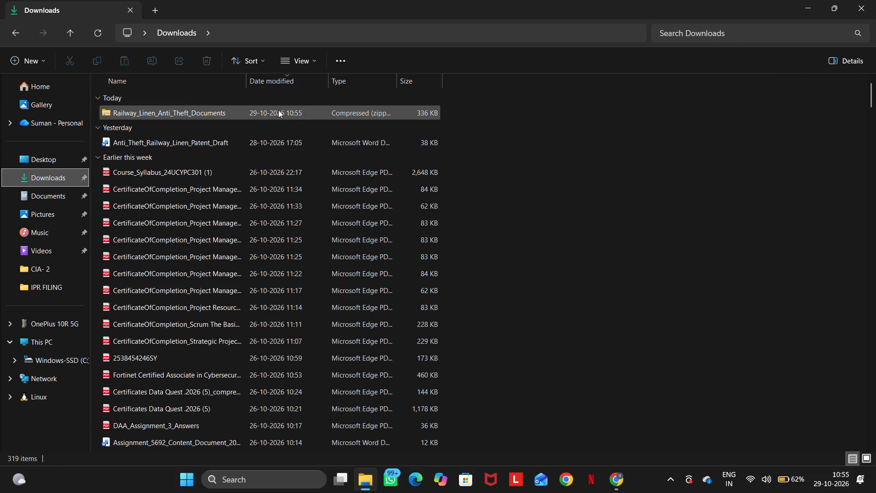
{"action": "double_click", "coordinate": [278, 110]}
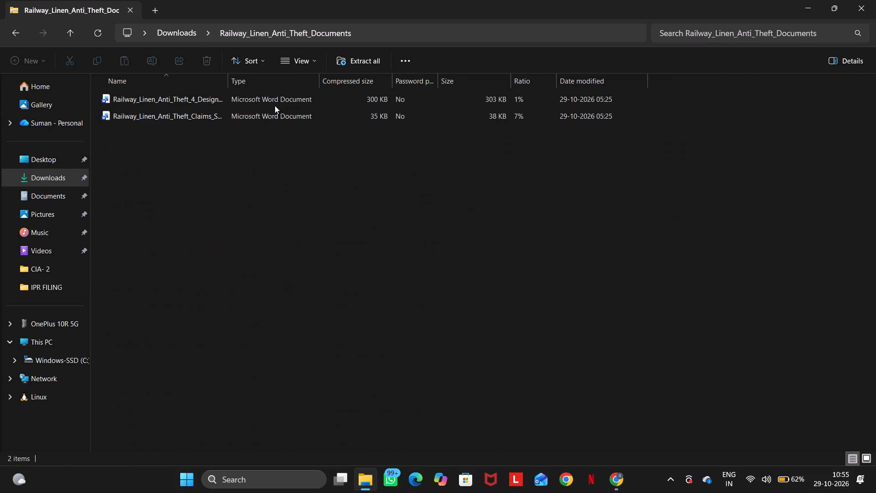
Open the Railway_Linen_Anti_Theft_Claims_Separate document from the archive, look over the claims, enable editing and minimize it.
{"action": "double_click", "coordinate": [266, 114]}
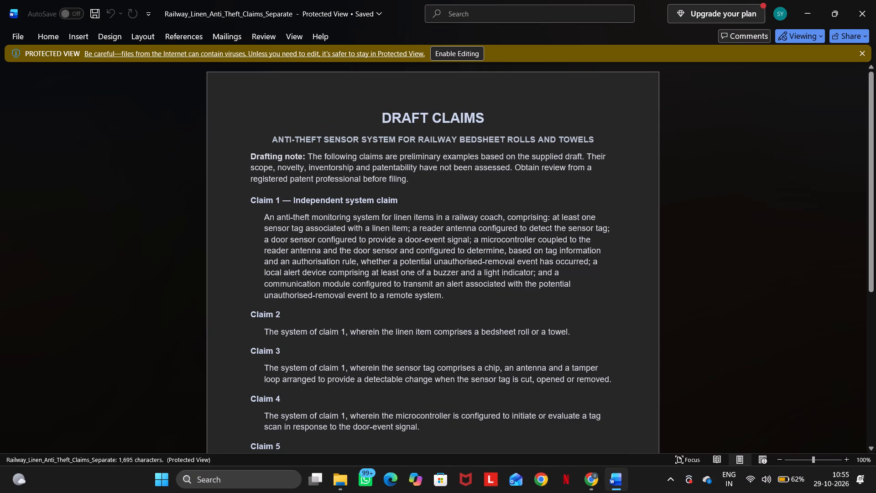
{"action": "scroll", "coordinate": [325, 165], "scroll_direction": "down", "scroll_amount": 5}
{"action": "scroll", "coordinate": [325, 165], "scroll_direction": "up", "scroll_amount": 11}
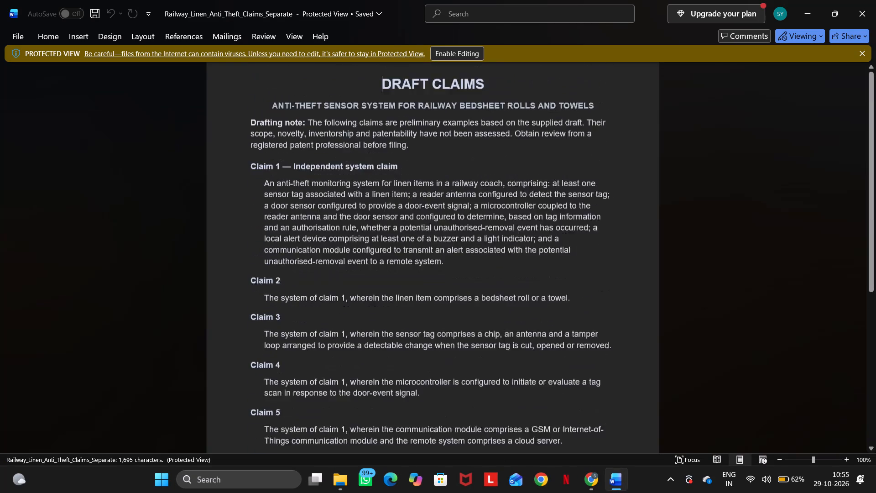
{"action": "scroll", "coordinate": [325, 165], "scroll_direction": "up", "scroll_amount": 1}
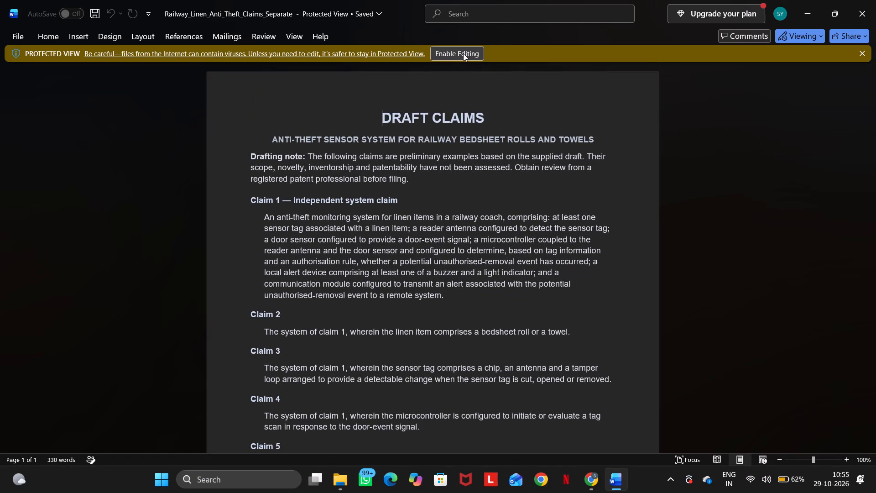
{"action": "left_click", "coordinate": [463, 53]}
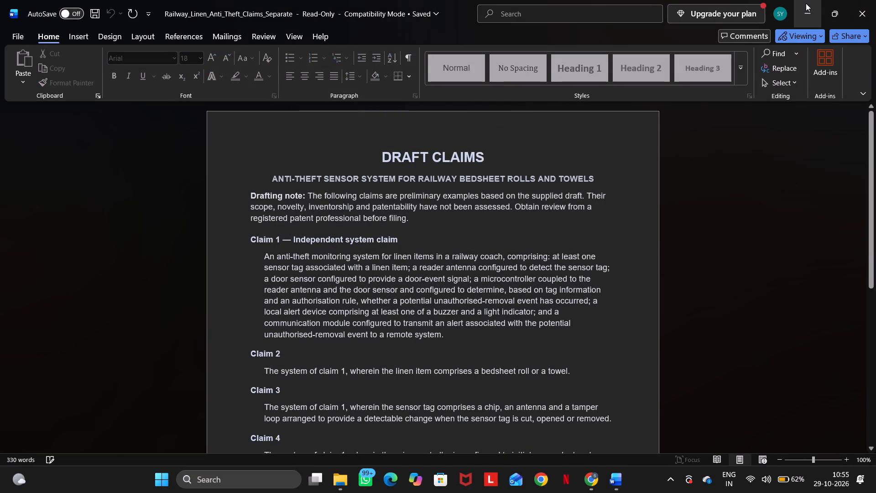
{"action": "left_click", "coordinate": [806, 3]}
Open the four-designs, one-page Word document from the archive.
{"action": "double_click", "coordinate": [440, 95]}
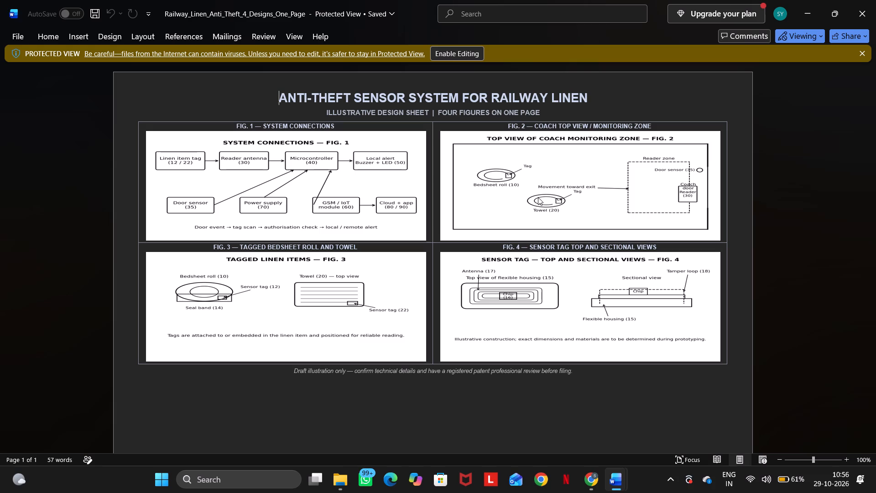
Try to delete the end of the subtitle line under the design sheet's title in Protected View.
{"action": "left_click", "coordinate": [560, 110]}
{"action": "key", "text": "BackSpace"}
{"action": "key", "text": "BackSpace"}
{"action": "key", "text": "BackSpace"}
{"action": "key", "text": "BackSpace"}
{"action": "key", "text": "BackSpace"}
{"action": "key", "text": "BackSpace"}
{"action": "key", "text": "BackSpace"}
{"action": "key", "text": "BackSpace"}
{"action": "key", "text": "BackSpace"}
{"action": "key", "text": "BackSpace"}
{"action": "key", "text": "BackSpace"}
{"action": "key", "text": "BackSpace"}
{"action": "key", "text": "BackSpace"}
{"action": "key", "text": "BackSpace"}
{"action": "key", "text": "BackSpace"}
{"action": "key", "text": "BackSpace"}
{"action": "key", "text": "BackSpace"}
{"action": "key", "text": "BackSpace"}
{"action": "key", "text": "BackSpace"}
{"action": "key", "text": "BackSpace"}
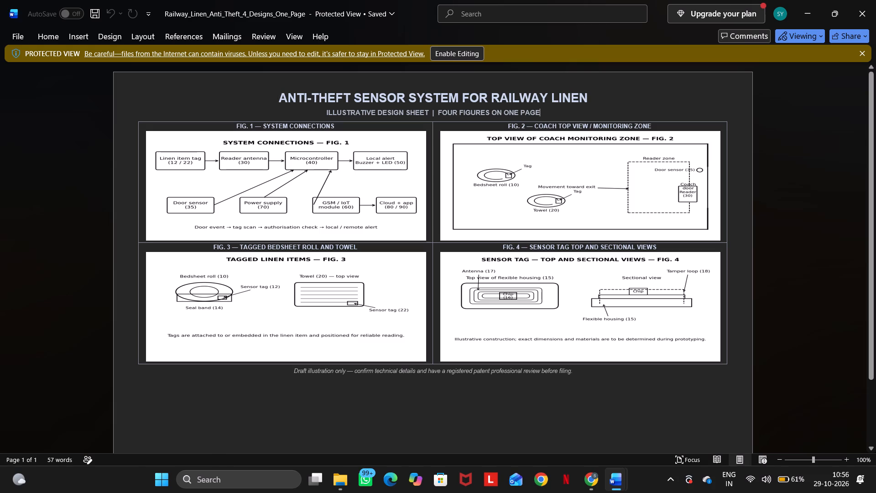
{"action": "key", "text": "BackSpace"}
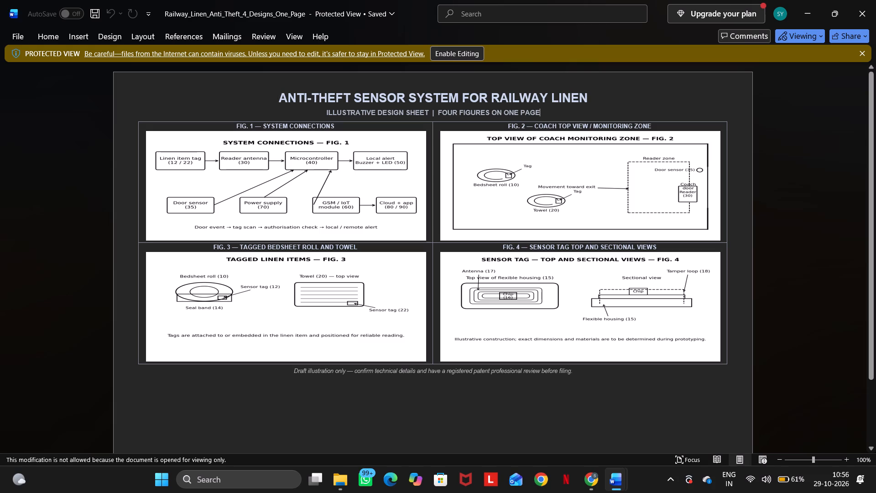
Enable editing for the four-designs document so it leaves Protected View.
{"action": "left_click", "coordinate": [471, 57]}
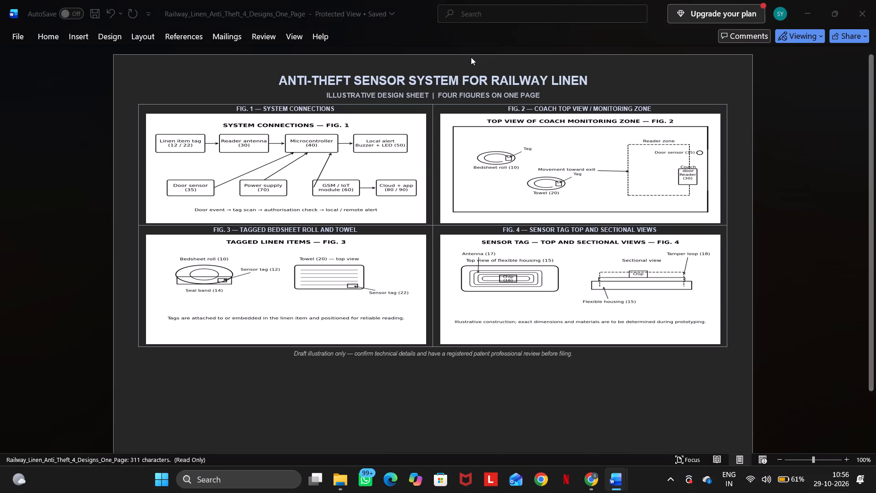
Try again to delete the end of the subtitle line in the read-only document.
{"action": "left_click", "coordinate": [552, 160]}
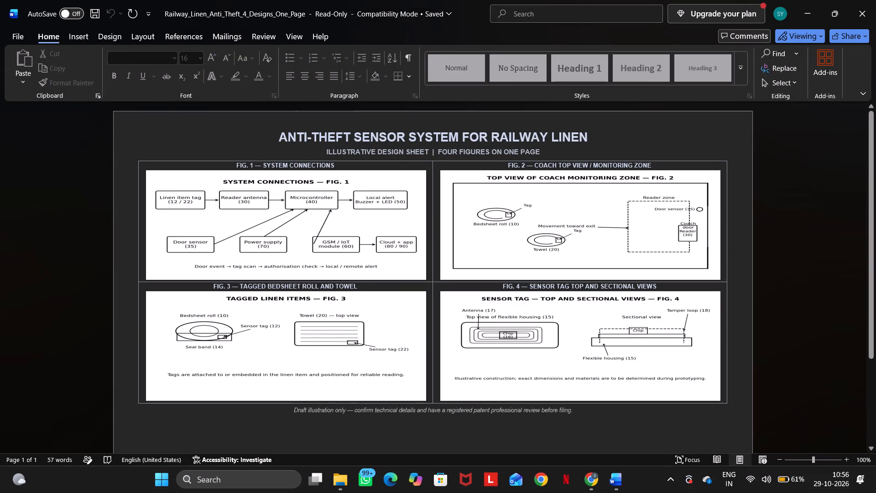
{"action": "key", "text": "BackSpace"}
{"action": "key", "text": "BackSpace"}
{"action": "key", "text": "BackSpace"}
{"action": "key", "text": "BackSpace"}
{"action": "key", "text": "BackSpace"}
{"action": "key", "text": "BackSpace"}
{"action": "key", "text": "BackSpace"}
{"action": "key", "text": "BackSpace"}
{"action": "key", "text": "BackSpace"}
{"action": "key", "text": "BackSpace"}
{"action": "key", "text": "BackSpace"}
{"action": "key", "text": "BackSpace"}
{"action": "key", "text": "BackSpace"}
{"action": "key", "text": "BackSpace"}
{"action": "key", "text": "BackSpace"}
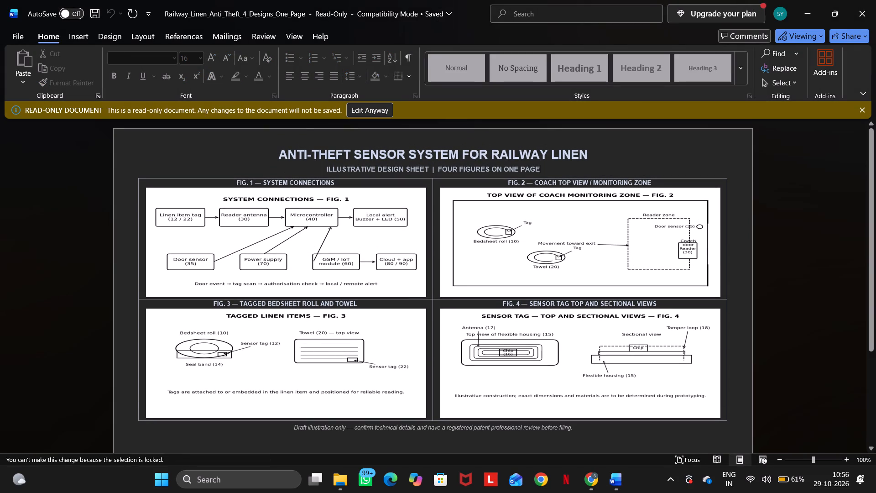
Allow editing of the read-only document and delete "| FOUR FIGURES ON ONE PAGE" from the subtitle, keeping "ILLUSTRATIVE DESIGN SHEET".
{"action": "left_click", "coordinate": [364, 111]}
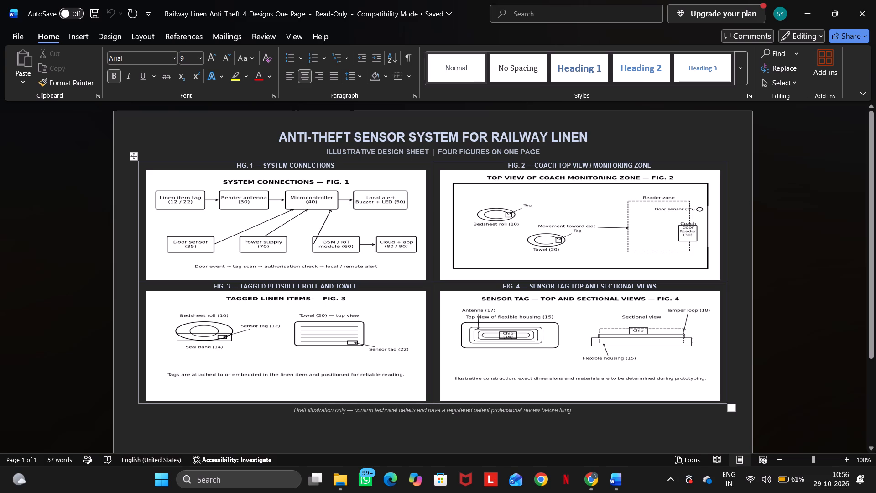
{"action": "key", "text": "BackSpace"}
{"action": "key", "text": "BackSpace"}
{"action": "key", "text": "BackSpace"}
{"action": "key", "text": "BackSpace"}
{"action": "key", "text": "BackSpace"}
{"action": "key", "text": "BackSpace"}
{"action": "key", "text": "BackSpace"}
{"action": "key", "text": "BackSpace"}
{"action": "key", "text": "BackSpace"}
{"action": "key", "text": "BackSpace"}
{"action": "key", "text": "BackSpace"}
{"action": "key", "text": "BackSpace"}
{"action": "key", "text": "BackSpace"}
{"action": "key", "text": "BackSpace"}
{"action": "key", "text": "BackSpace"}
{"action": "key", "text": "BackSpace"}
{"action": "key", "text": "BackSpace"}
{"action": "key", "text": "BackSpace"}
{"action": "key", "text": "BackSpace"}
{"action": "key", "text": "BackSpace"}
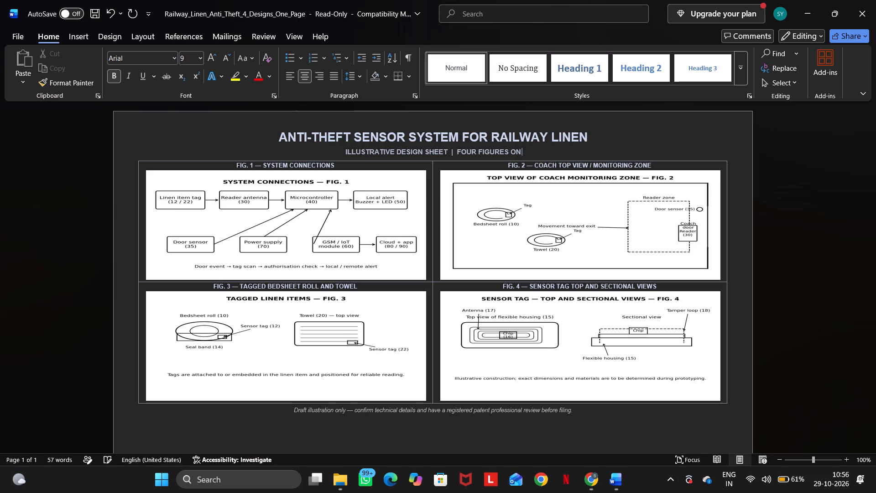
{"action": "key", "text": "BackSpace"}
{"action": "key", "text": "BackSpace"}
{"action": "key", "text": "BackSpace"}
{"action": "key", "text": "BackSpace"}
{"action": "key", "text": "BackSpace"}
{"action": "key", "text": "BackSpace"}
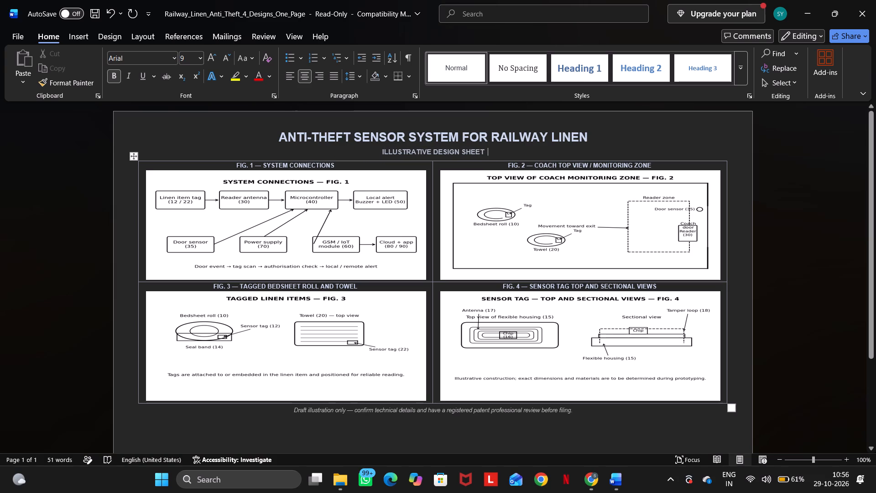
Delete the entire italic "Draft illustration only" note below the four-figure table.
{"action": "left_click", "coordinate": [574, 417]}
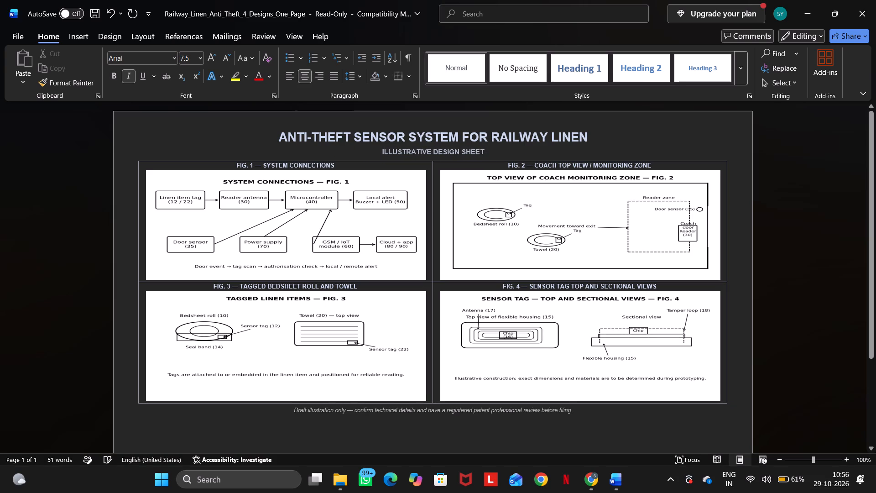
{"action": "key", "text": "BackSpace"}
{"action": "key", "text": "BackSpace"}
{"action": "key", "text": "BackSpace"}
{"action": "key", "text": "BackSpace"}
{"action": "key", "text": "BackSpace"}
{"action": "key", "text": "BackSpace"}
{"action": "key", "text": "BackSpace"}
{"action": "key", "text": "BackSpace"}
{"action": "key", "text": "BackSpace"}
{"action": "key", "text": "BackSpace"}
{"action": "key", "text": "BackSpace"}
{"action": "key", "text": "BackSpace"}
{"action": "key", "text": "BackSpace"}
{"action": "key", "text": "BackSpace"}
{"action": "key", "text": "BackSpace"}
{"action": "key", "text": "BackSpace"}
{"action": "key", "text": "BackSpace"}
{"action": "key", "text": "BackSpace"}
{"action": "key", "text": "BackSpace"}
{"action": "key", "text": "BackSpace"}
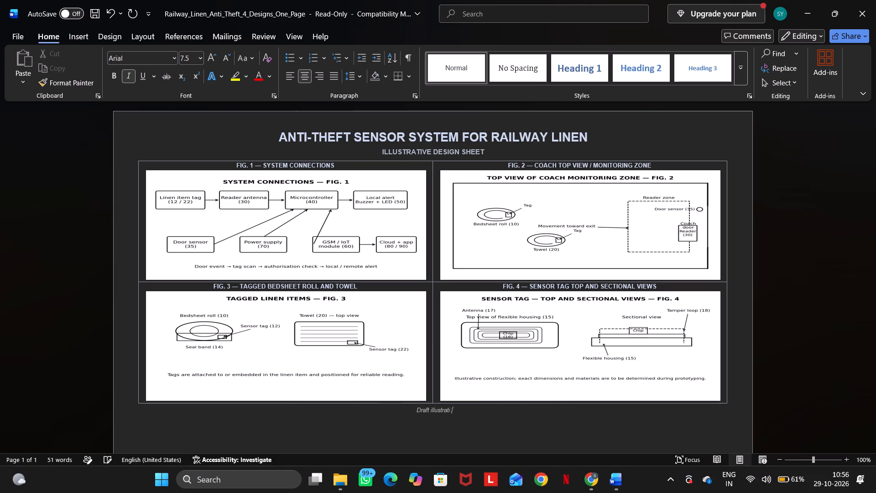
{"action": "key", "text": "BackSpace"}
{"action": "key", "text": "BackSpace"}
{"action": "key", "text": "BackSpace"}
{"action": "key", "text": "BackSpace"}
{"action": "key", "text": "BackSpace"}
{"action": "key", "text": "BackSpace"}
{"action": "key", "text": "BackSpace"}
{"action": "key", "text": "BackSpace"}
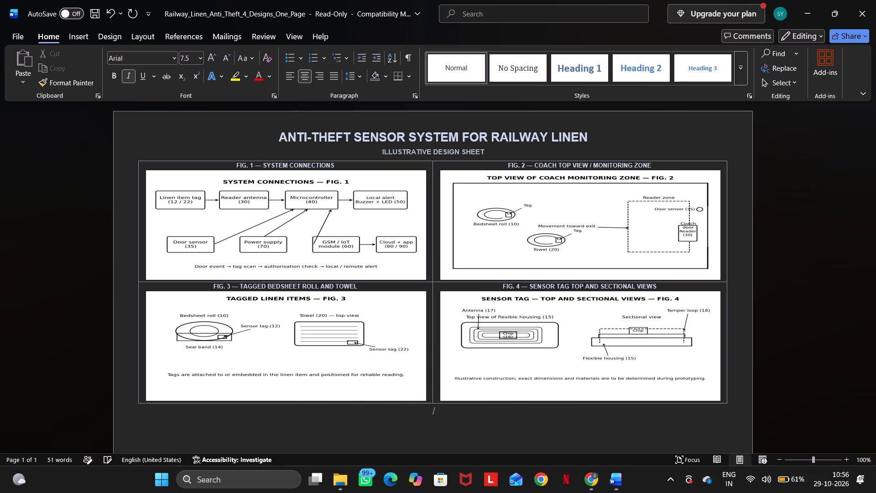
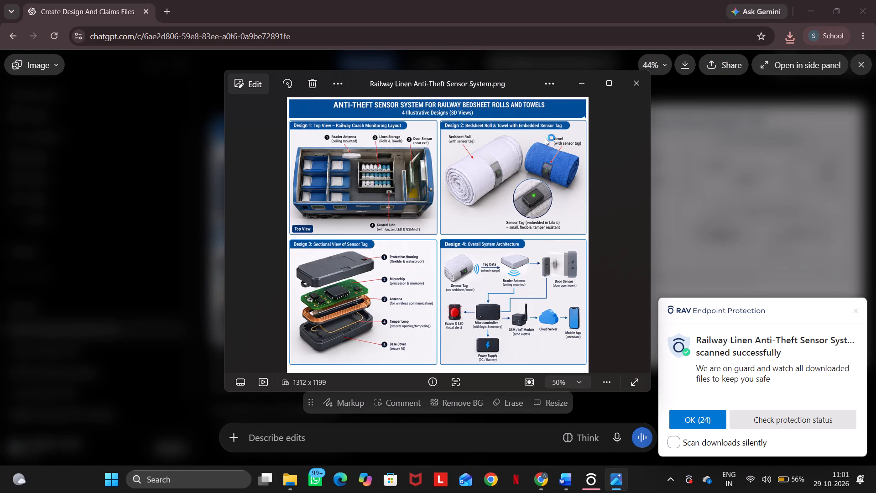
{"action": "right_click", "coordinate": [485, 158]}
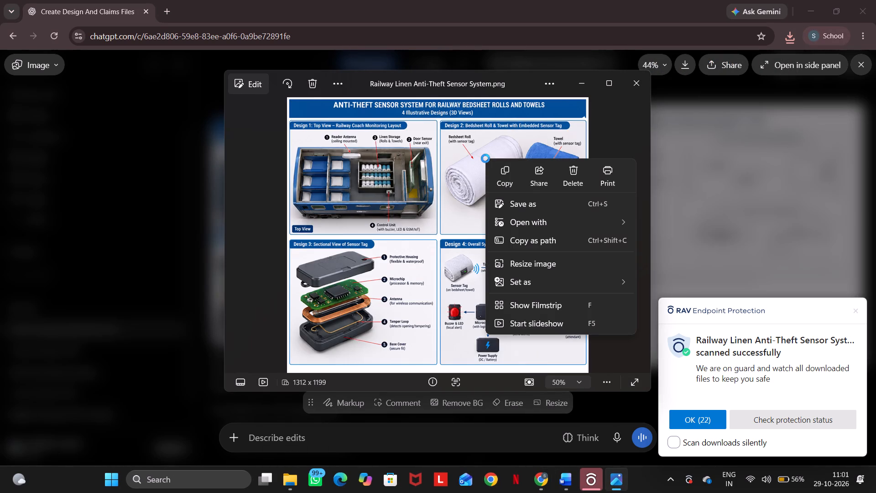
{"action": "left_click", "coordinate": [505, 168]}
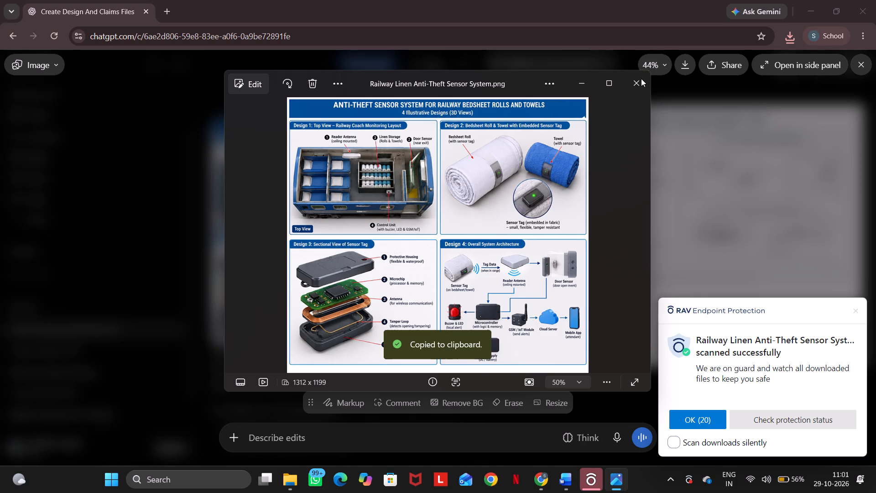
{"action": "left_click", "coordinate": [641, 79]}
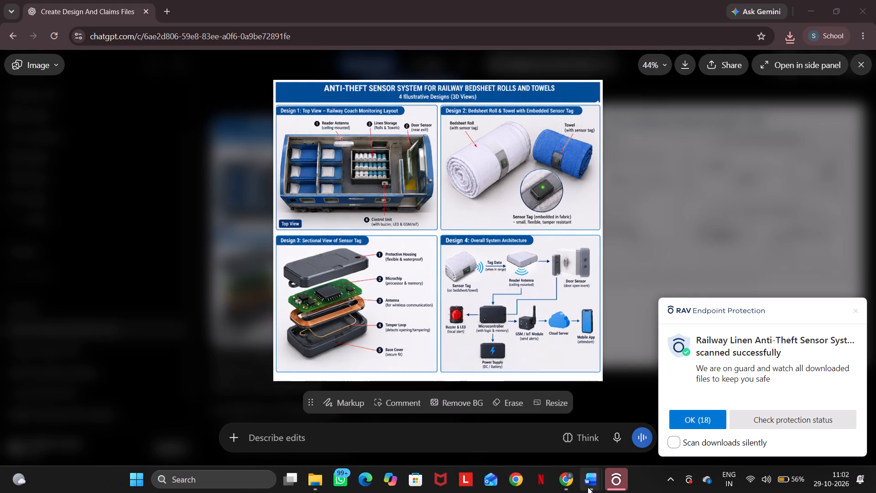
Switch to the Word document Railway_Linen_Anti_Theft_4_Designs_One_Page.
{"action": "left_click", "coordinate": [588, 487]}
{"action": "left_click", "coordinate": [622, 453]}
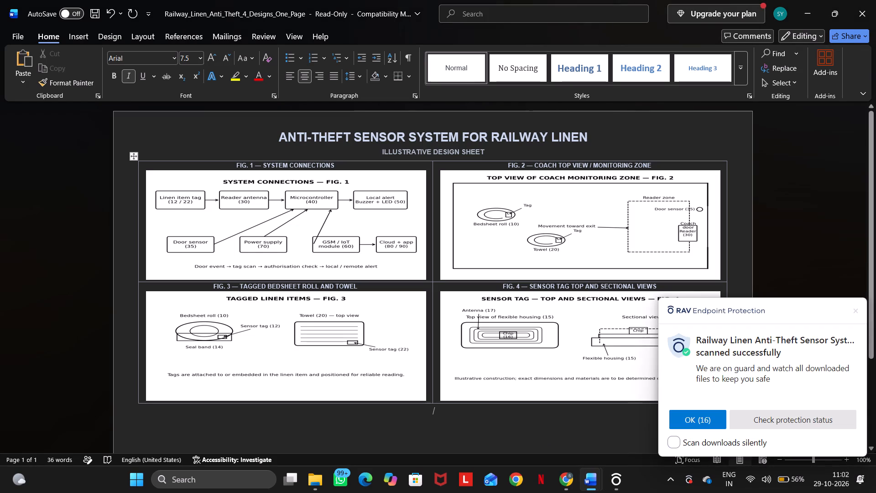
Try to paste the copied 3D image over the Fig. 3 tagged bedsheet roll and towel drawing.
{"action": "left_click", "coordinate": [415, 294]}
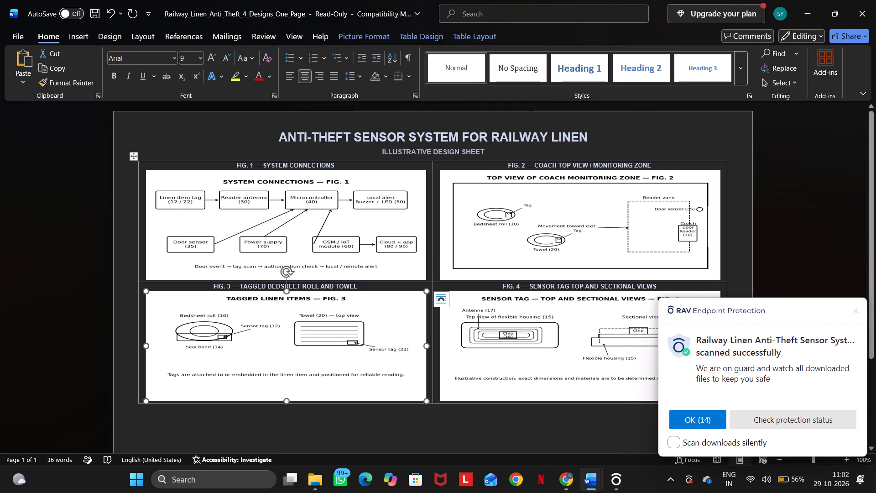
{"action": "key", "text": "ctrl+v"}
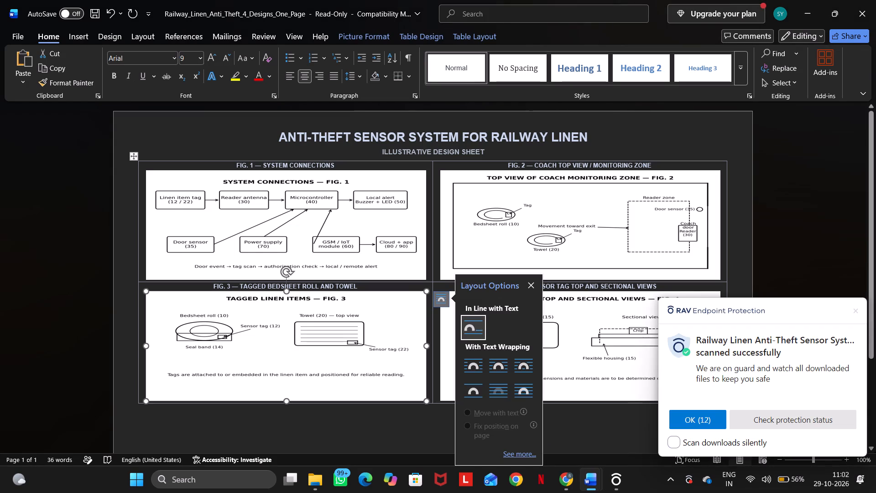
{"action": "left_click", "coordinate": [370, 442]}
Delete the Fig. 1, Fig. 3, Fig. 2 and Fig. 4 drawings from the table and dismiss the antivirus scan notification.
{"action": "left_click", "coordinate": [202, 241]}
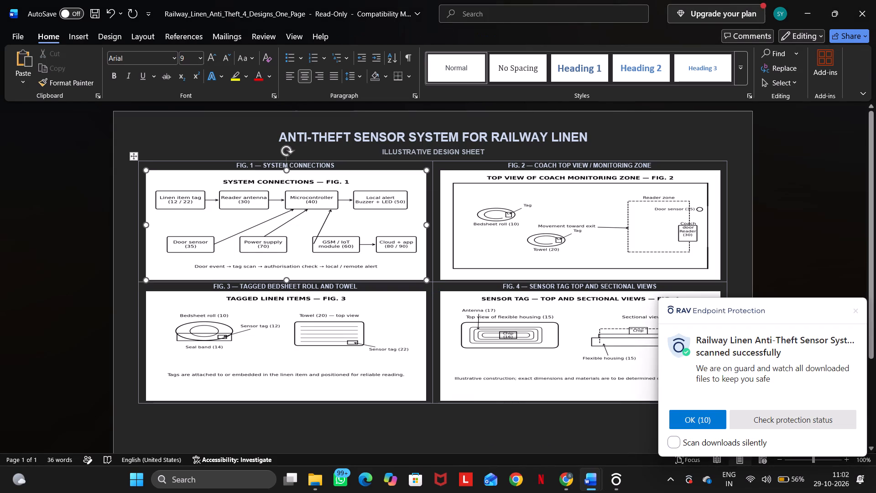
{"action": "key", "text": "BackSpace"}
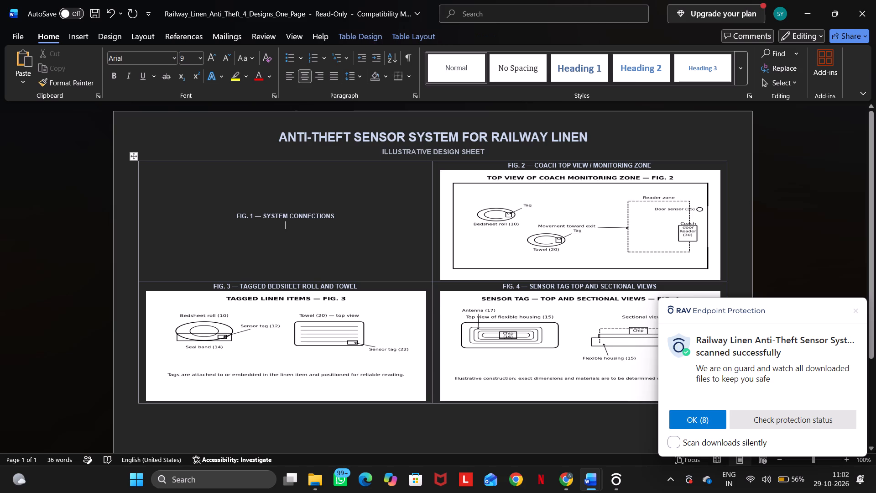
{"action": "left_click", "coordinate": [257, 333]}
{"action": "key", "text": "BackSpace"}
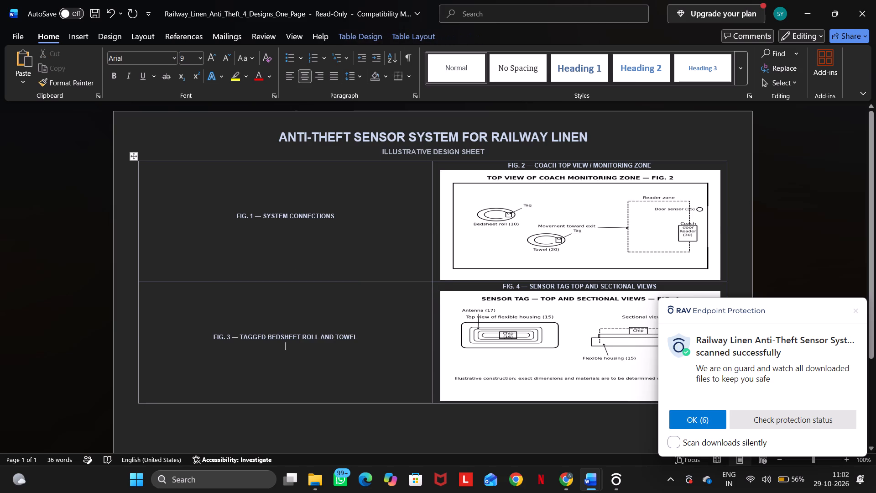
{"action": "left_click", "coordinate": [517, 209]}
{"action": "key", "text": "BackSpace"}
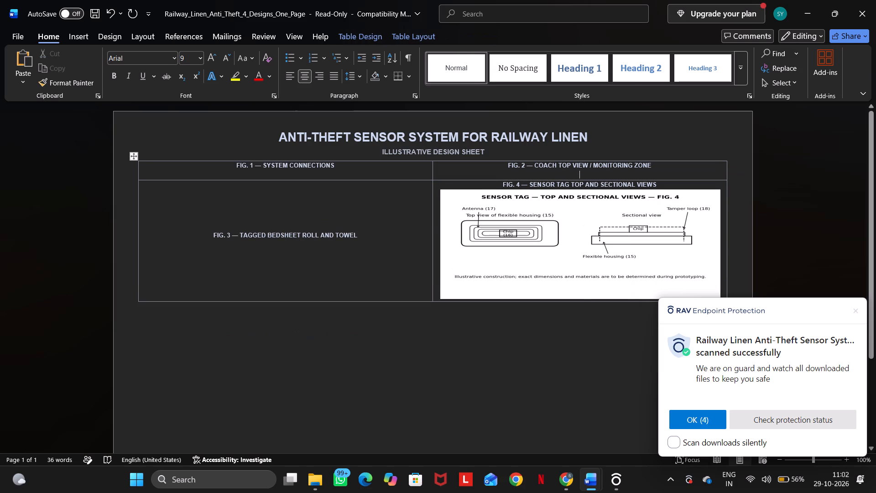
{"action": "left_click", "coordinate": [545, 254]}
{"action": "key", "text": "BackSpace"}
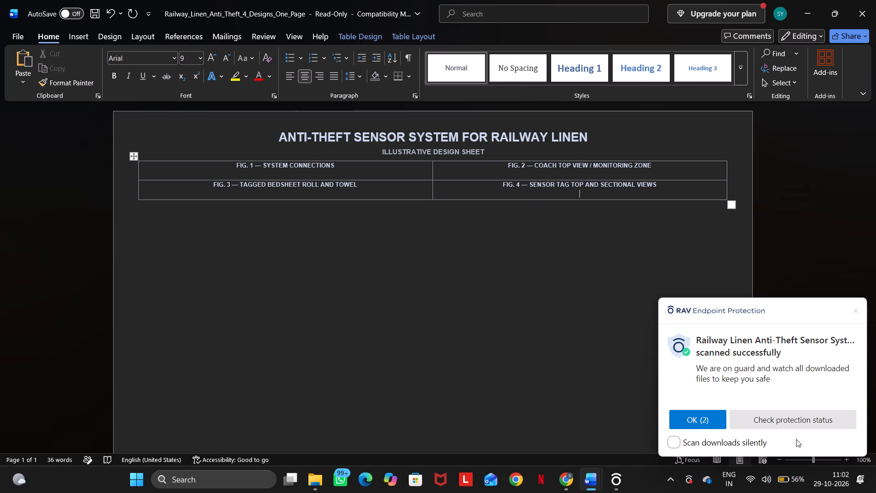
{"action": "left_click", "coordinate": [687, 419]}
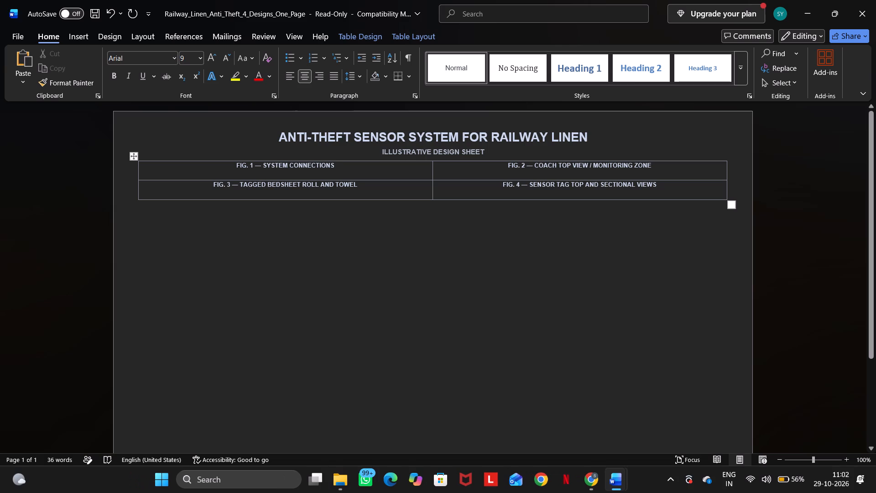
Delete the whole figure caption table and paste the copied 3D design image in its place below the subtitle.
{"action": "left_click", "coordinate": [134, 155]}
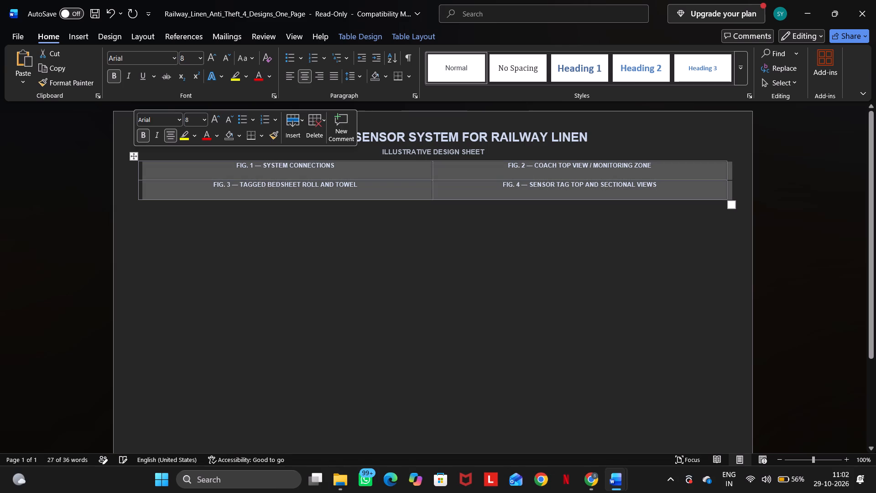
{"action": "key", "text": "BackSpace"}
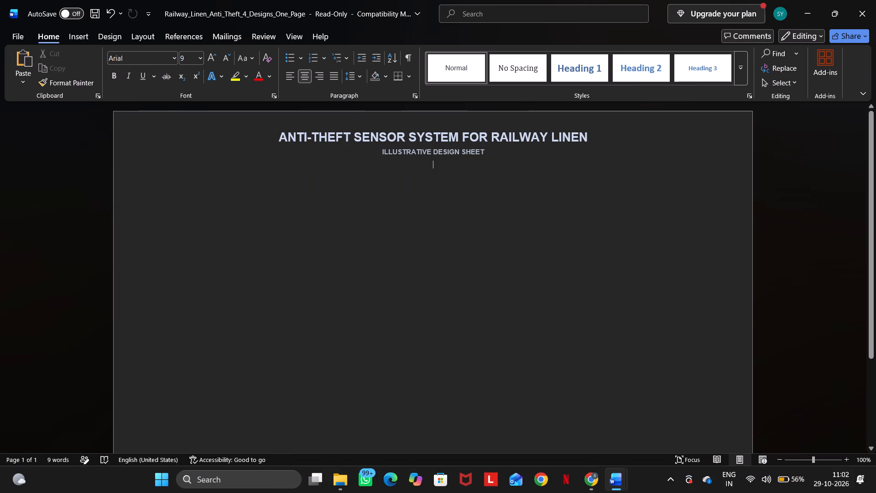
{"action": "key", "text": "ctrl+v"}
{"action": "scroll", "coordinate": [301, 174], "scroll_direction": "up", "scroll_amount": 9}
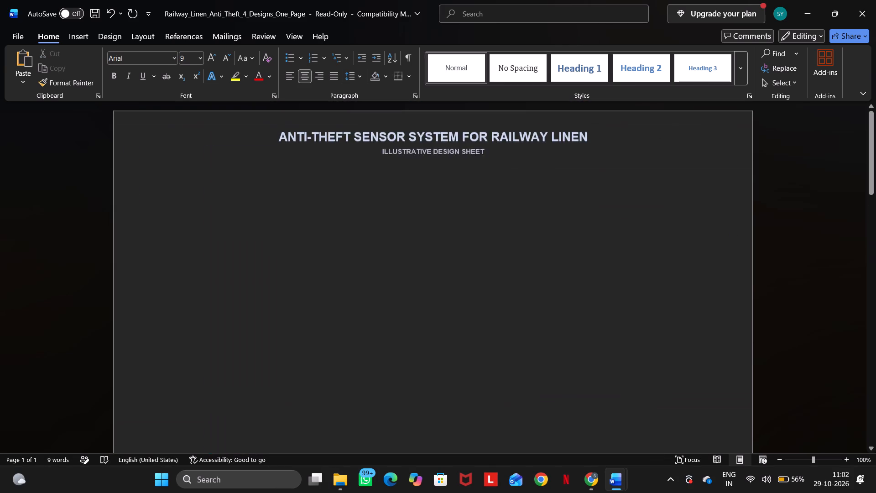
{"action": "scroll", "coordinate": [301, 174], "scroll_direction": "down", "scroll_amount": 3}
Move the pasted 3D design image up, ahead of the "ILLUSTRATIVE DESIGN SHEET" subtitle.
{"action": "left_click", "coordinate": [318, 275]}
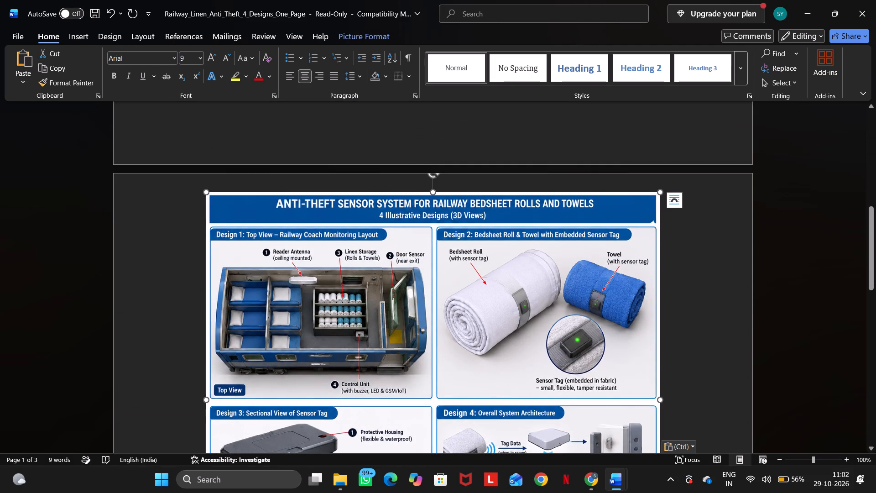
{"action": "left_click_drag", "start_coordinate": [318, 275], "coordinate": [347, 115]}
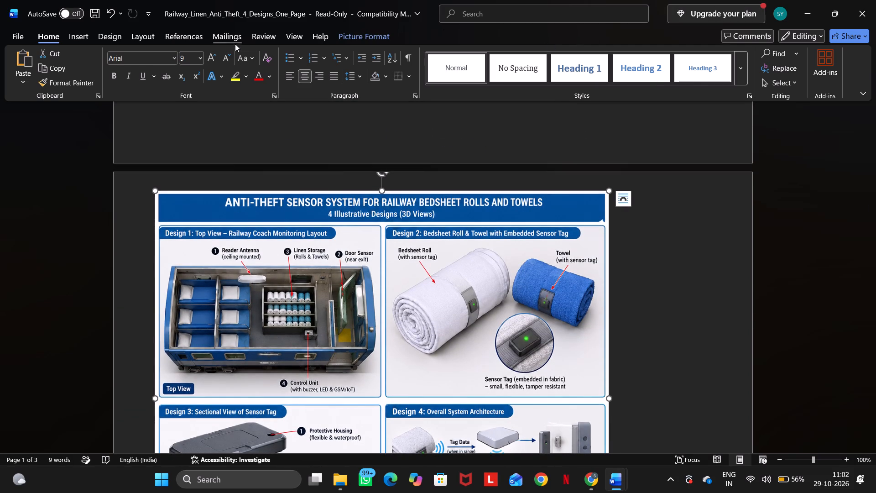
{"action": "left_click", "coordinate": [481, 343]}
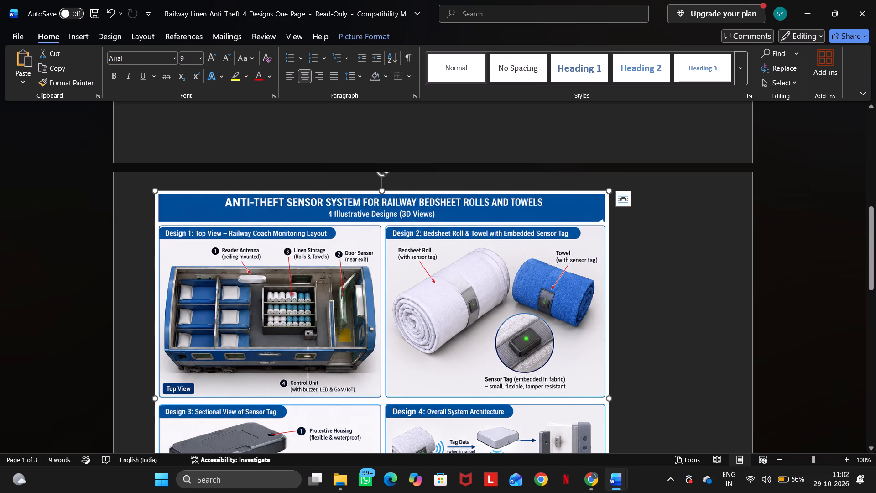
Crop the blue title banner off the top of the 3D design image, to a height of about 17.7 cm.
{"action": "scroll", "coordinate": [481, 343], "scroll_direction": "down", "scroll_amount": 2}
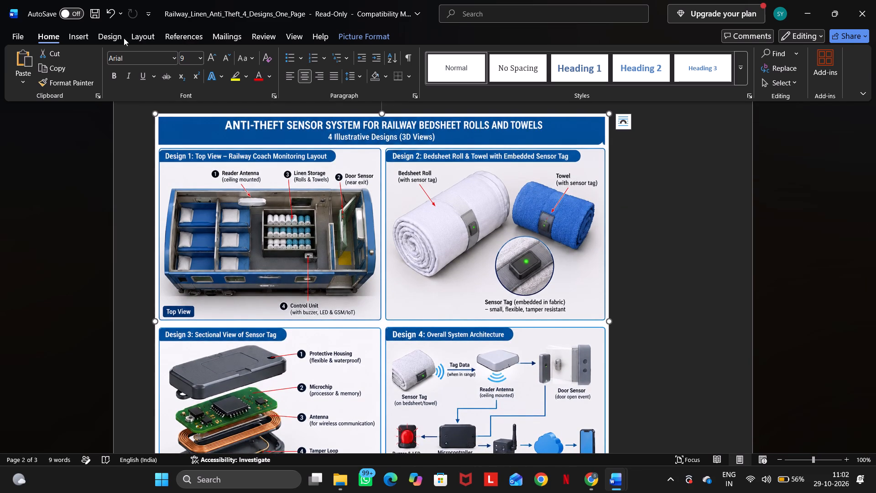
{"action": "left_click", "coordinate": [109, 37]}
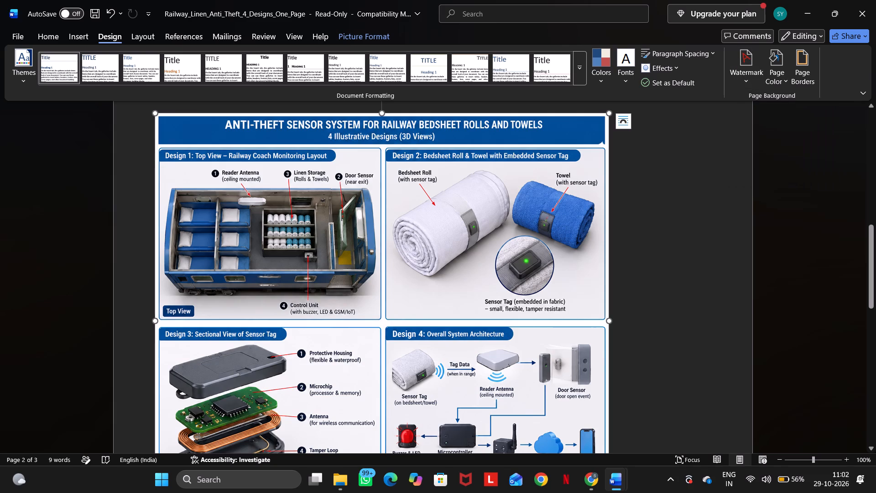
{"action": "left_click", "coordinate": [282, 42]}
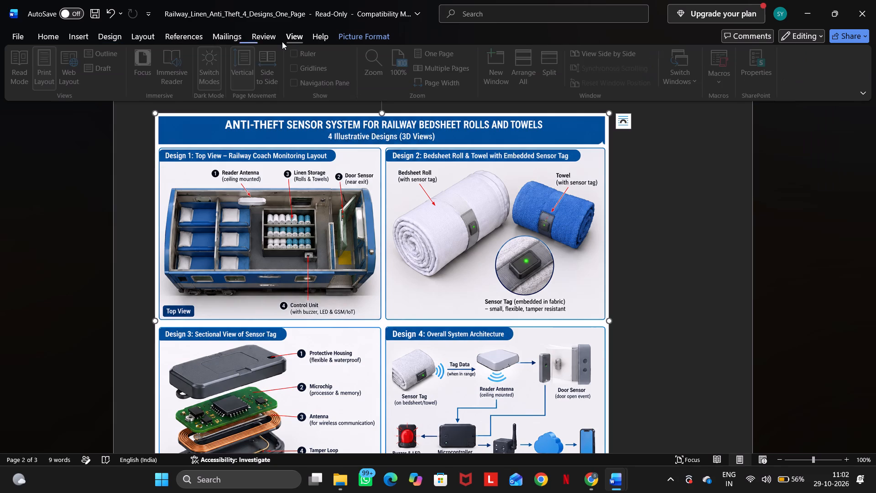
{"action": "left_click", "coordinate": [365, 41]}
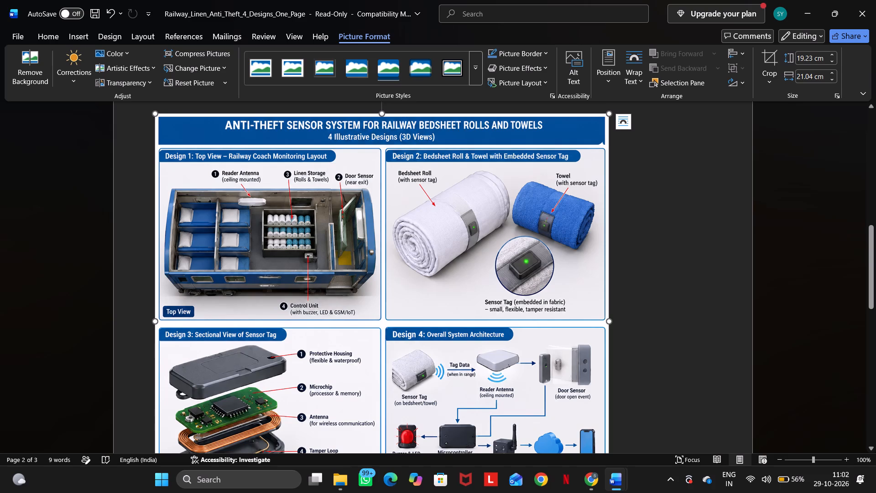
{"action": "left_click", "coordinate": [774, 58]}
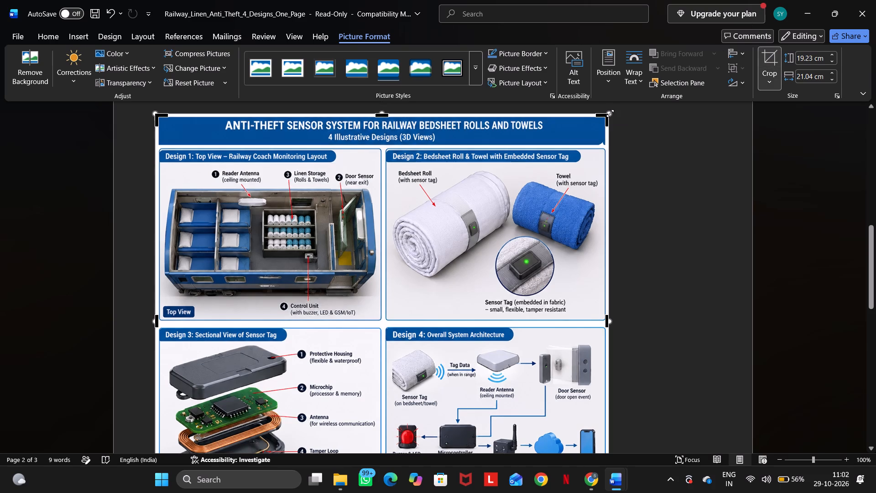
{"action": "left_click_drag", "start_coordinate": [381, 114], "coordinate": [396, 147]}
Crop most of the blank white strip off the bottom of the 3D design image, just below Designs 3 and 4.
{"action": "scroll", "coordinate": [396, 147], "scroll_direction": "up", "scroll_amount": 6}
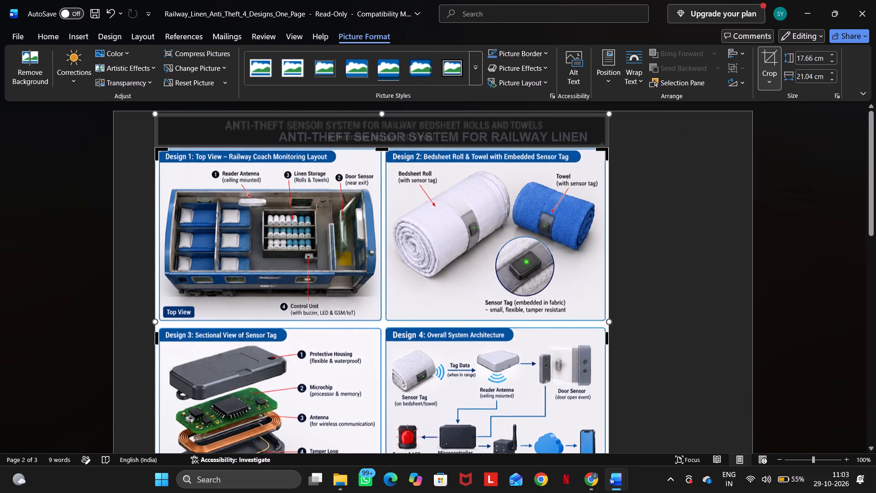
{"action": "scroll", "coordinate": [601, 232], "scroll_direction": "down", "scroll_amount": 1}
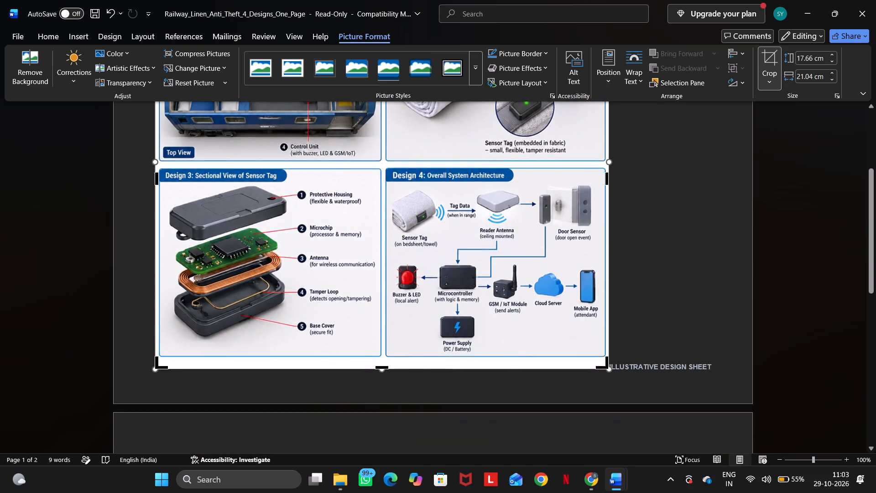
{"action": "scroll", "coordinate": [601, 232], "scroll_direction": "down", "scroll_amount": 1}
{"action": "scroll", "coordinate": [601, 232], "scroll_direction": "up", "scroll_amount": 1}
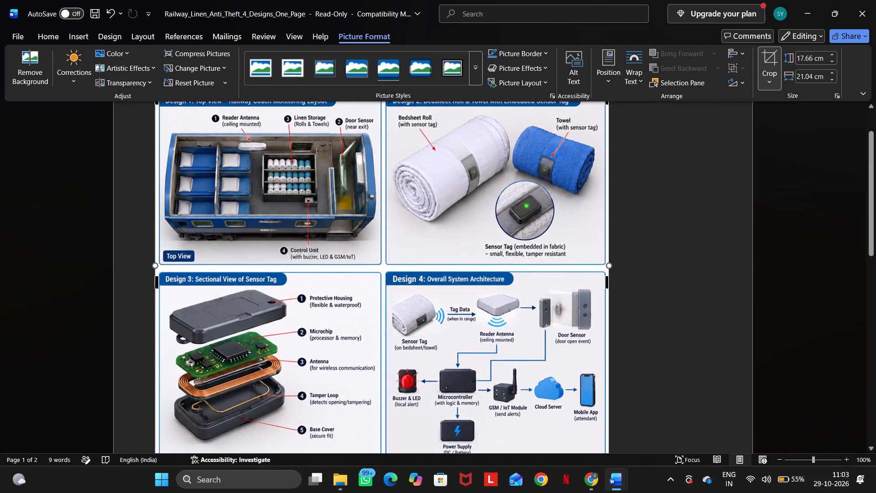
{"action": "scroll", "coordinate": [601, 232], "scroll_direction": "down", "scroll_amount": 1}
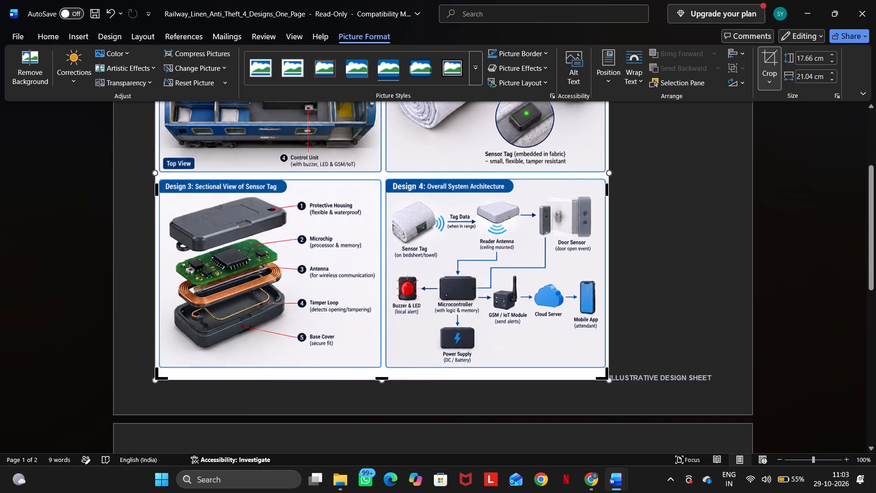
{"action": "scroll", "coordinate": [601, 232], "scroll_direction": "down", "scroll_amount": 1}
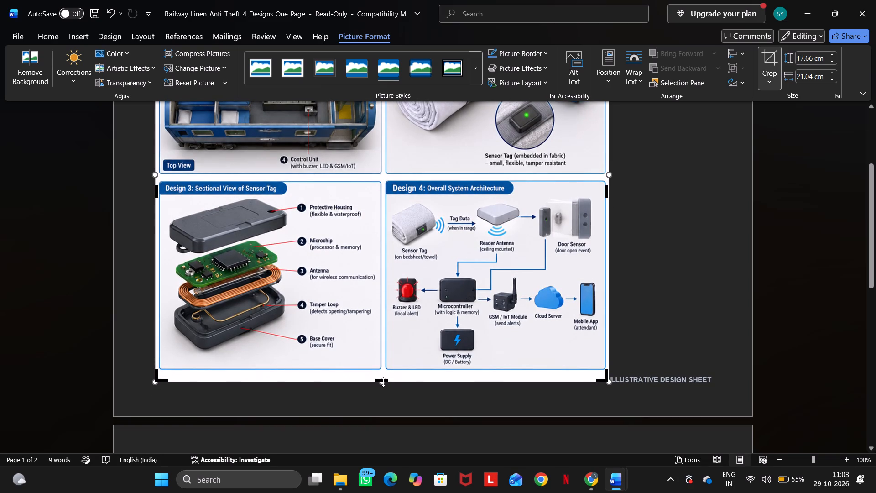
{"action": "left_click_drag", "start_coordinate": [384, 380], "coordinate": [385, 372]}
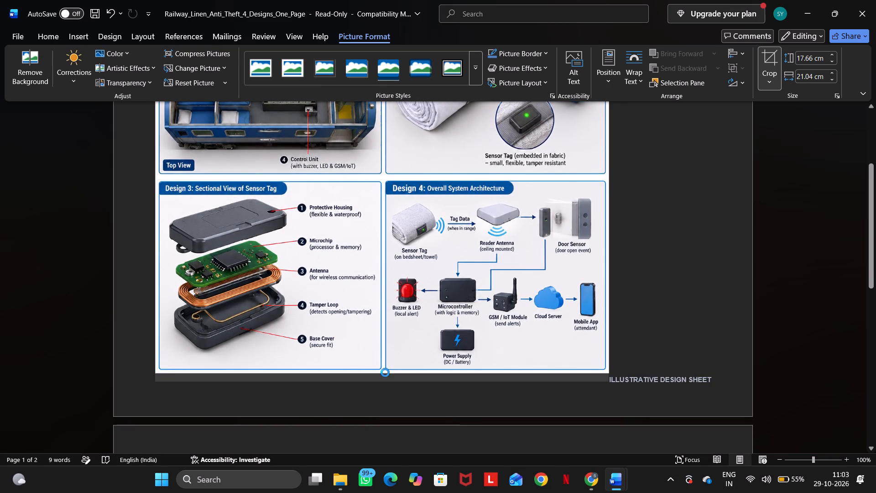
Shrink the cropped 3D design image proportionally so the whole design sheet fits on one page.
{"action": "left_click", "coordinate": [813, 354]}
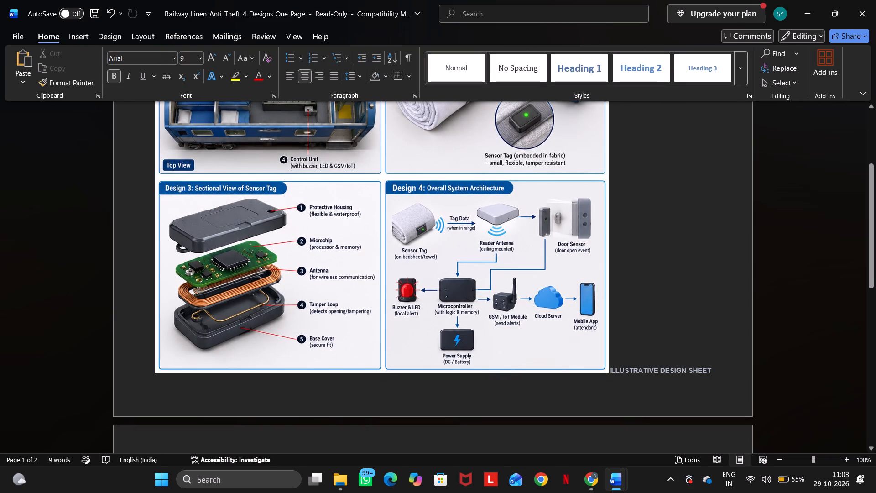
{"action": "scroll", "coordinate": [747, 289], "scroll_direction": "up", "scroll_amount": 6}
{"action": "scroll", "coordinate": [747, 289], "scroll_direction": "down", "scroll_amount": 1}
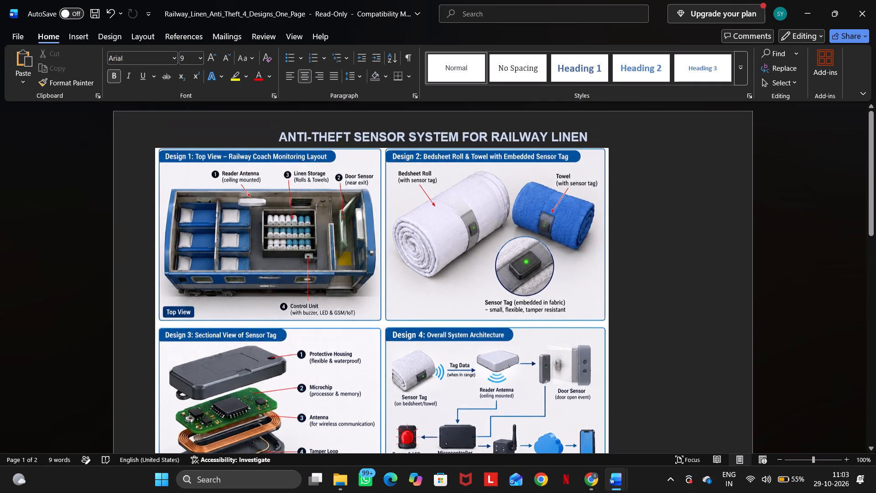
{"action": "scroll", "coordinate": [747, 289], "scroll_direction": "down", "scroll_amount": 1}
{"action": "scroll", "coordinate": [747, 289], "scroll_direction": "up", "scroll_amount": 3}
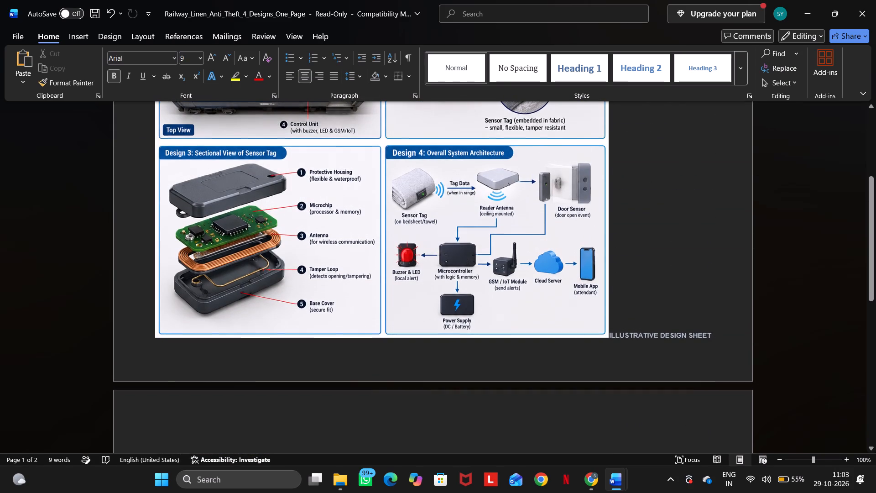
{"action": "left_click", "coordinate": [540, 260]}
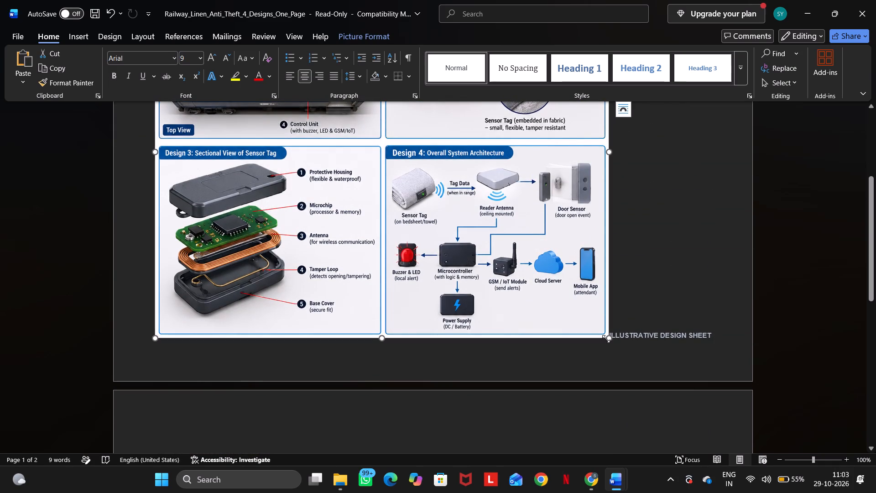
{"action": "left_click_drag", "start_coordinate": [609, 338], "coordinate": [545, 251]}
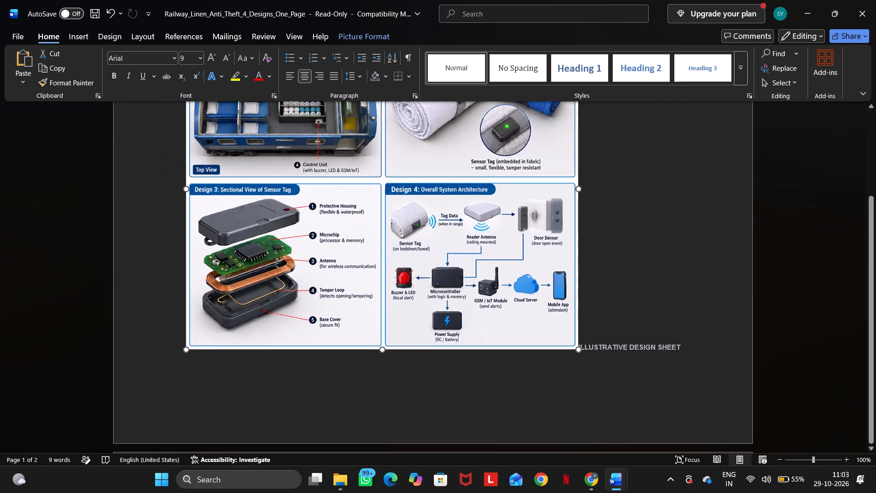
{"action": "left_click_drag", "start_coordinate": [545, 251], "coordinate": [478, 207]}
Insert a blank line between the main title and the 3D design image.
{"action": "left_click", "coordinate": [573, 367]}
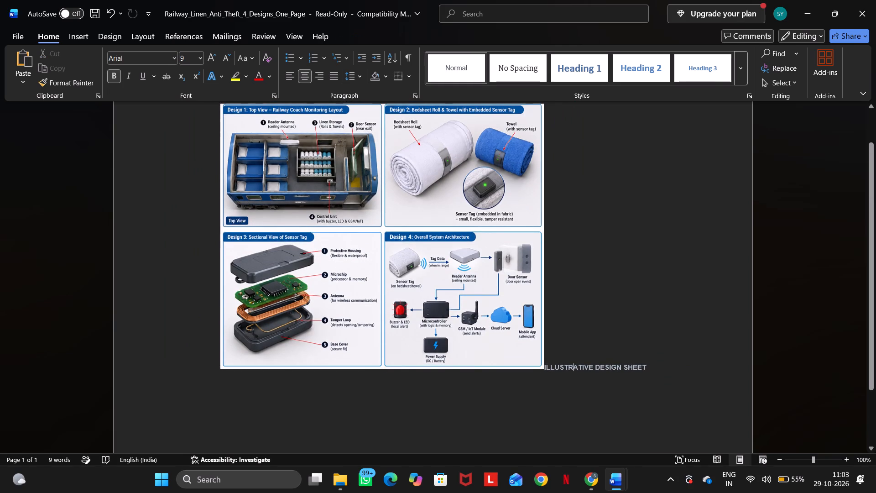
{"action": "key", "text": "Left"}
{"action": "key", "text": "Left"}
{"action": "key", "text": "Left"}
{"action": "key", "text": "Left"}
{"action": "key", "text": "Left"}
{"action": "key", "text": "Left"}
{"action": "key", "text": "Left"}
{"action": "key", "text": "Left"}
{"action": "key", "text": "Left"}
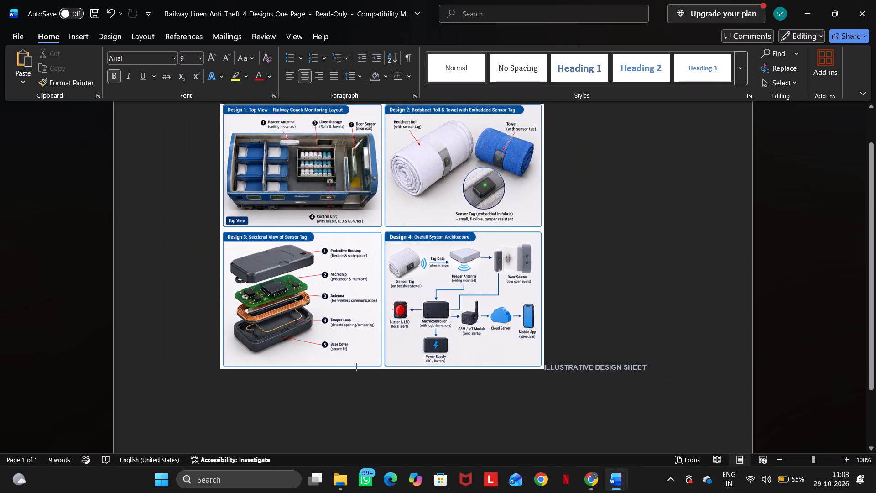
{"action": "key", "text": "Return"}
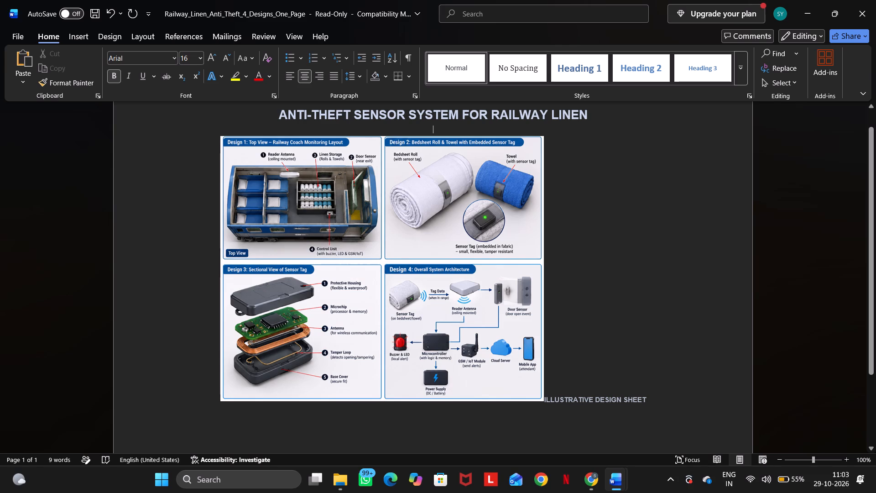
Delete the "ILLUSTRATIVE DESIGN SHEET" text beside the 3D design image, keeping the image in place.
{"action": "left_click_drag", "start_coordinate": [656, 398], "coordinate": [584, 397]}
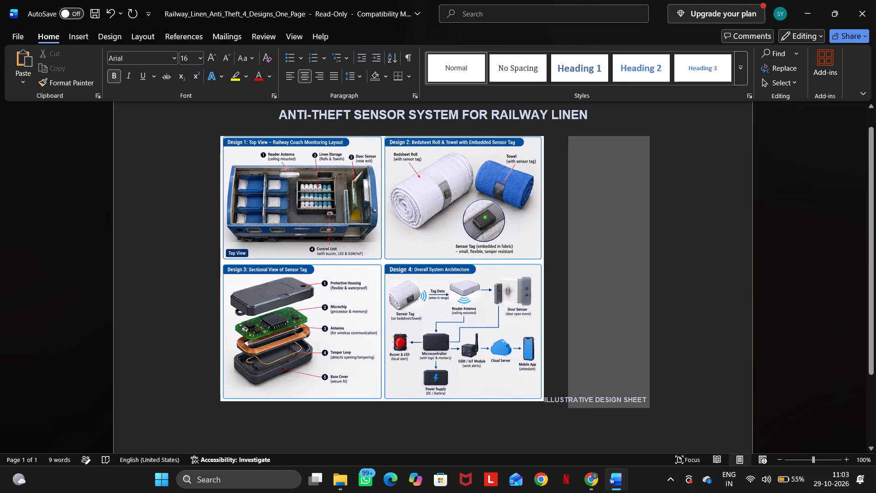
{"action": "left_click_drag", "start_coordinate": [584, 397], "coordinate": [589, 396]}
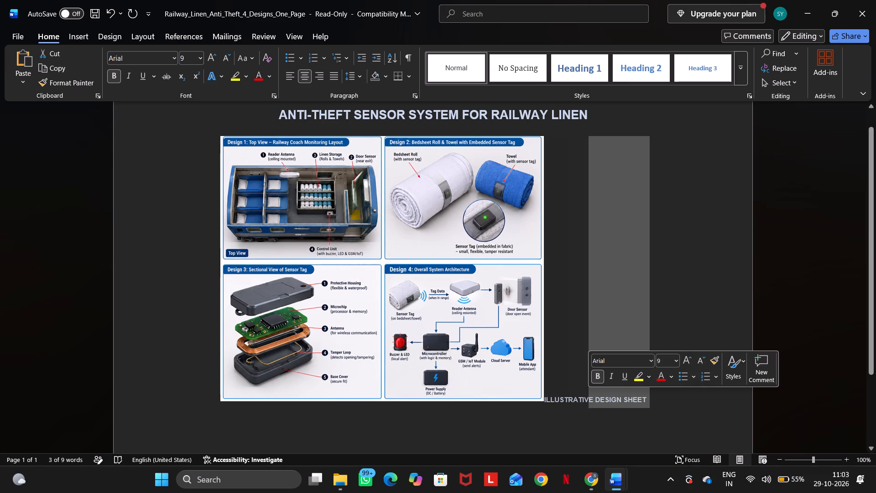
{"action": "key", "text": "BackSpace"}
{"action": "key", "text": "BackSpace"}
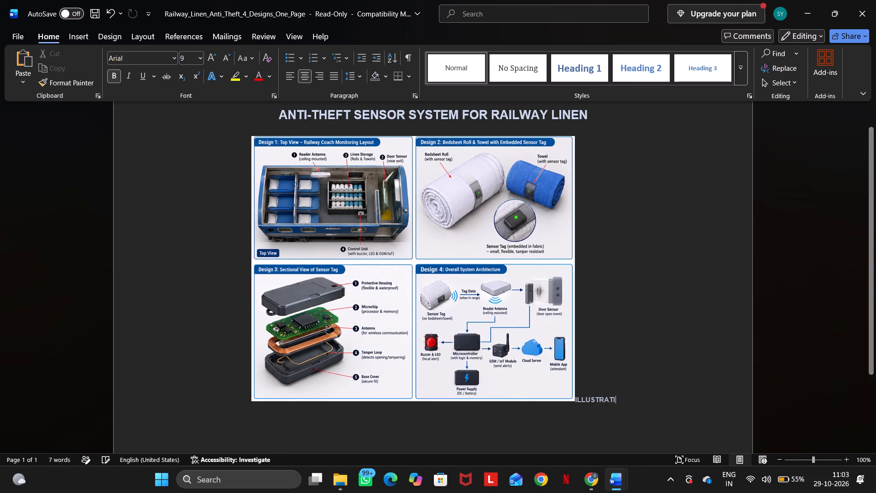
{"action": "key", "text": "BackSpace"}
{"action": "key", "text": "BackSpace"}
{"action": "key", "text": "BackSpace"}
{"action": "key", "text": "BackSpace"}
{"action": "key", "text": "BackSpace"}
{"action": "key", "text": "BackSpace"}
{"action": "key", "text": "BackSpace"}
{"action": "key", "text": "BackSpace"}
{"action": "key", "text": "BackSpace"}
{"action": "key", "text": "BackSpace"}
{"action": "key", "text": "BackSpace"}
{"action": "key", "text": "BackSpace"}
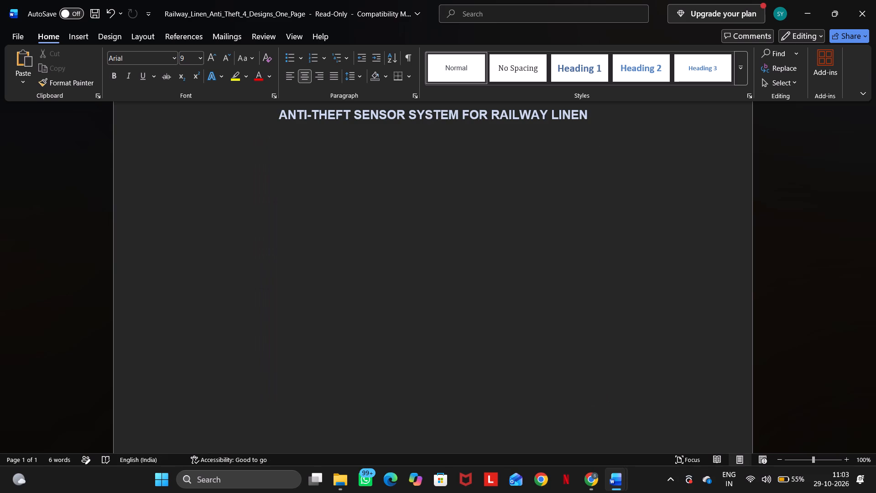
{"action": "key", "text": "ctrl+z"}
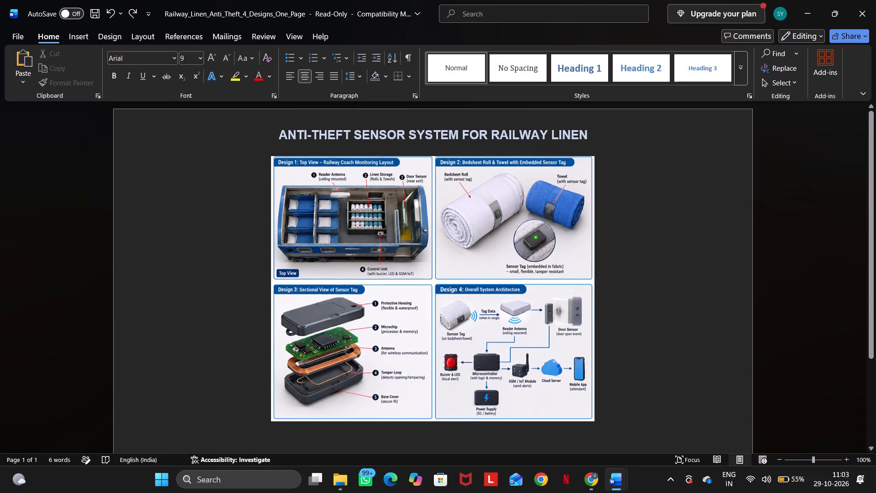
Add a new line directly below the main title, set to non-bold 12-point text.
{"action": "scroll", "coordinate": [720, 294], "scroll_direction": "down", "scroll_amount": 8}
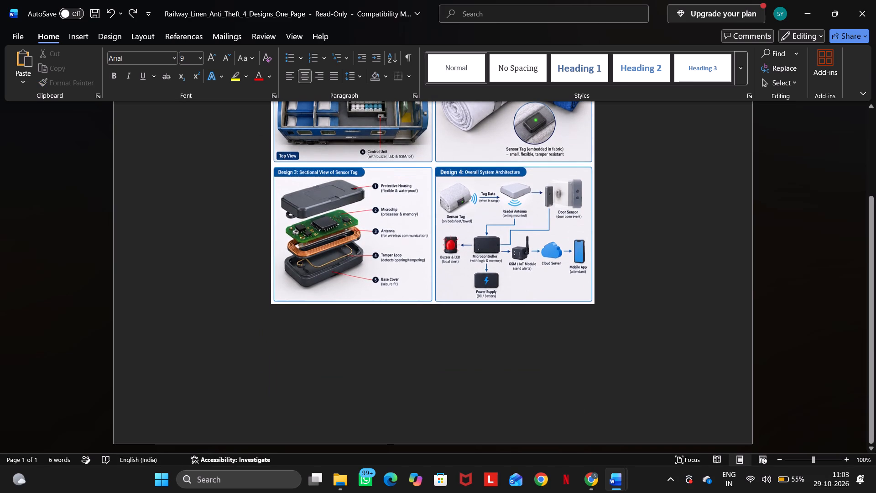
{"action": "scroll", "coordinate": [720, 294], "scroll_direction": "down", "scroll_amount": 2}
{"action": "scroll", "coordinate": [720, 294], "scroll_direction": "up", "scroll_amount": 7}
{"action": "right_click", "coordinate": [720, 294]}
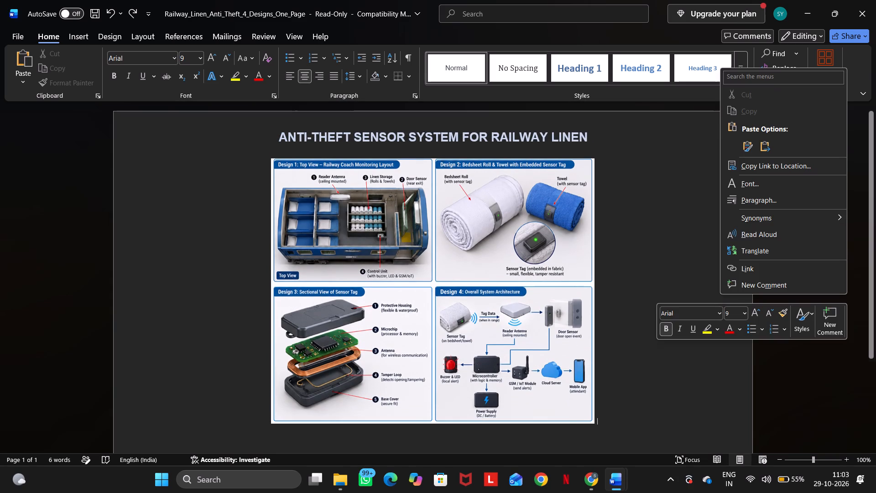
{"action": "left_click", "coordinate": [617, 140]}
{"action": "left_click", "coordinate": [595, 135]}
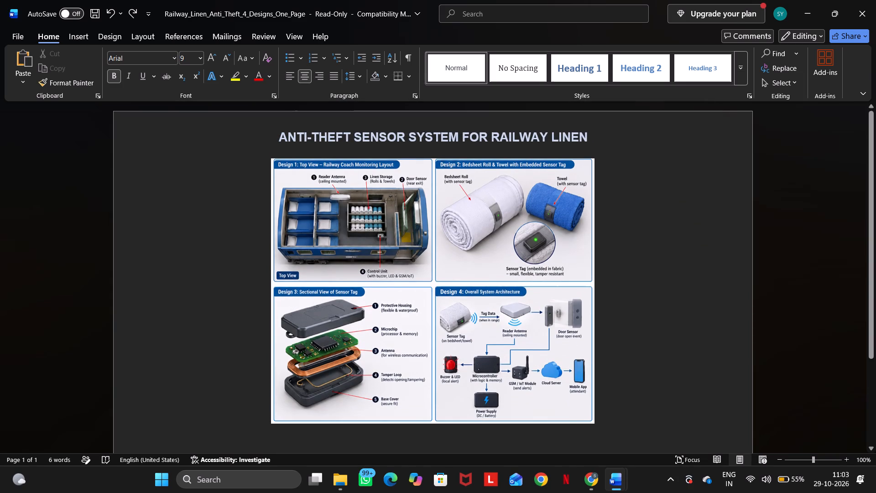
{"action": "key", "text": "Return"}
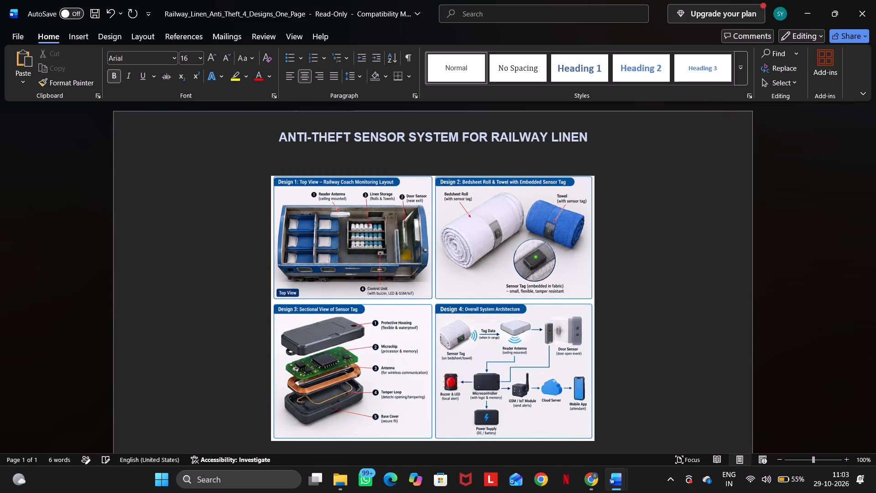
{"action": "key", "text": "i"}
{"action": "key", "text": "BackSpace"}
{"action": "key", "text": "ctrl+b"}
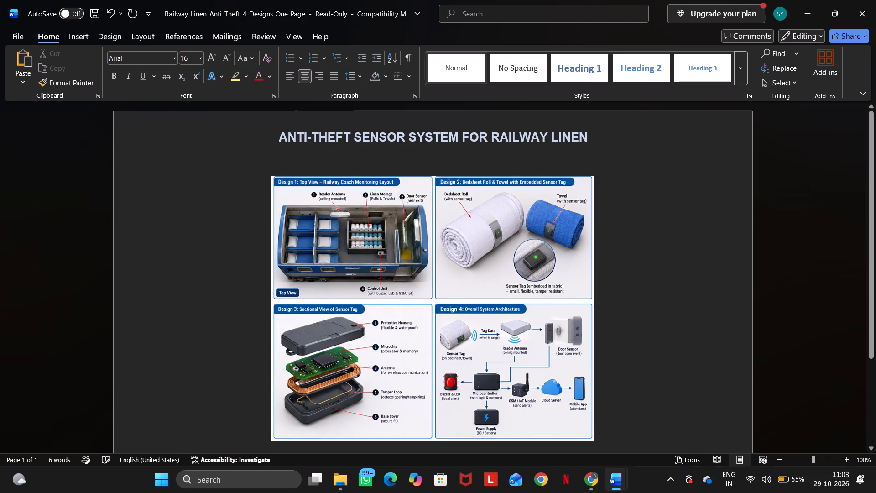
{"action": "left_click", "coordinate": [173, 55]}
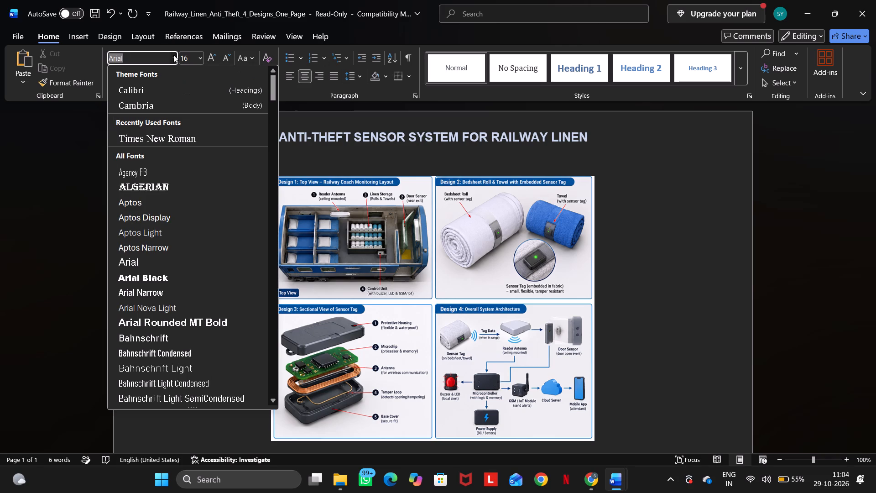
{"action": "left_click", "coordinate": [198, 58]}
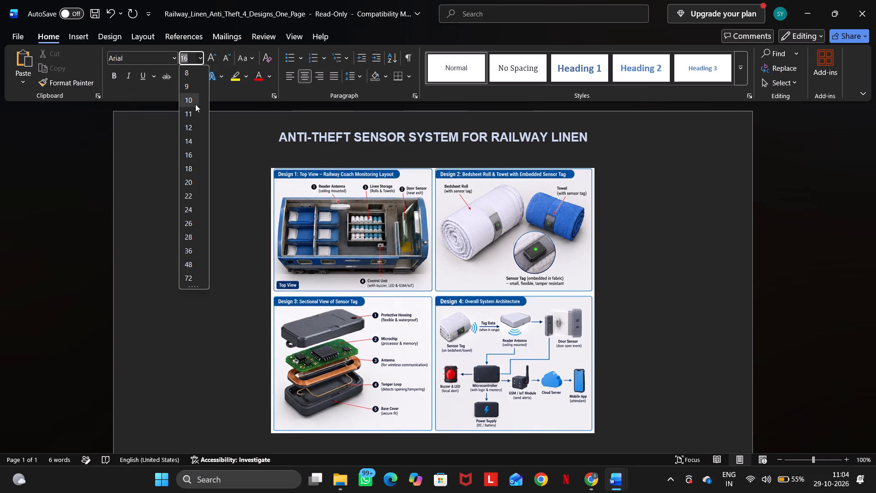
{"action": "left_click", "coordinate": [195, 127]}
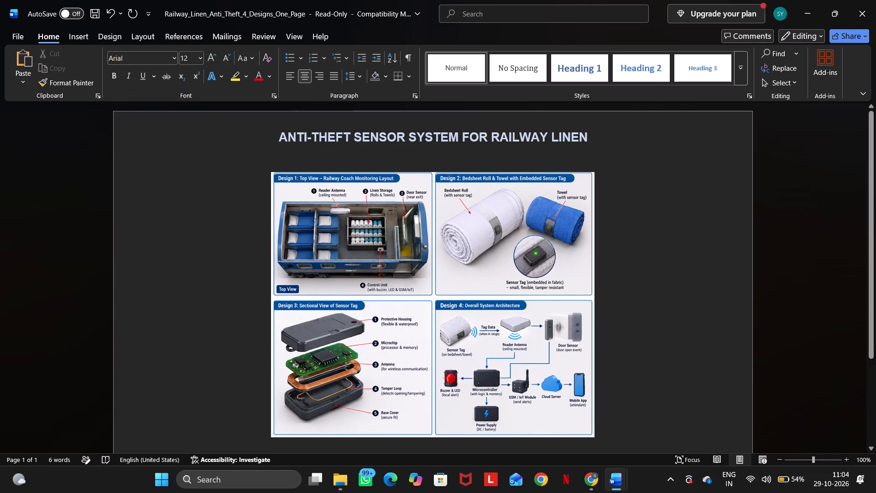
Enter the subtitle "Illustrative 3-D Design" on the new line below the main title.
{"action": "type", "text": "illust"}
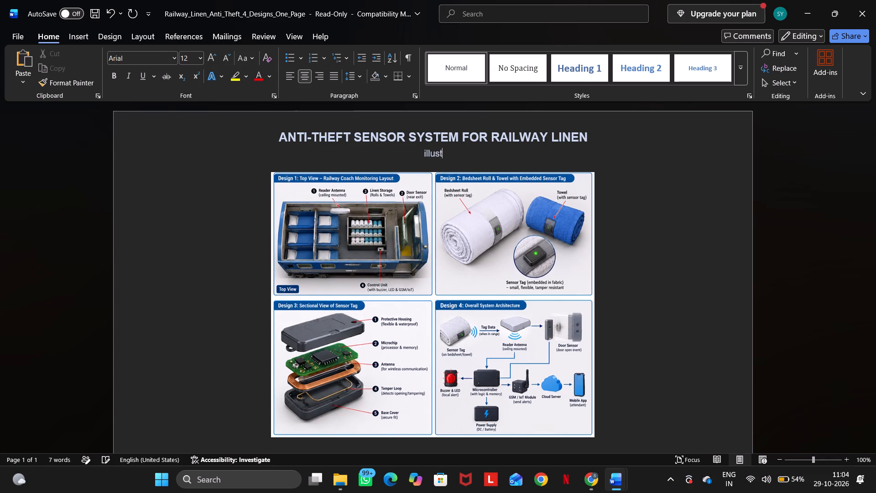
{"action": "type", "text": "ratuv"}
{"action": "key", "text": "BackSpace"}
{"action": "key", "text": "BackSpace"}
{"action": "type", "text": "ive"}
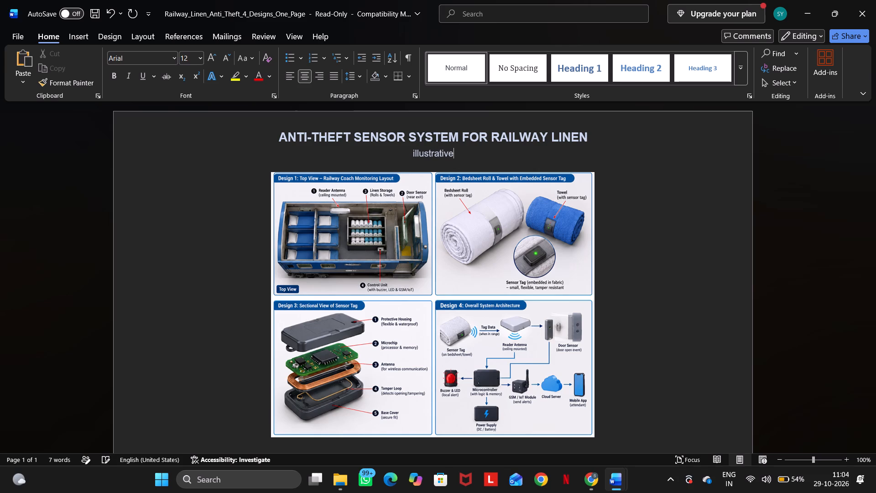
{"action": "key", "text": "space"}
{"action": "key", "text": "3"}
{"action": "type", "text": "-D"}
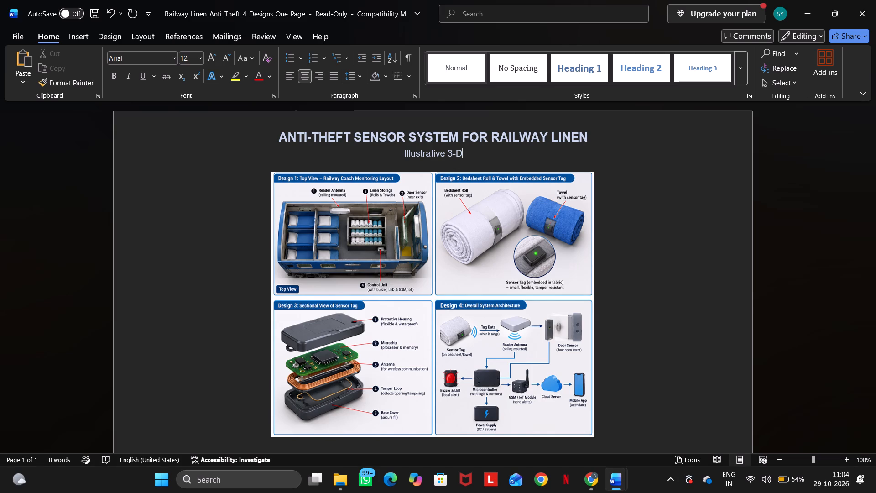
{"action": "key", "text": "space"}
{"action": "type", "text": "Deso"}
{"action": "key", "text": "BackSpace"}
{"action": "type", "text": "ign"}
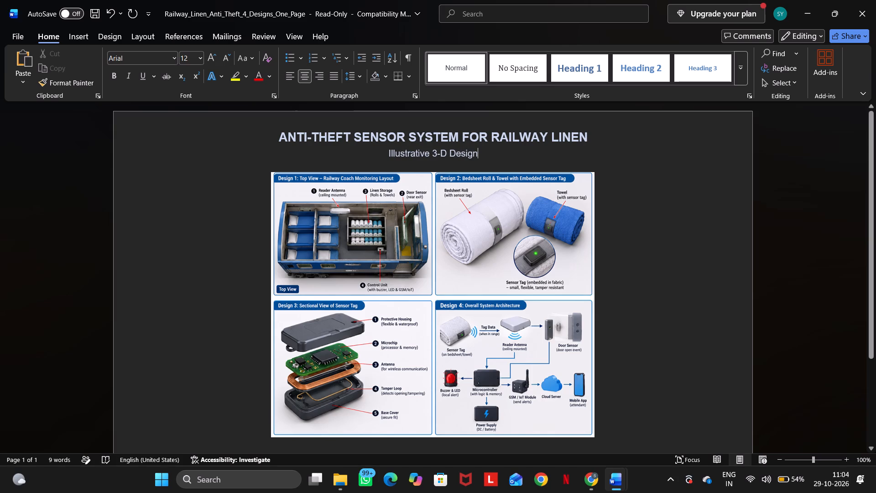
{"action": "left_click", "coordinate": [850, 236]}
Save the design sheet to the Desktop as the Word document Railway_Linen_Anti_Theft_4_Designs_One_Page, accepting the newest file format.
{"action": "key", "text": "ctrl+s"}
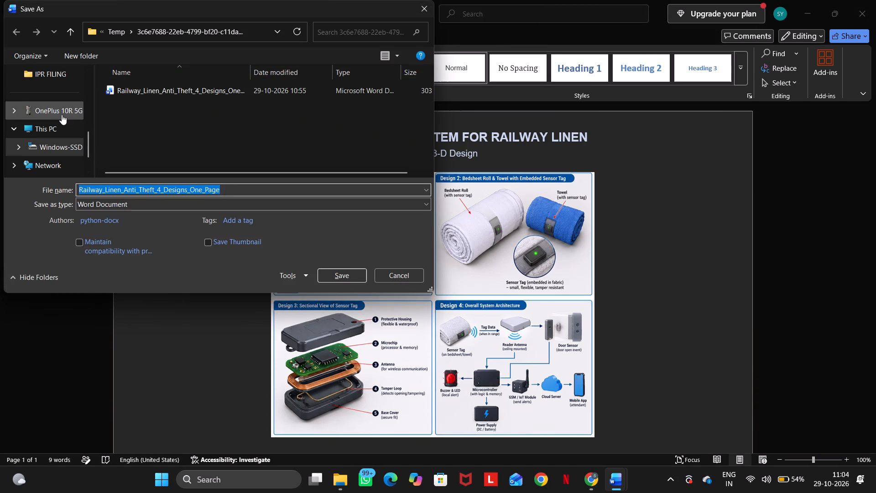
{"action": "scroll", "coordinate": [62, 115], "scroll_direction": "up", "scroll_amount": 4}
{"action": "double_click", "coordinate": [48, 168]}
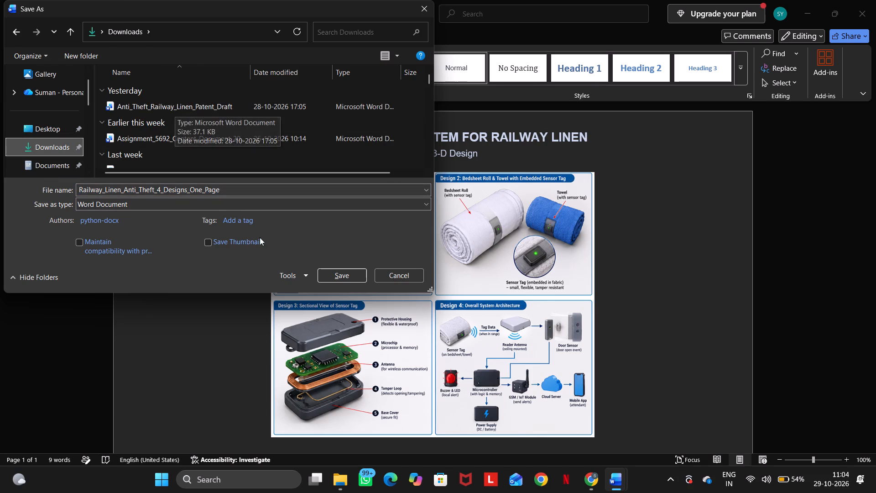
{"action": "double_click", "coordinate": [30, 135]}
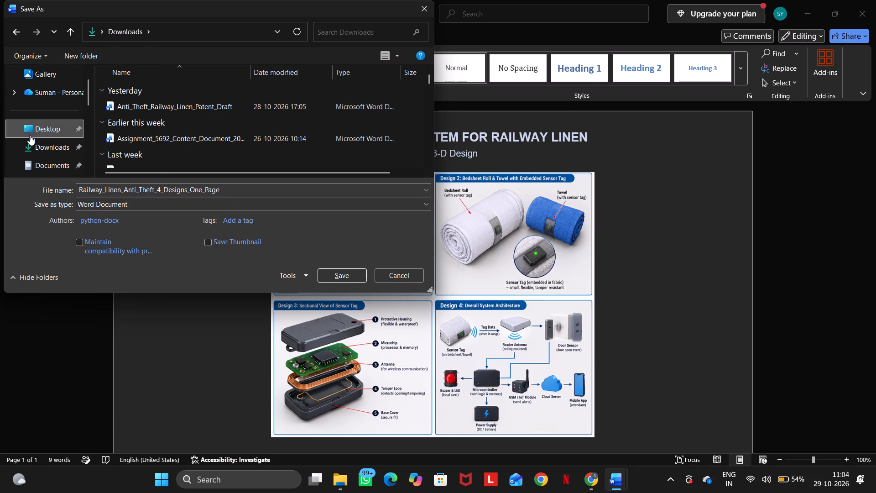
{"action": "left_click", "coordinate": [335, 273]}
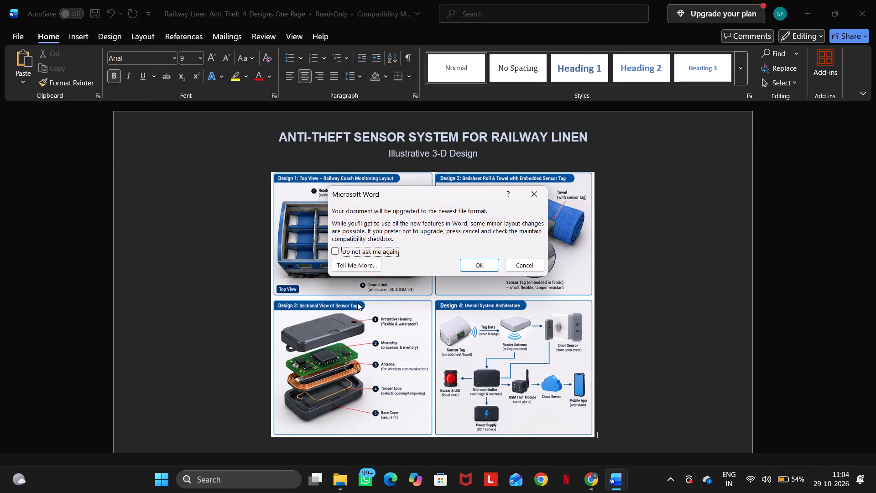
{"action": "left_click", "coordinate": [465, 269]}
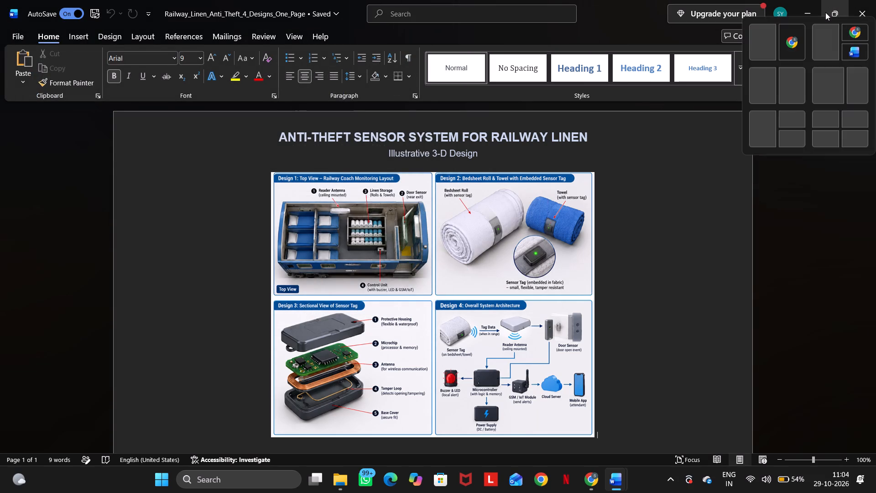
Put the saved design sheet's window away and close the browser to bring up the draft claims document.
{"action": "left_click", "coordinate": [825, 12]}
{"action": "left_click", "coordinate": [620, 32]}
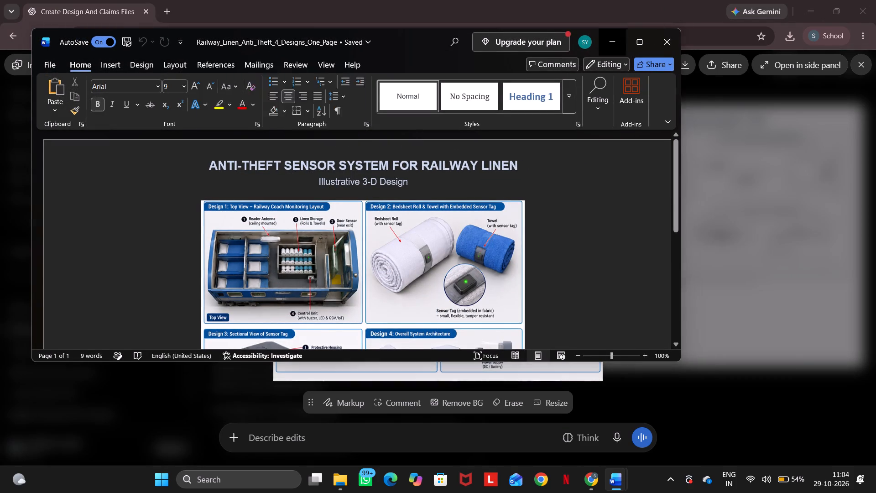
{"action": "left_click", "coordinate": [875, 3]}
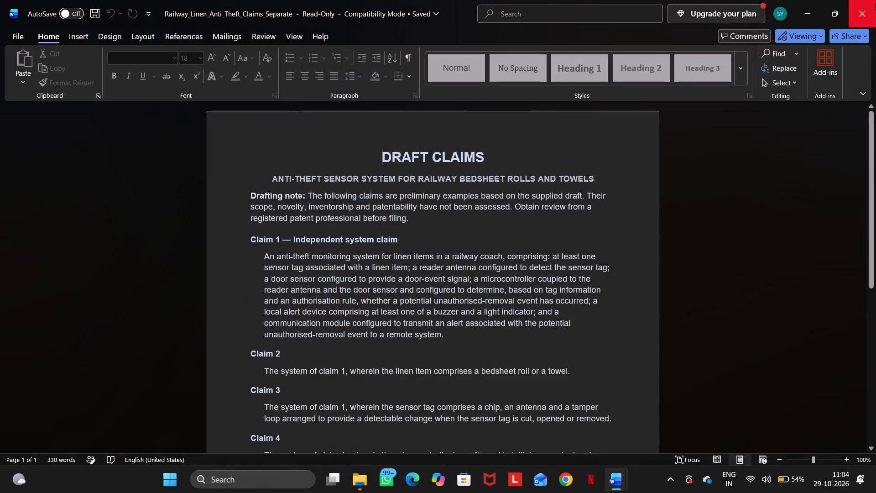
Close the draft claims document, check the archived Railway_Linen_Anti_Theft_4_Designs_One_Page document, and put the Word windows away.
{"action": "left_click", "coordinate": [866, 6]}
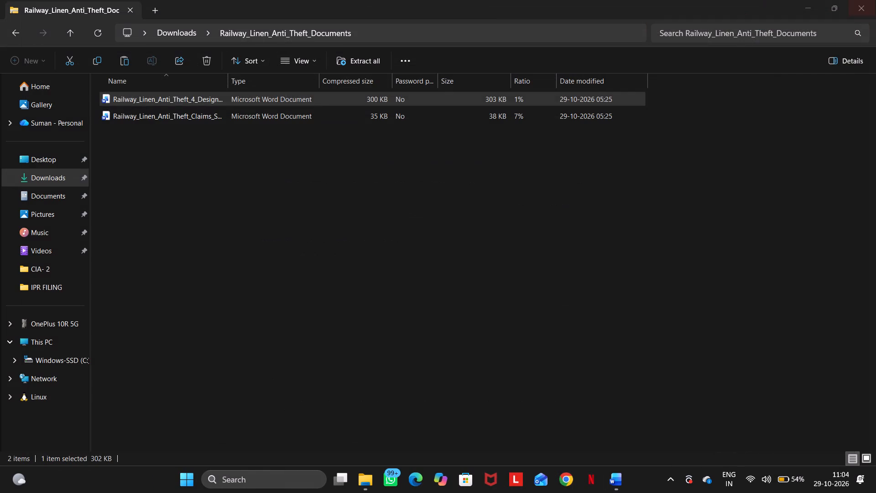
{"action": "double_click", "coordinate": [471, 100]}
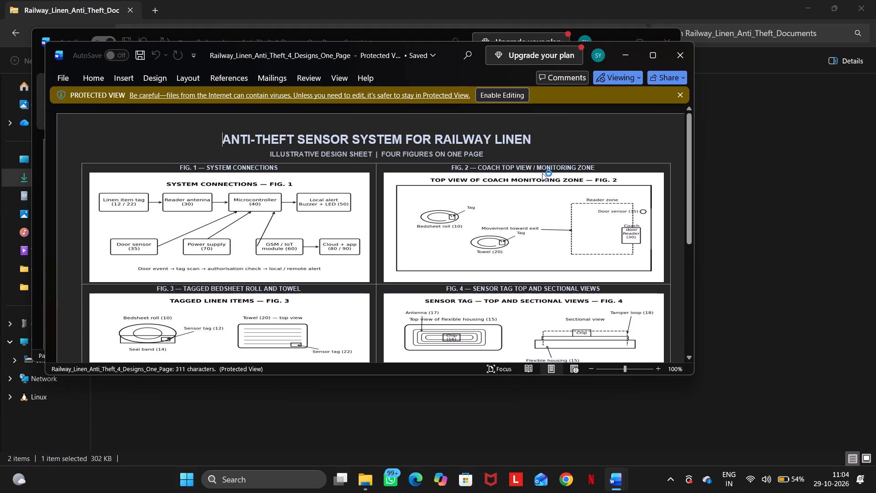
{"action": "left_click", "coordinate": [675, 56]}
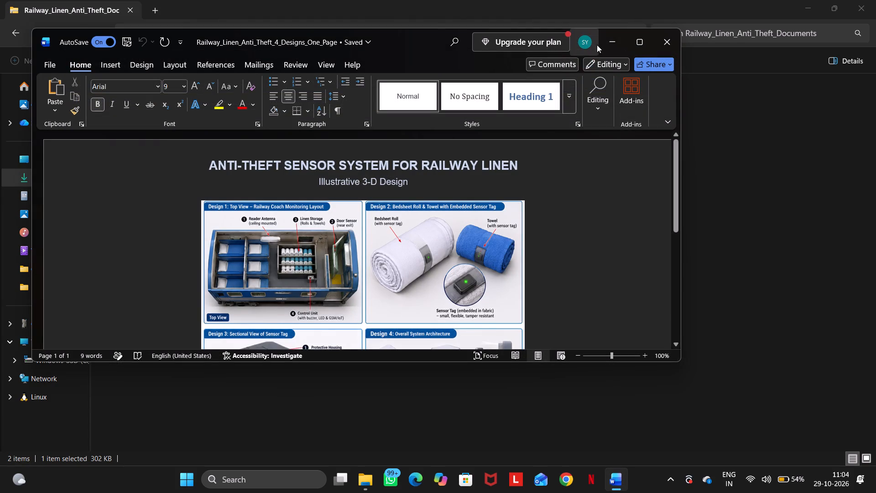
{"action": "left_click", "coordinate": [611, 42]}
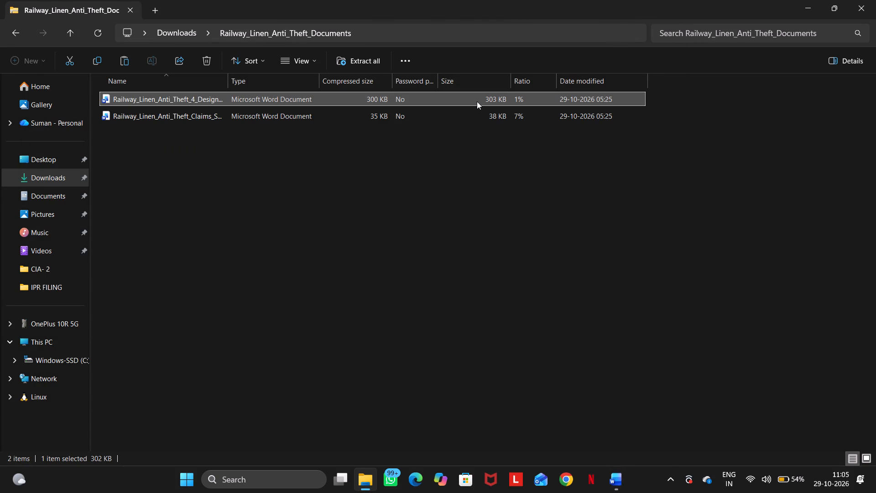
Permanently delete the old Railway_Linen_Anti_Theft_4_Designs_One_Page document from the Railway_Linen_Anti_Theft_Documents archive.
{"action": "key", "text": "Delete"}
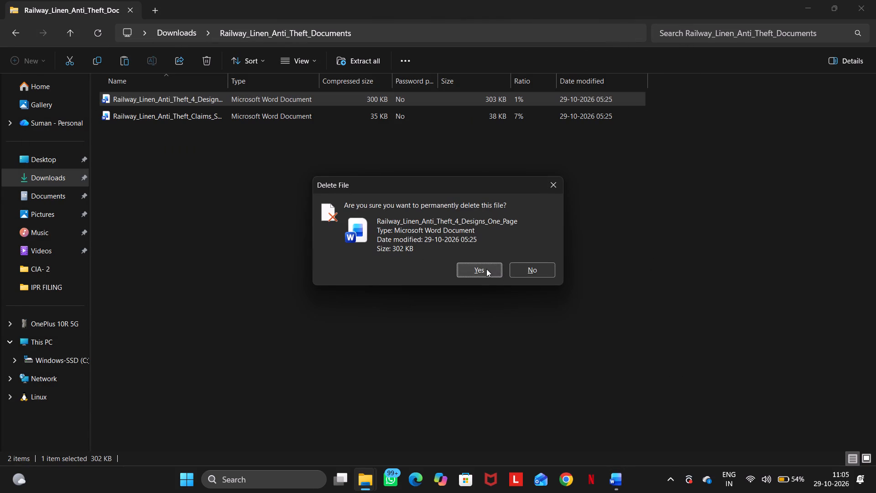
{"action": "left_click", "coordinate": [486, 269]}
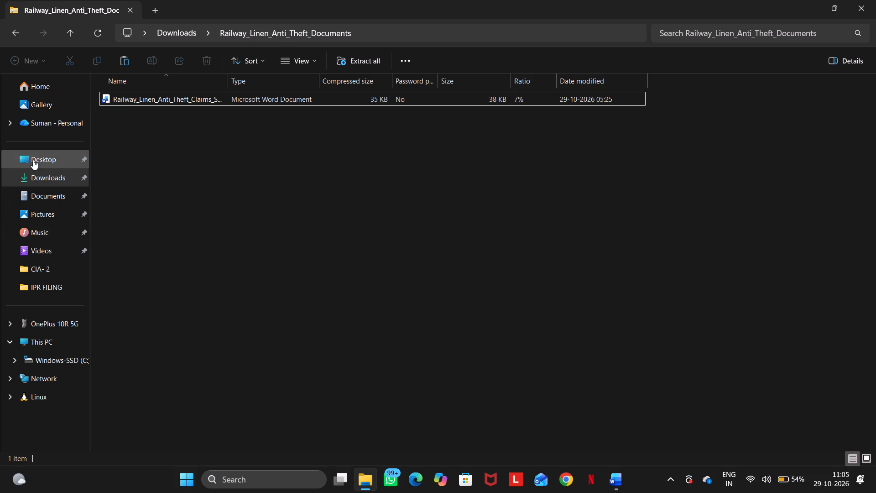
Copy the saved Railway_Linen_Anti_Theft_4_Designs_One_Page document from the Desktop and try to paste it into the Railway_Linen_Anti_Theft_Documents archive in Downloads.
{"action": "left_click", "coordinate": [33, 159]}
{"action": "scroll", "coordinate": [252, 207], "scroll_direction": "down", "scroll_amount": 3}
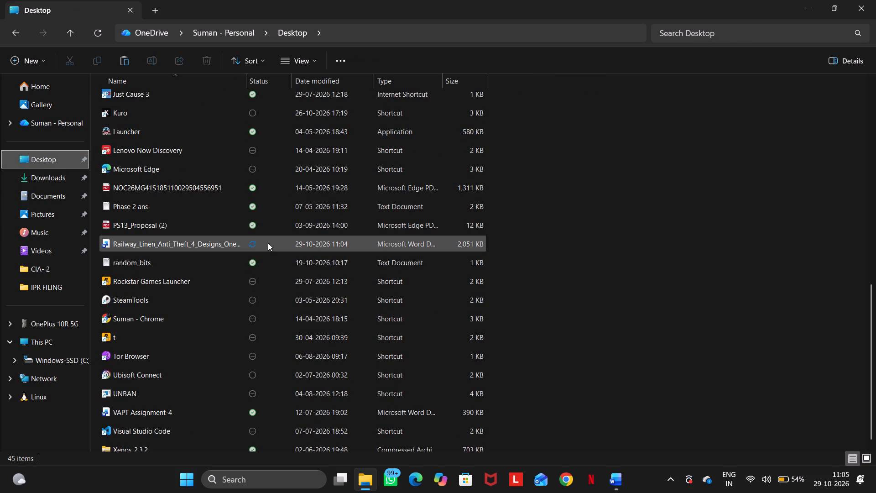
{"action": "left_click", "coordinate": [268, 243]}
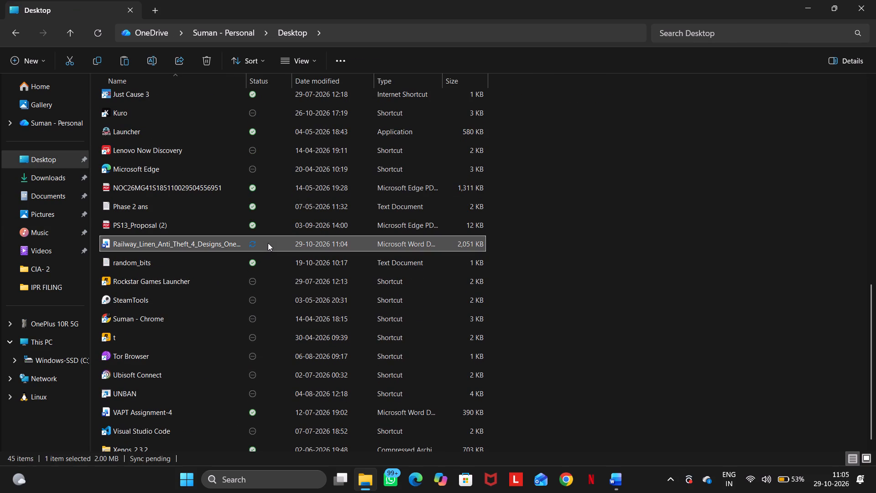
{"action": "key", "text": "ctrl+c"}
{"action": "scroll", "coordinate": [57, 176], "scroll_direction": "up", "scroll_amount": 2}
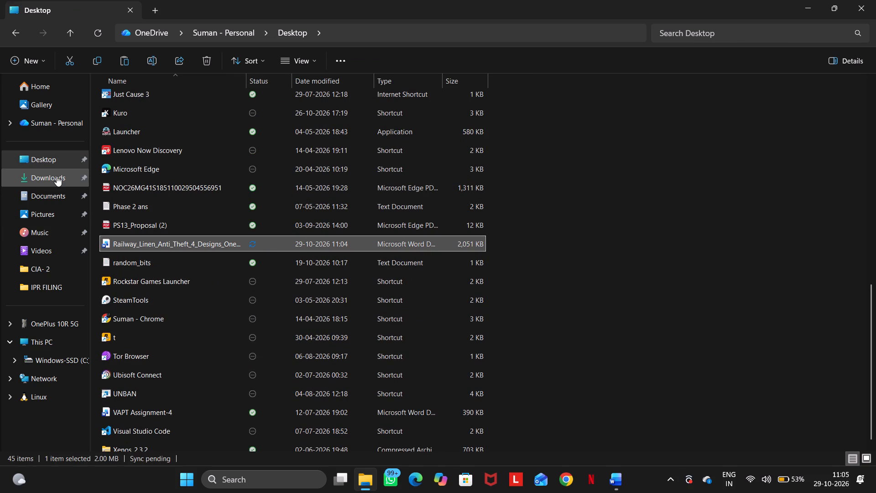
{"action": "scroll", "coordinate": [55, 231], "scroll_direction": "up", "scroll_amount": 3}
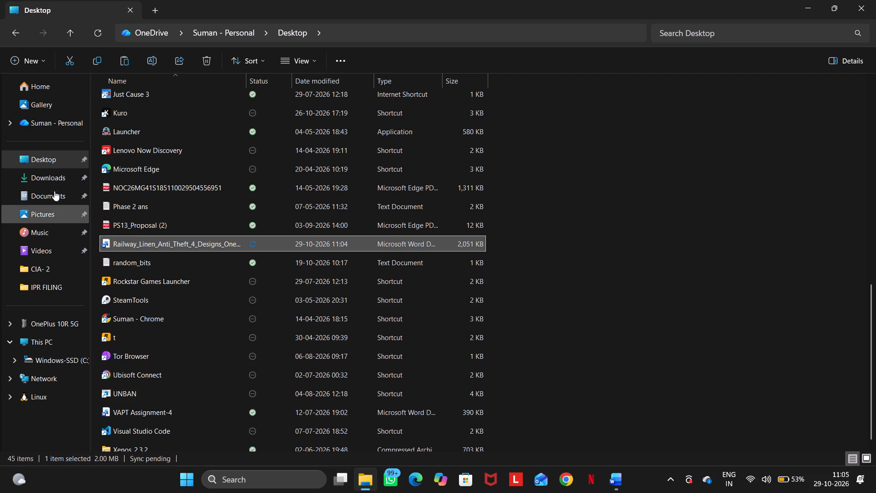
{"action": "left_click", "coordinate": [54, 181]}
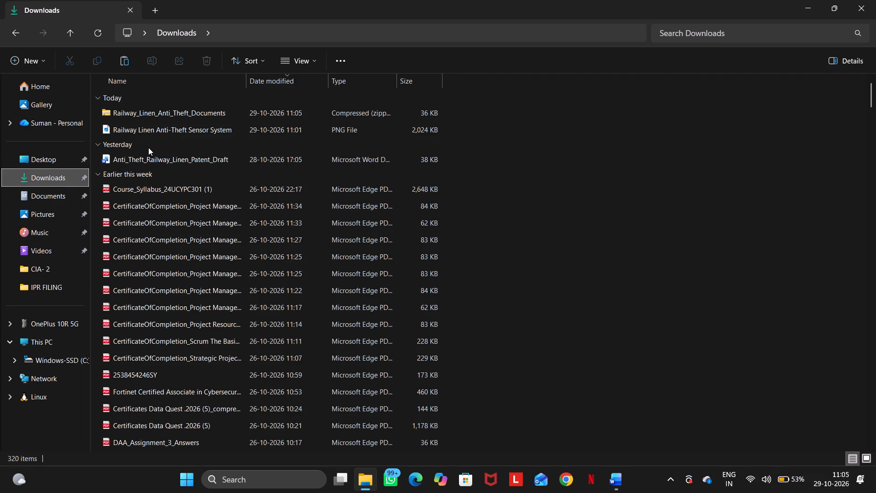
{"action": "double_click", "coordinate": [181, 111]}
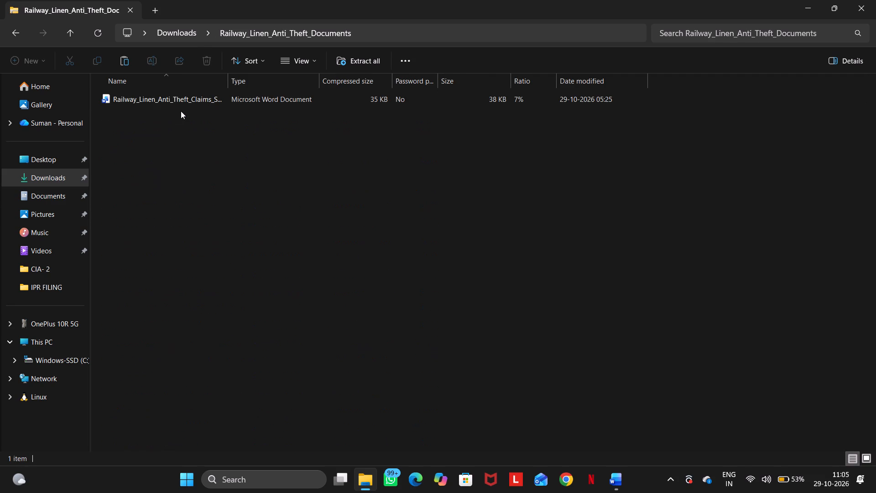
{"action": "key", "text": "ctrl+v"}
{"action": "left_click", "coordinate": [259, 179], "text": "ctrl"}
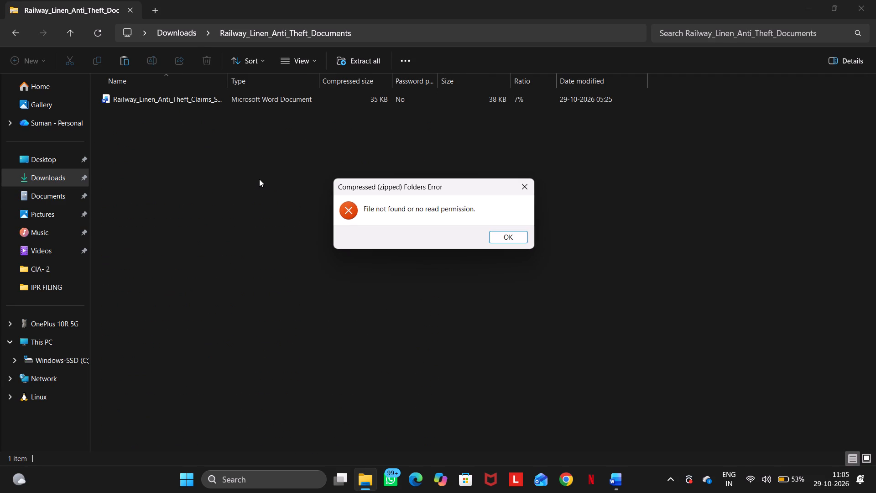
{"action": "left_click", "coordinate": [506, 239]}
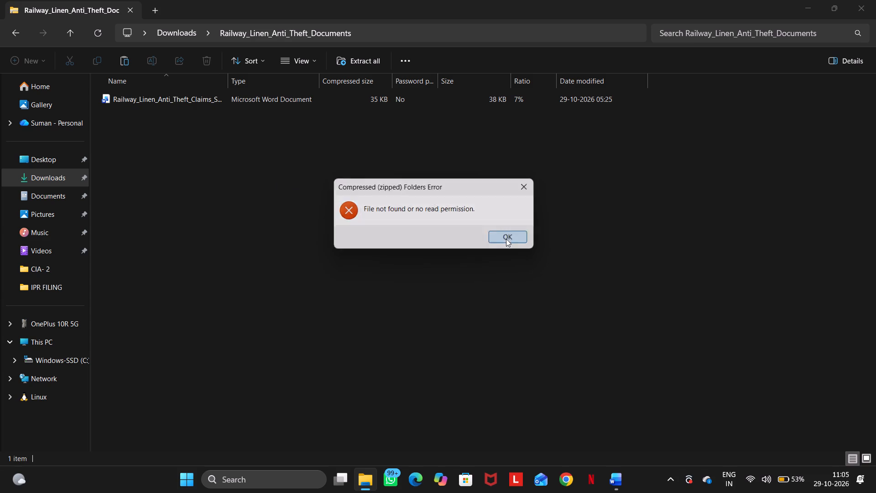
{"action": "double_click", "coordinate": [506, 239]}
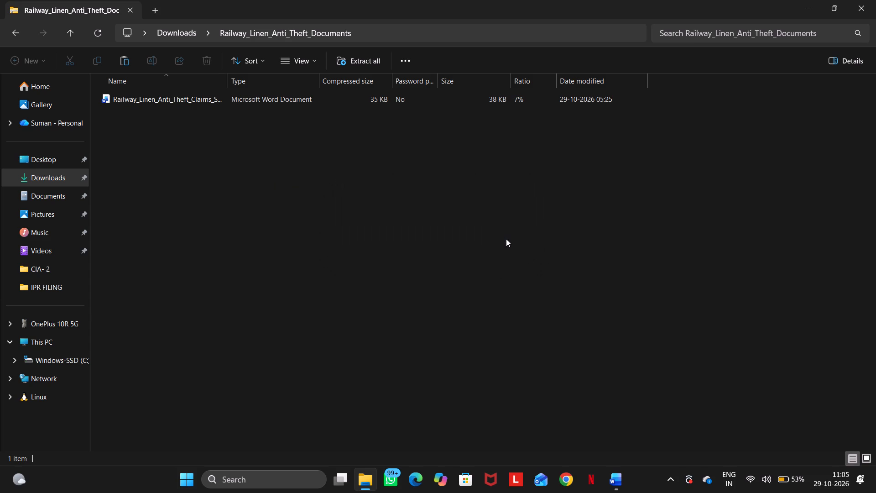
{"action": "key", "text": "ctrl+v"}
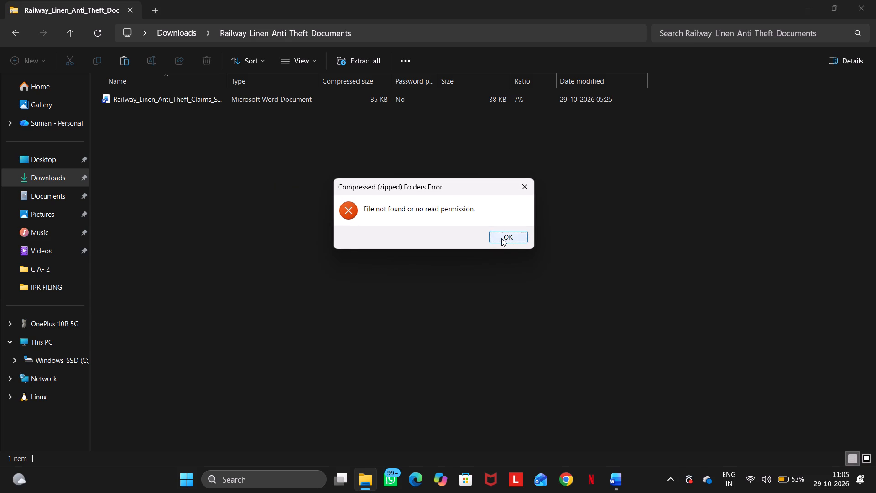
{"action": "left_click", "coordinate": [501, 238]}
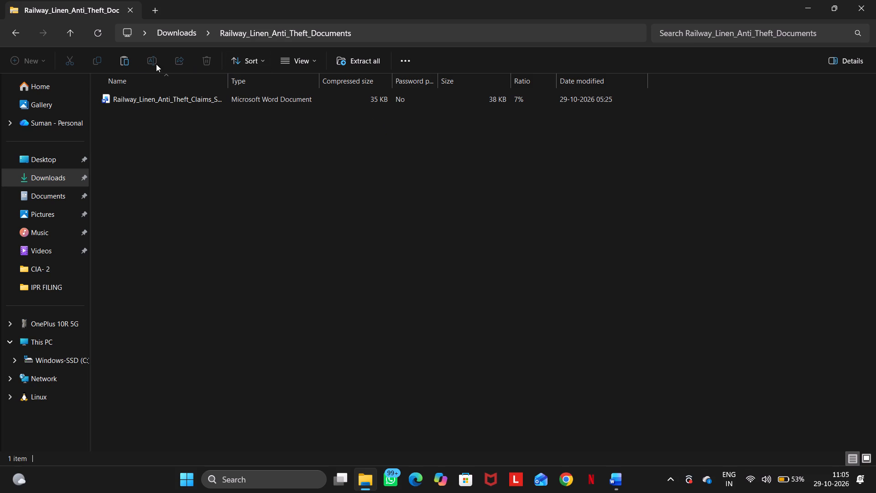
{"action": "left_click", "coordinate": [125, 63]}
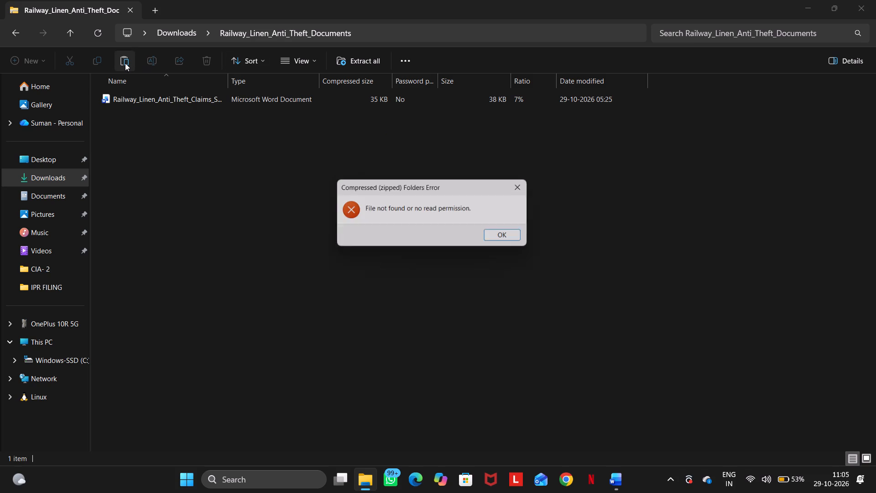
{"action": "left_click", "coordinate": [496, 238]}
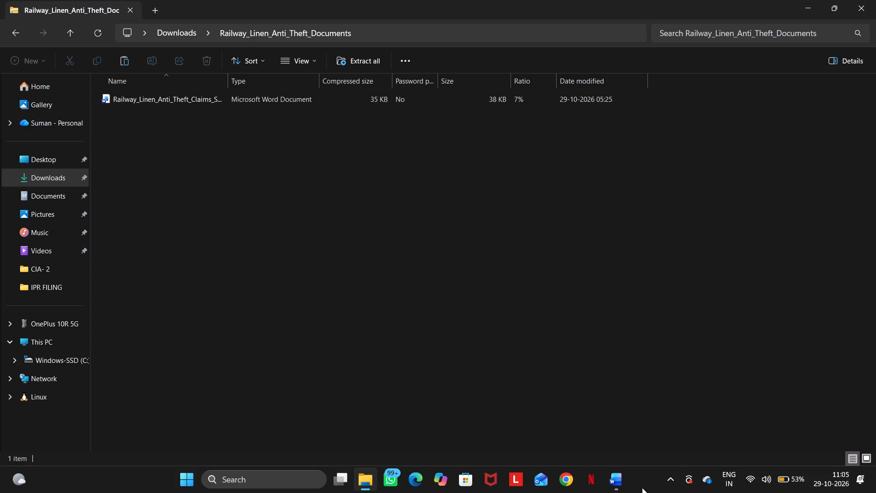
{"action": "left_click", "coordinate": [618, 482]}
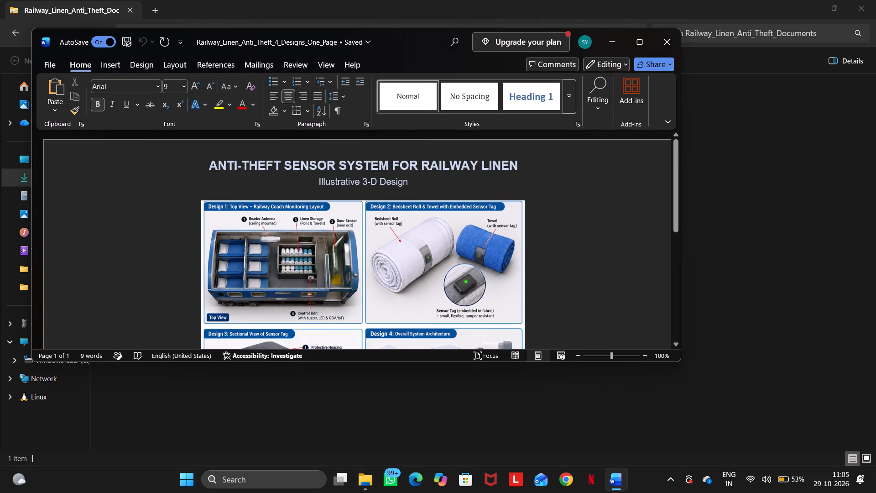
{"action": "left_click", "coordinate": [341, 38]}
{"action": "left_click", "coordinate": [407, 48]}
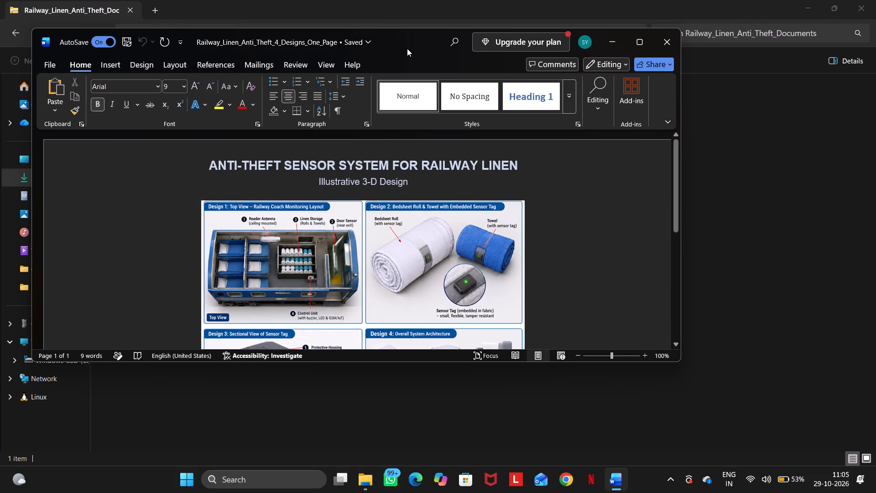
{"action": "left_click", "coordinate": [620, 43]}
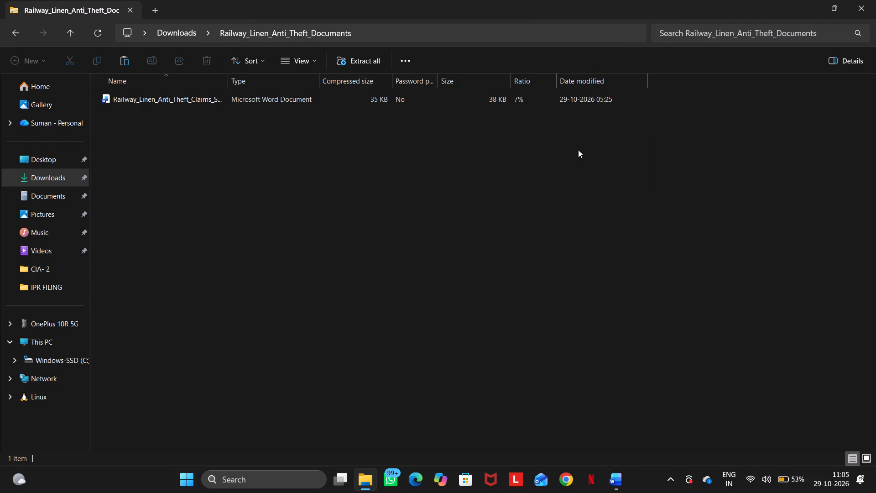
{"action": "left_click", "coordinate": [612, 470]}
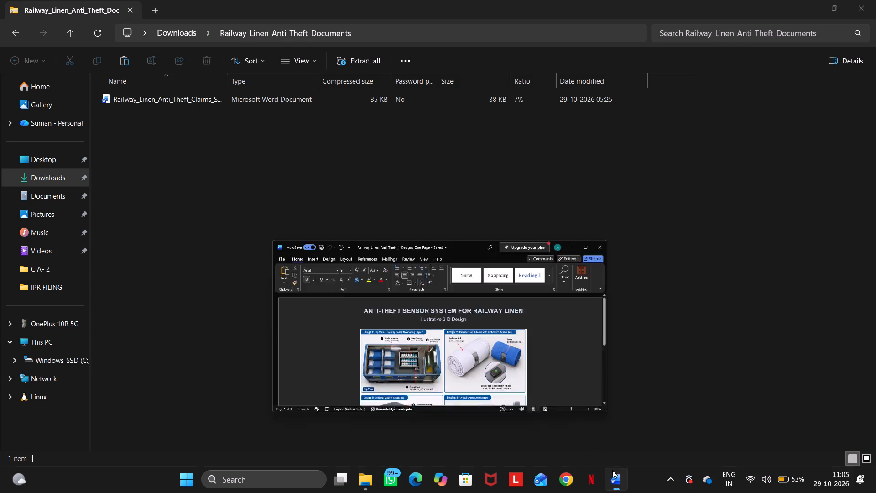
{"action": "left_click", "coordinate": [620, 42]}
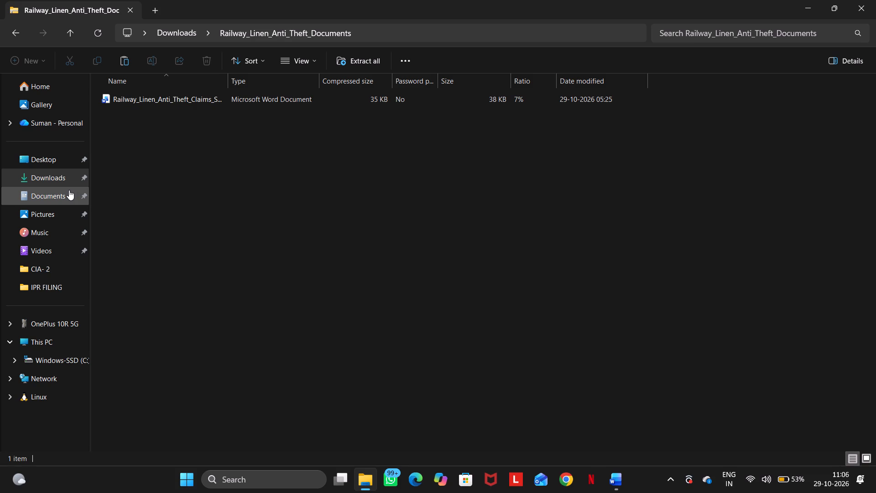
Copy the saved Railway_Linen_Anti_Theft_4_Designs_One_Page document from the Desktop folder again.
{"action": "left_click", "coordinate": [60, 162]}
{"action": "scroll", "coordinate": [183, 288], "scroll_direction": "down", "scroll_amount": 5}
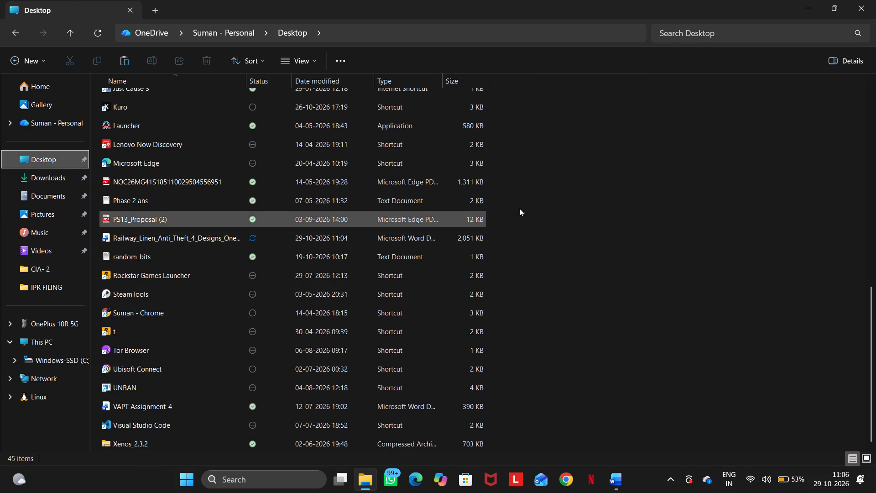
{"action": "left_click", "coordinate": [476, 238]}
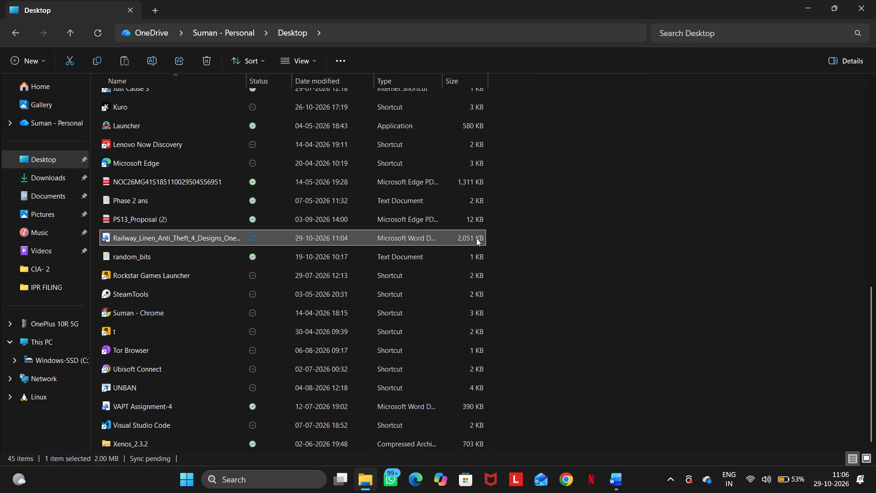
{"action": "key", "text": "ctrl+c"}
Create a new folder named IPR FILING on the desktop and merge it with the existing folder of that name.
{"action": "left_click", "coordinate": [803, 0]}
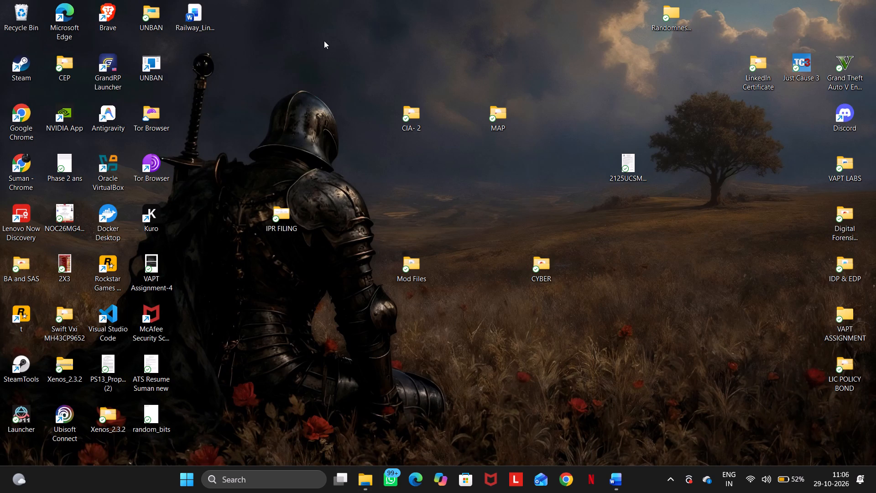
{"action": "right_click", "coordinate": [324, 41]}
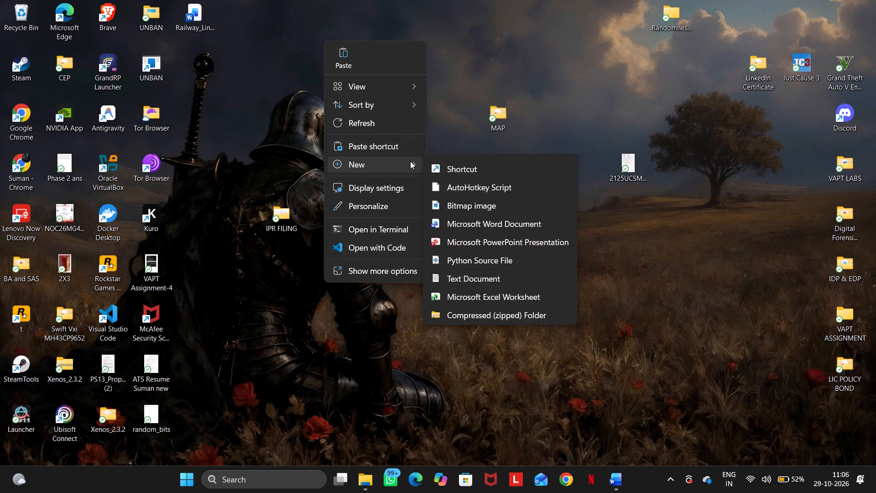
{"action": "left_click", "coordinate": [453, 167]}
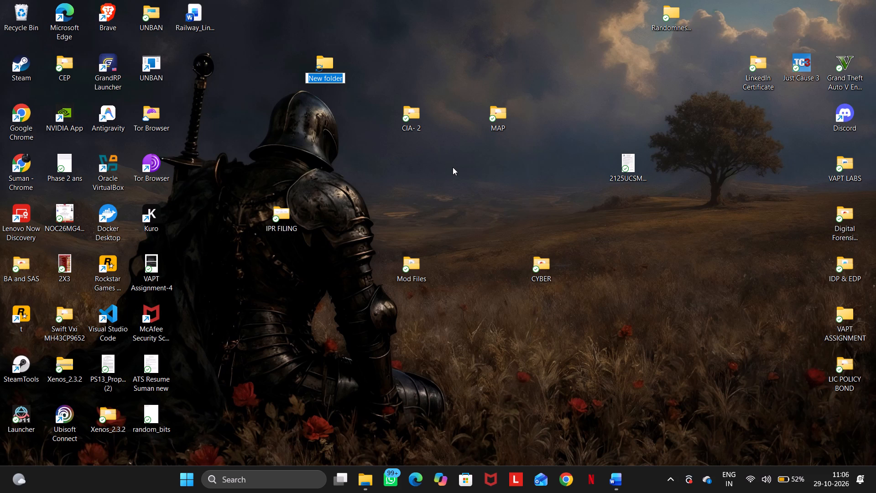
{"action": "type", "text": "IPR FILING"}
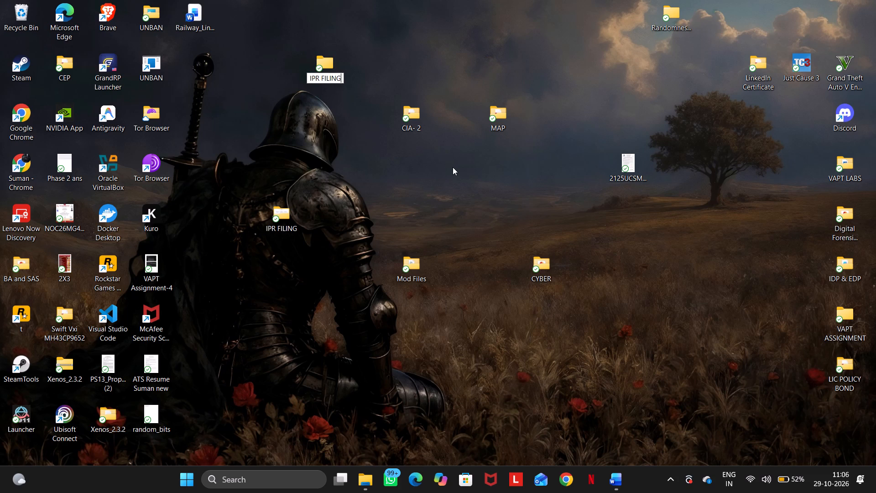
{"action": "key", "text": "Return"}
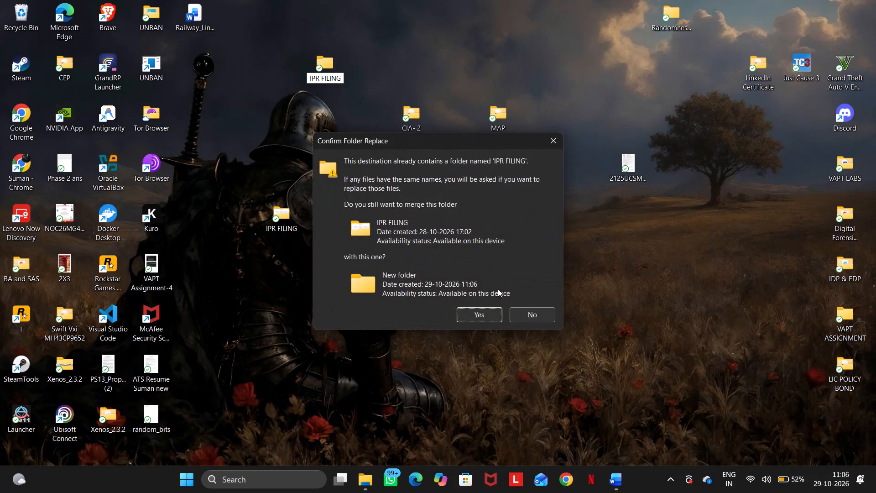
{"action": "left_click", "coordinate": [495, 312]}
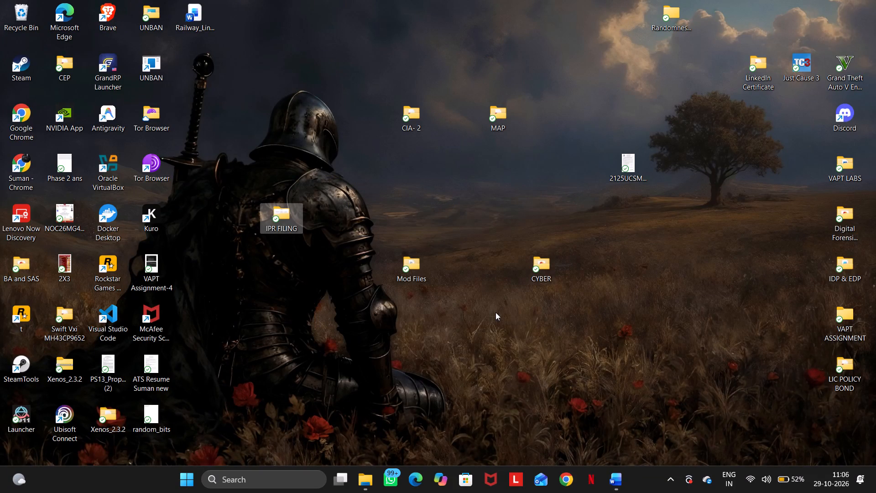
Paste the copied Railway_Linen_Anti_Theft_4_Designs_One_Page document into the IPR FILING folder on the desktop.
{"action": "double_click", "coordinate": [298, 218]}
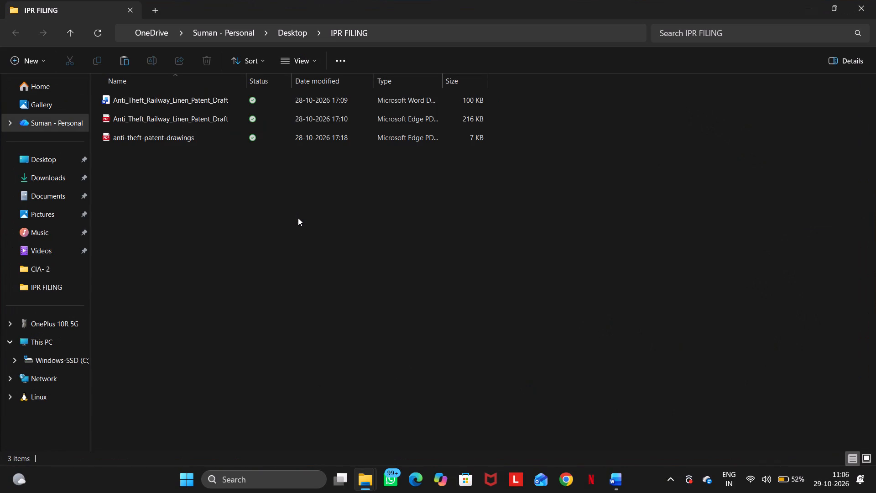
{"action": "key", "text": "ctrl+a"}
{"action": "key", "text": "BackSpace"}
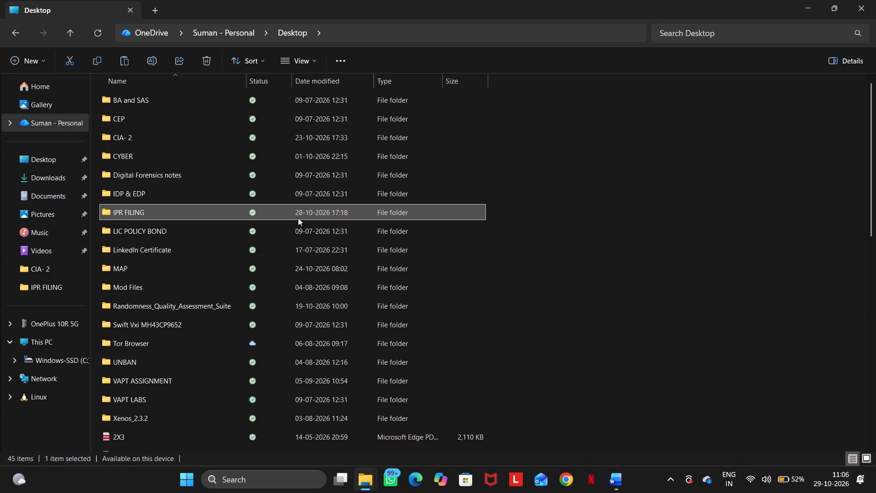
{"action": "double_click", "coordinate": [326, 213]}
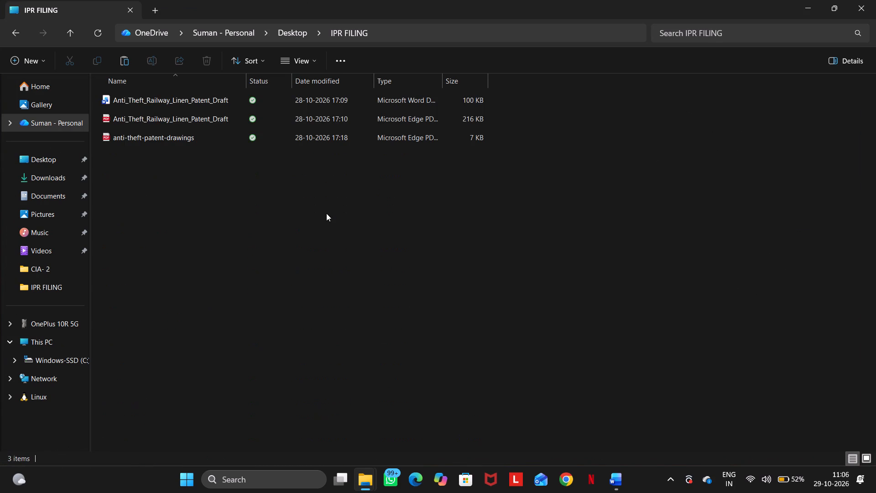
{"action": "left_click_drag", "start_coordinate": [326, 213], "coordinate": [365, 71]}
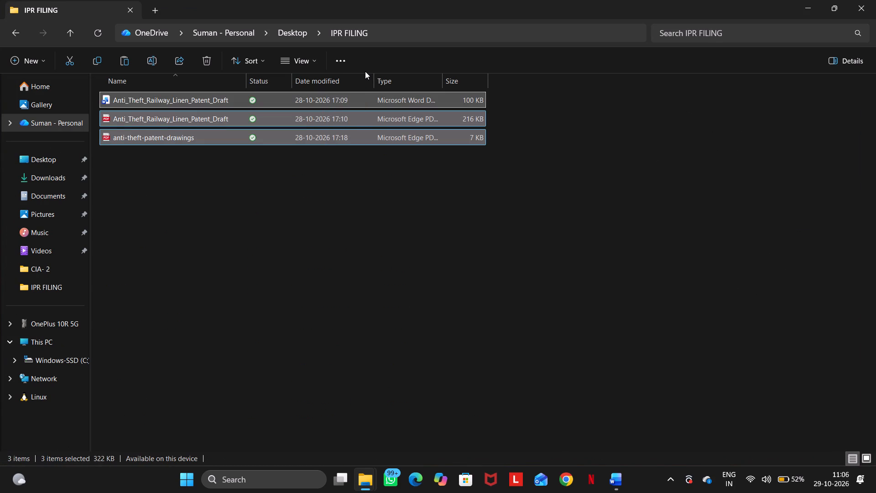
{"action": "key", "text": "ctrl+v"}
Delete both Anti_Theft_Railway_Linen_Patent_Draft files and the anti-theft-patent-drawings PDF from the IPR FILING folder.
{"action": "left_click_drag", "start_coordinate": [218, 141], "coordinate": [219, 102]}
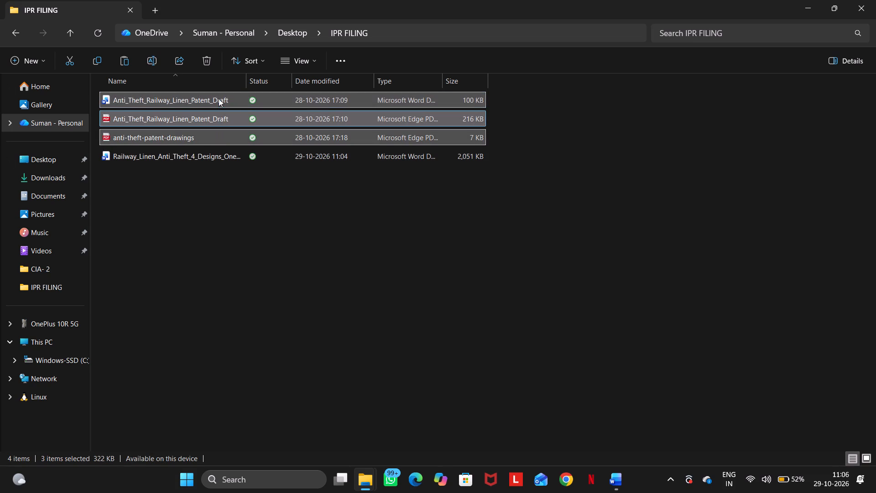
{"action": "left_click", "coordinate": [209, 66]}
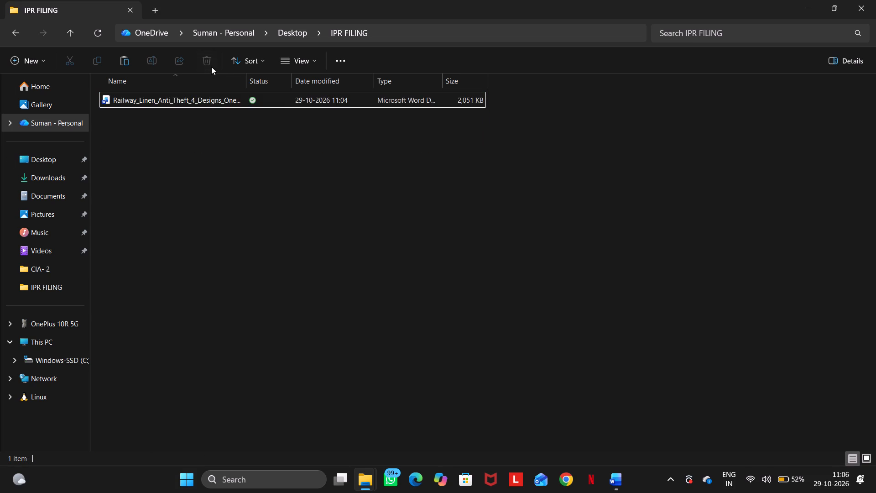
Open the Railway_Linen_Anti_Theft_4_Designs_One_Page document from the IPR FILING folder to check its design sheet, and close it.
{"action": "double_click", "coordinate": [237, 100]}
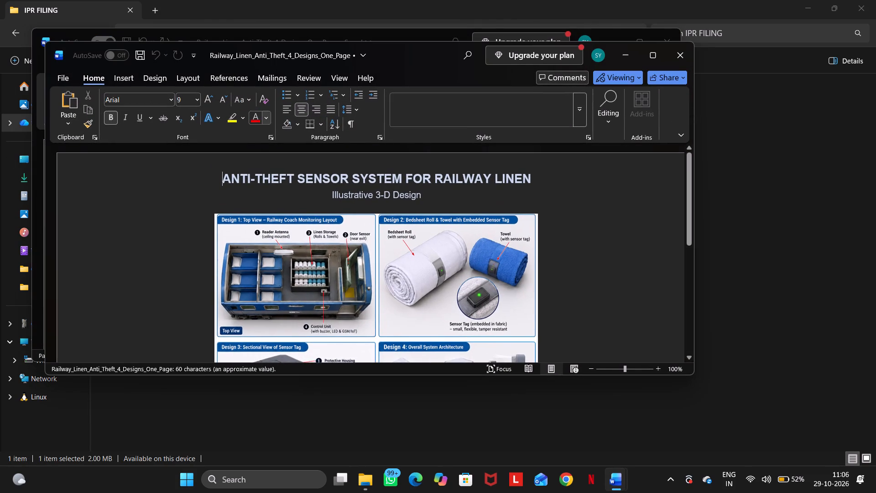
{"action": "scroll", "coordinate": [422, 225], "scroll_direction": "down", "scroll_amount": 2}
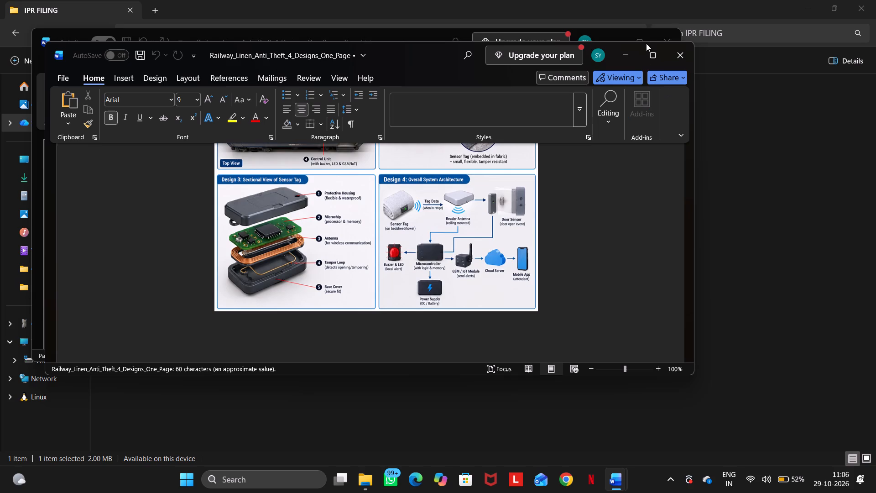
{"action": "left_click", "coordinate": [666, 54]}
{"action": "left_click", "coordinate": [866, 4]}
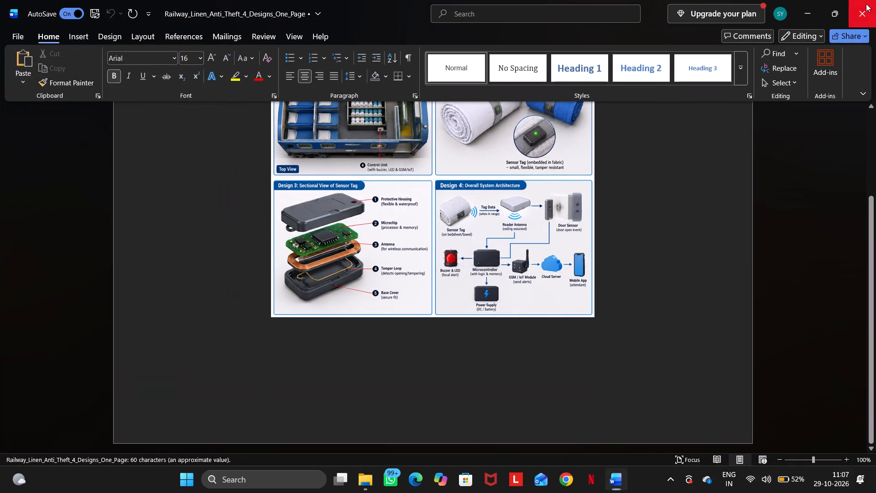
{"action": "left_click", "coordinate": [671, 43]}
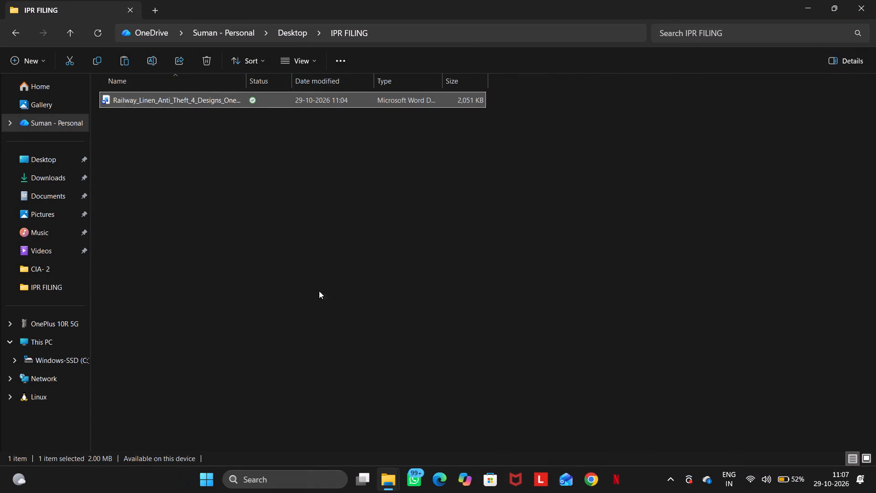
{"action": "double_click", "coordinate": [303, 105]}
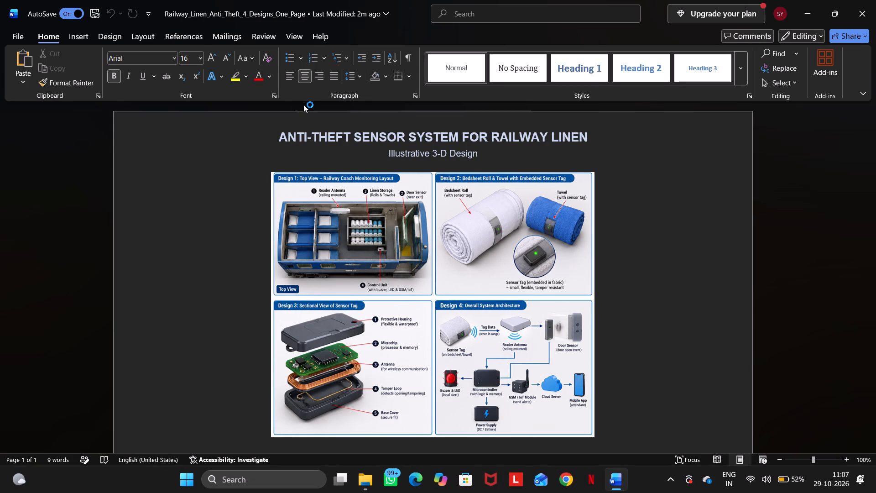
{"action": "left_click", "coordinate": [875, 0]}
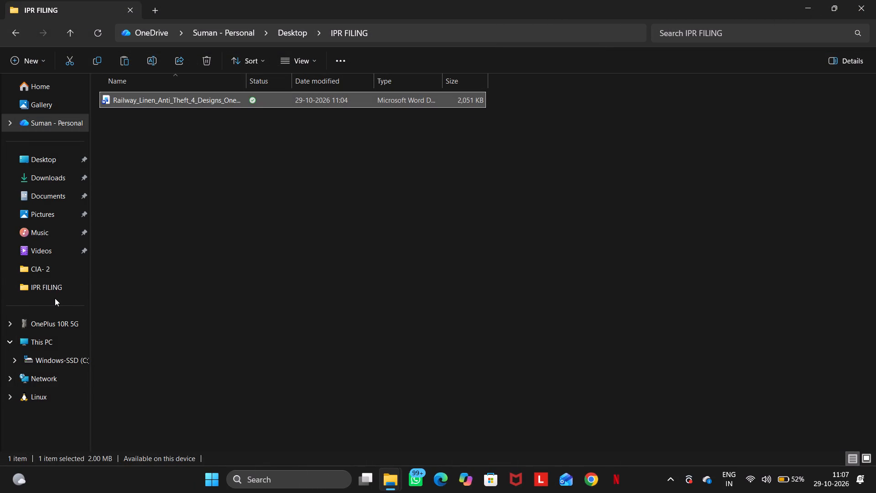
Move the Railway_Linen_Anti_Theft_Claims_Separate document from the Railway_Linen_Anti_Theft_Documents archive in Downloads into the IPR FILING folder on the desktop.
{"action": "scroll", "coordinate": [55, 297], "scroll_direction": "up", "scroll_amount": 4}
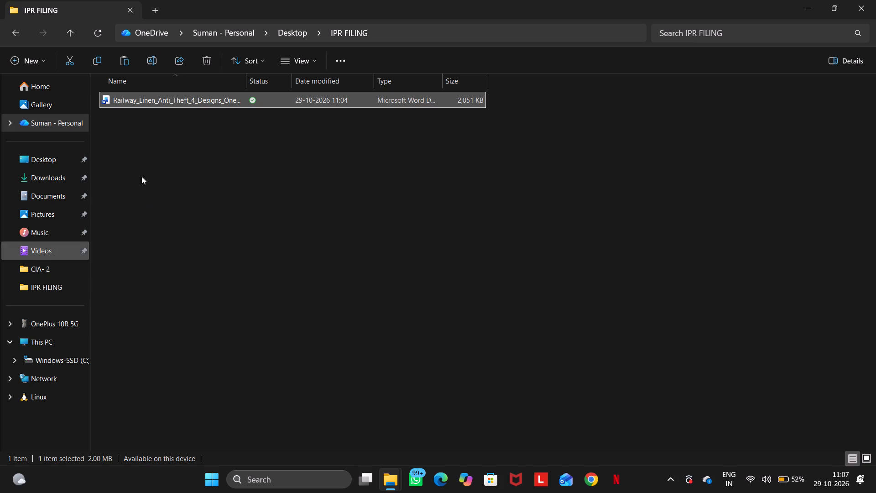
{"action": "left_click", "coordinate": [59, 180]}
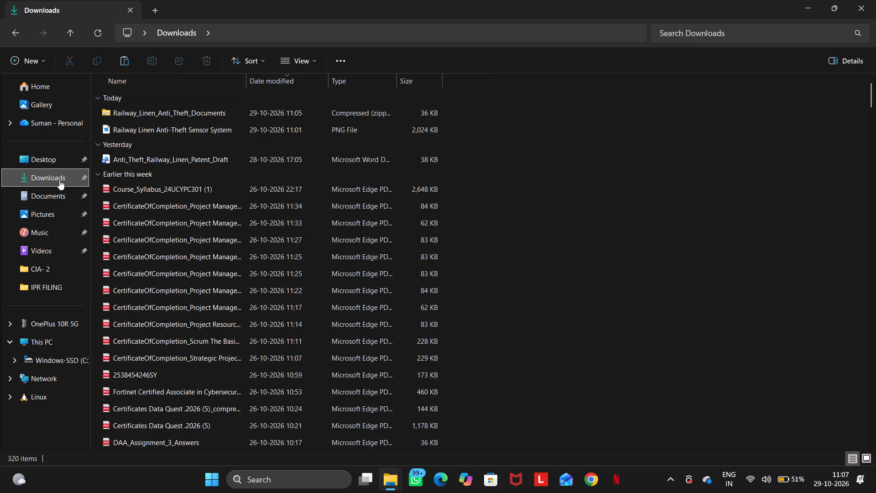
{"action": "double_click", "coordinate": [205, 115]}
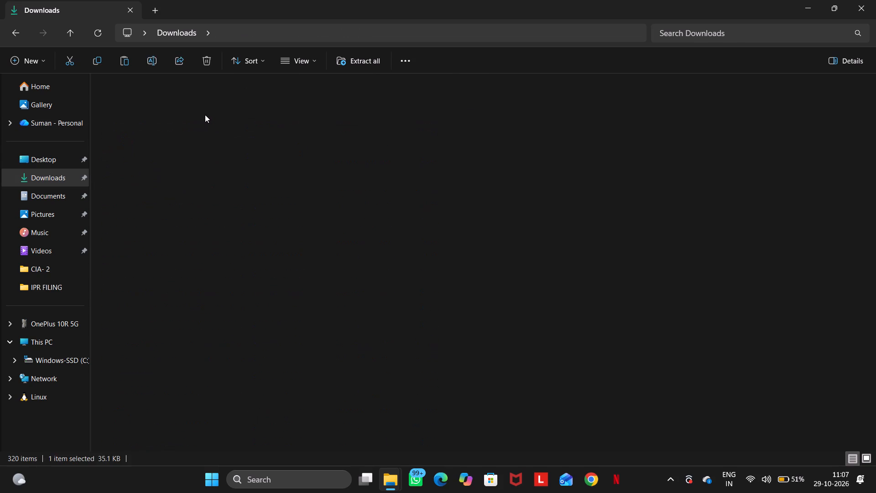
{"action": "left_click", "coordinate": [219, 103]}
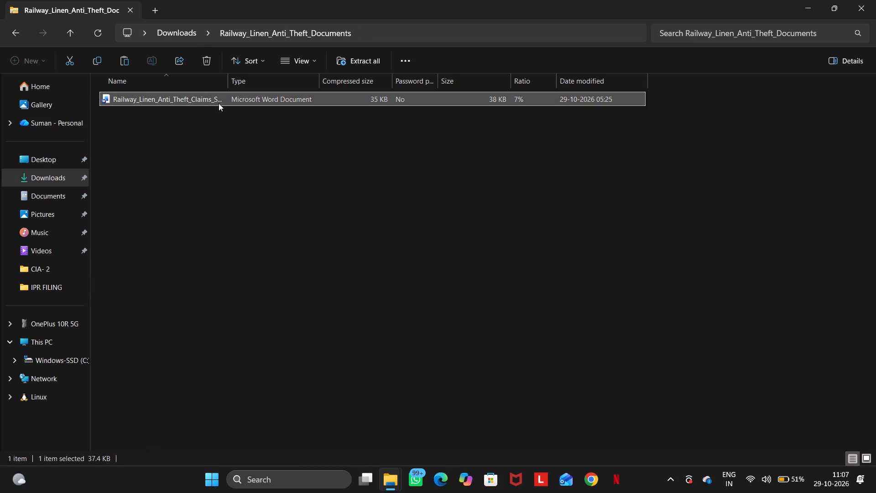
{"action": "key", "text": "ctrl+x"}
{"action": "double_click", "coordinate": [57, 168]}
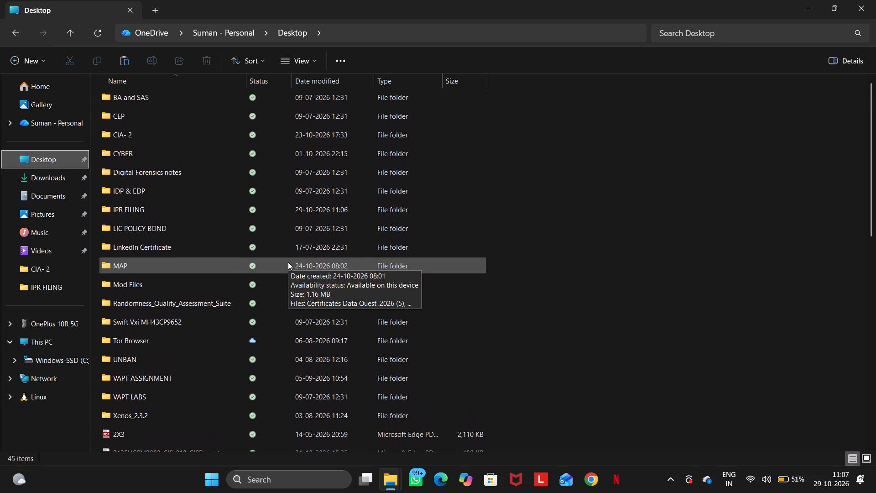
{"action": "scroll", "coordinate": [288, 262], "scroll_direction": "down", "scroll_amount": 5}
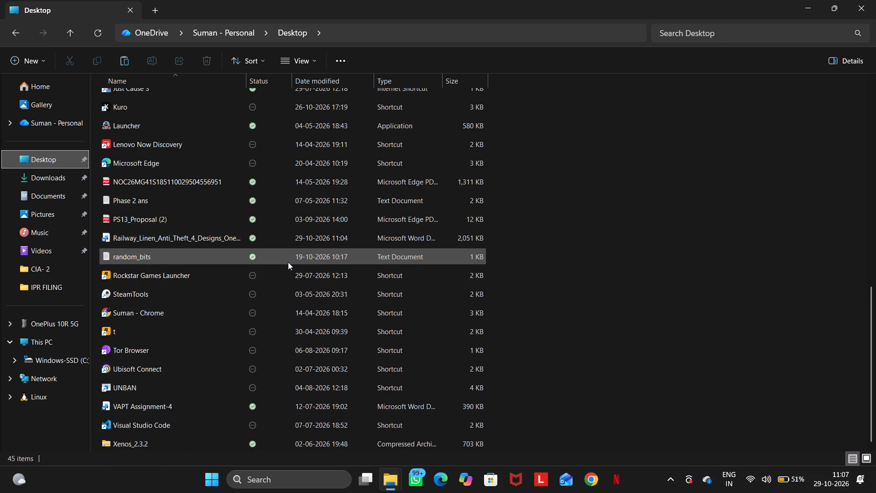
{"action": "scroll", "coordinate": [288, 262], "scroll_direction": "up", "scroll_amount": 7}
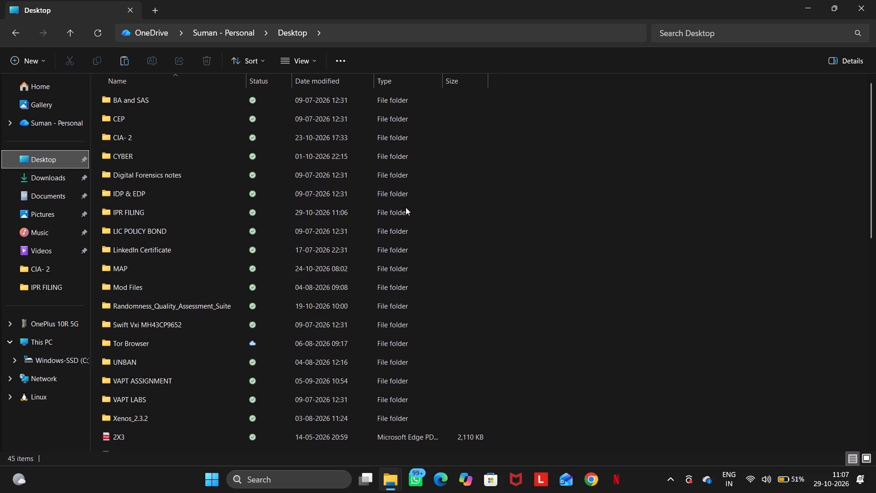
{"action": "double_click", "coordinate": [405, 207]}
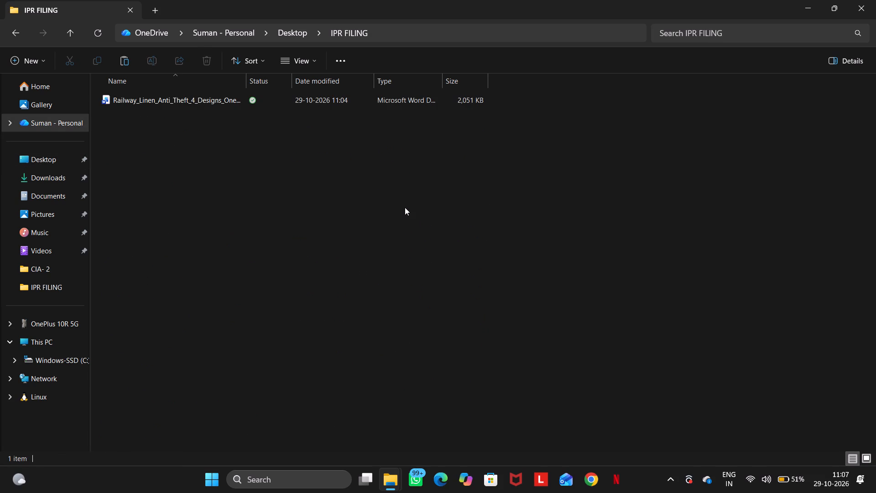
{"action": "key", "text": "ctrl+v"}
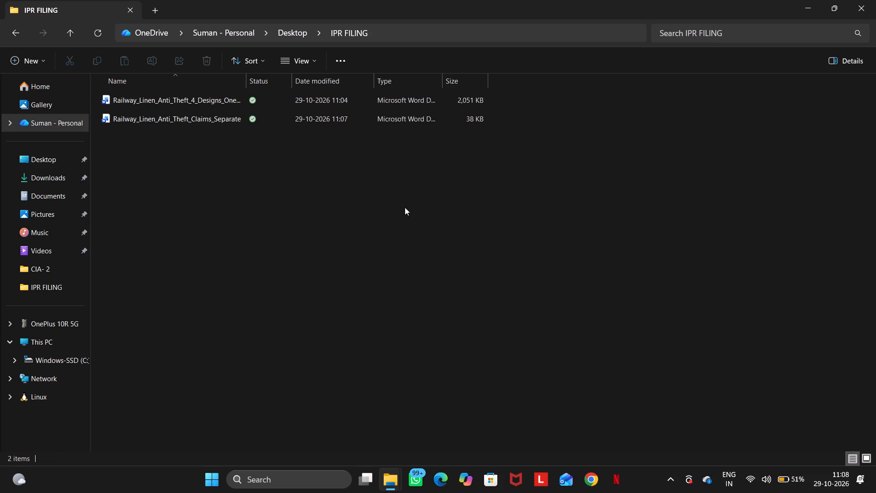
Compress the IPR FILING folder into a ZIP archive named IPR FILING on the desktop.
{"action": "left_click", "coordinate": [343, 63]}
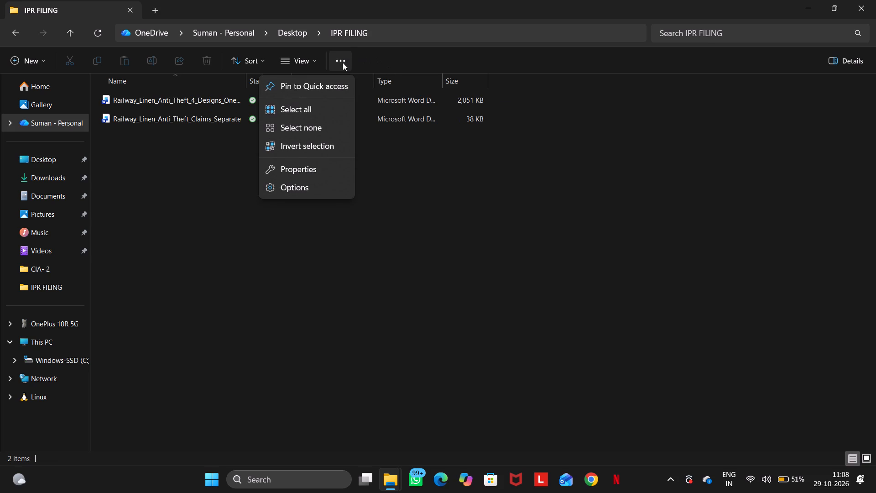
{"action": "left_click", "coordinate": [474, 217]}
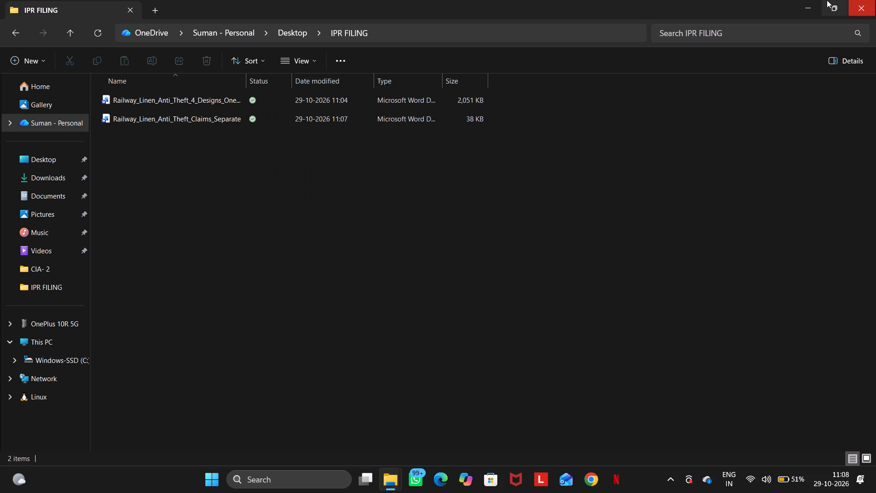
{"action": "left_click", "coordinate": [807, 0]}
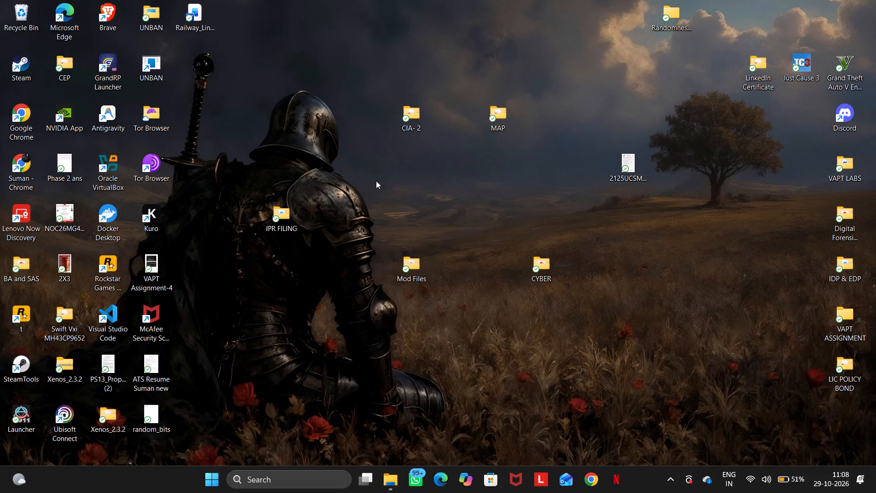
{"action": "left_click", "coordinate": [279, 222]}
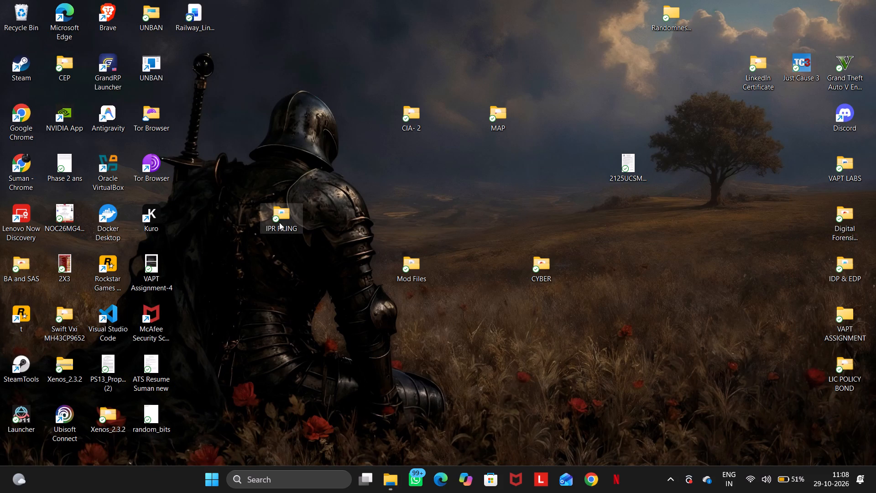
{"action": "right_click", "coordinate": [279, 222]}
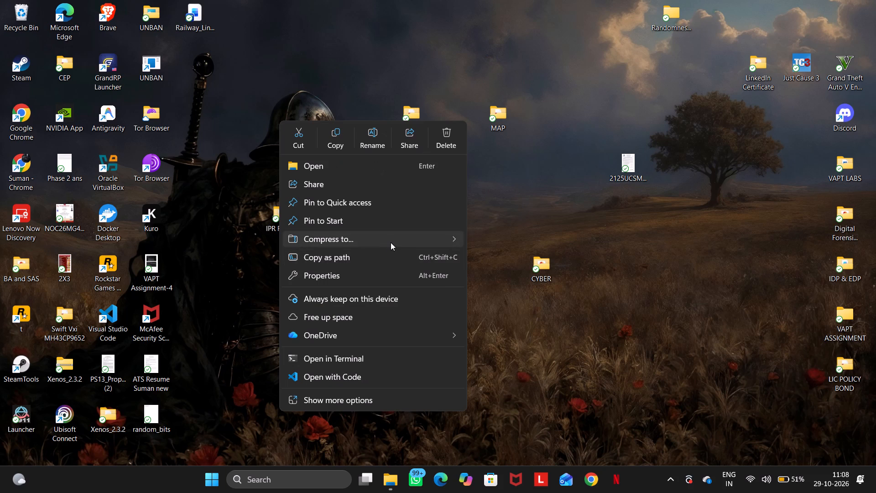
{"action": "left_click", "coordinate": [506, 242]}
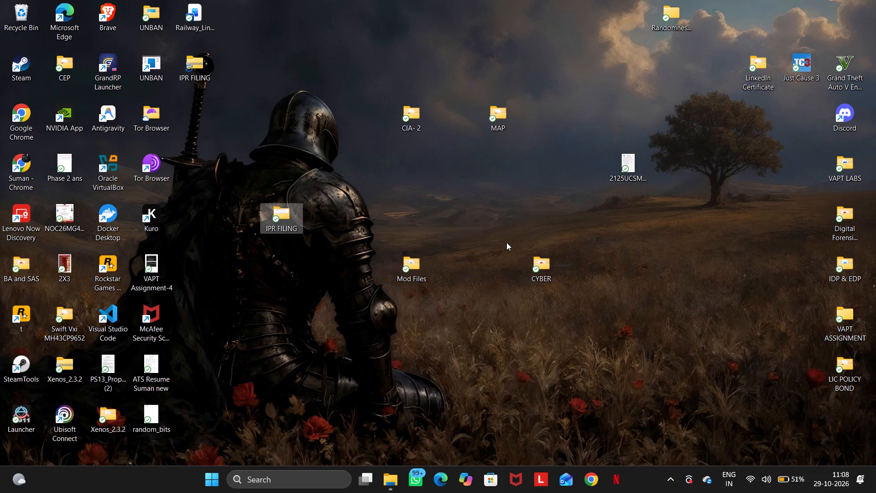
{"action": "left_click", "coordinate": [338, 141]}
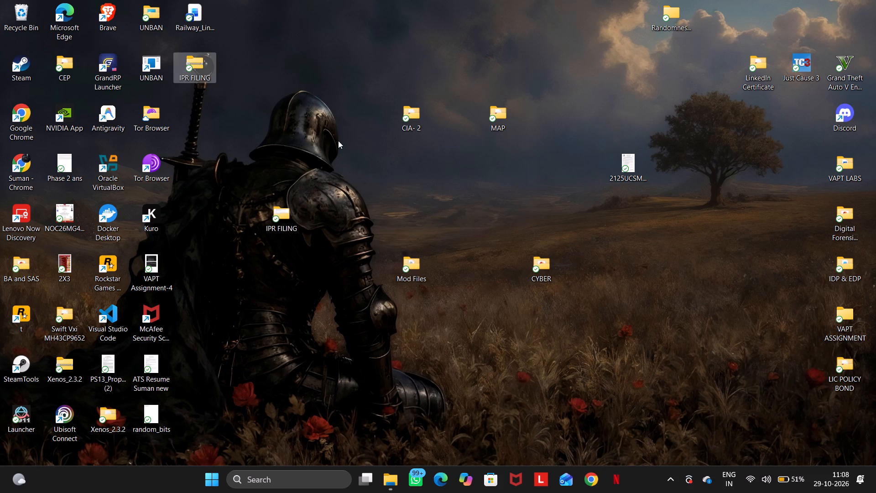
Open the IPR FILING archive and the folder inside it to check the packed files.
{"action": "double_click", "coordinate": [208, 63]}
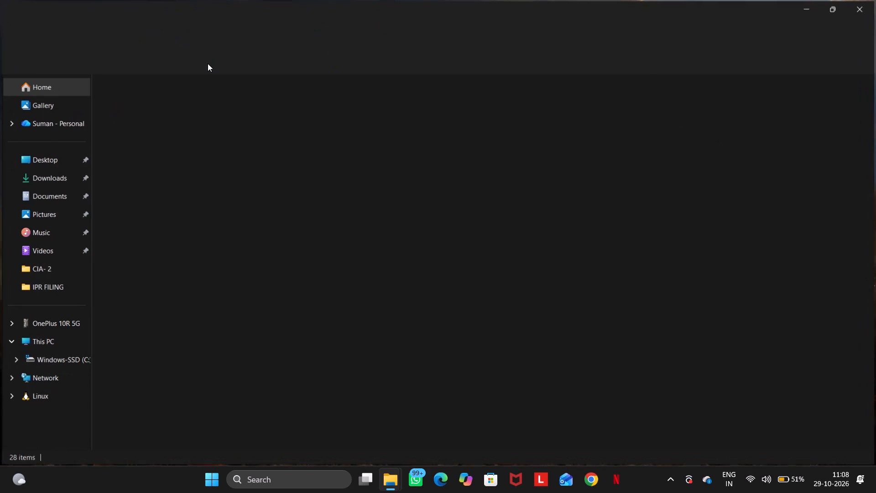
{"action": "double_click", "coordinate": [224, 105]}
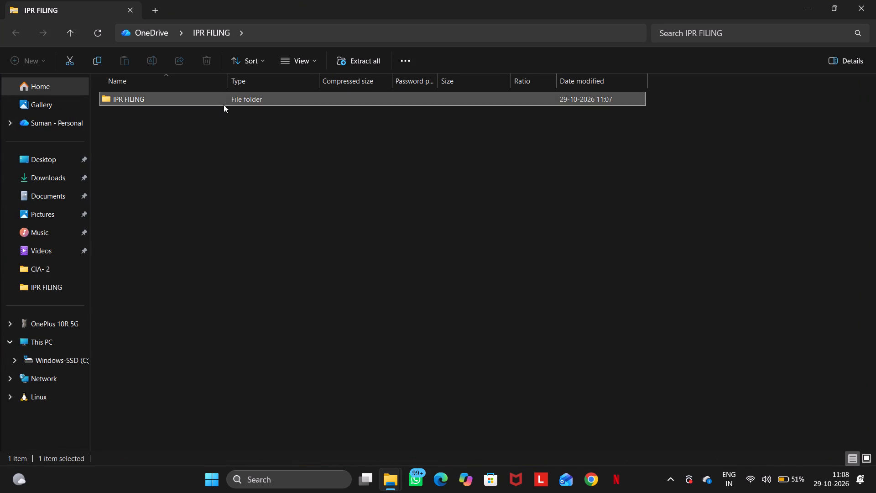
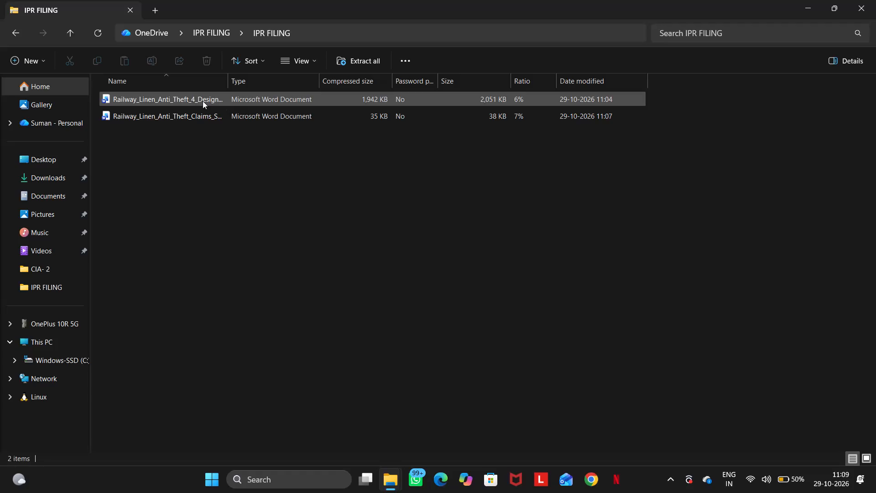
Open the Railway_Linen_Anti_Theft_4_Designs_One_Page document from the IPR FILING archive and look through its design sheet.
{"action": "double_click", "coordinate": [203, 101]}
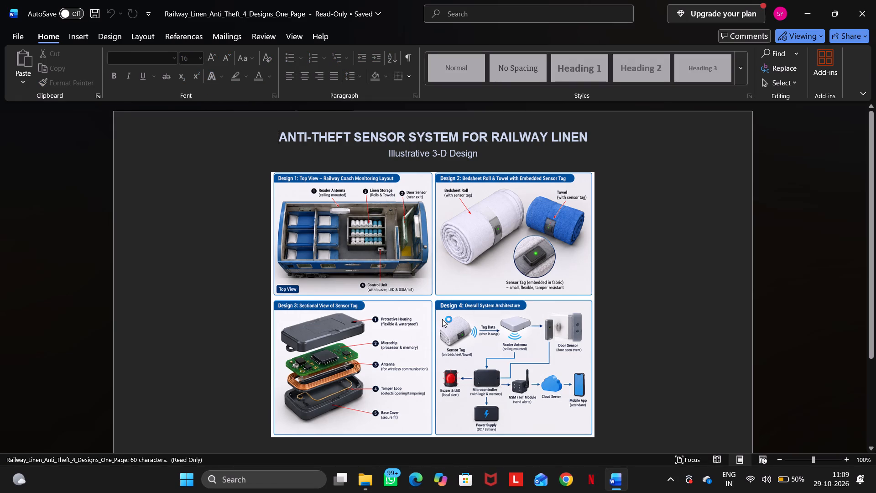
{"action": "key", "text": "Right"}
{"action": "key", "text": "Right"}
{"action": "key", "text": "Down"}
{"action": "key", "text": "Down"}
{"action": "key", "text": "Down"}
{"action": "key", "text": "Down"}
{"action": "key", "text": "Down"}
{"action": "key", "text": "Down"}
{"action": "key", "text": "Down"}
{"action": "key", "text": "Down"}
{"action": "key", "text": "Down"}
{"action": "key", "text": "Down"}
{"action": "key", "text": "Down"}
{"action": "key", "text": "Down"}
{"action": "key", "text": "Down"}
{"action": "key", "text": "Down"}
{"action": "key", "text": "Down"}
{"action": "key", "text": "Down"}
{"action": "key", "text": "Down"}
{"action": "key", "text": "Down"}
{"action": "key", "text": "Down"}
{"action": "key", "text": "Down"}
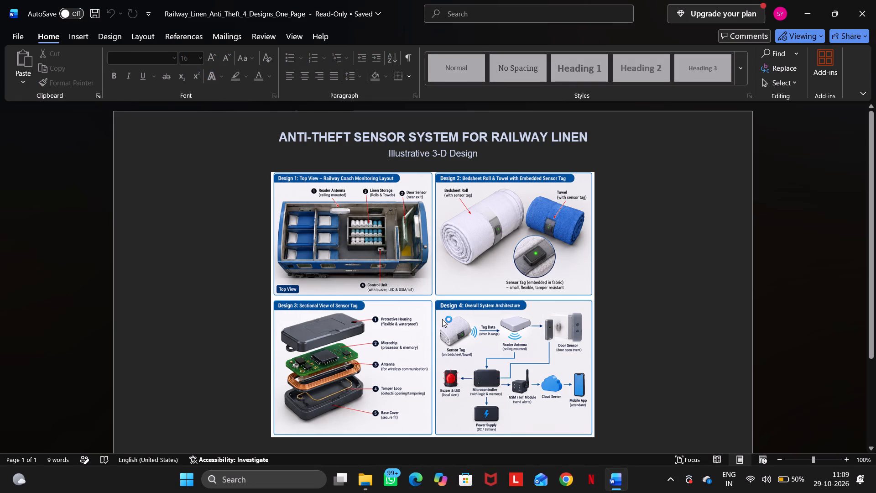
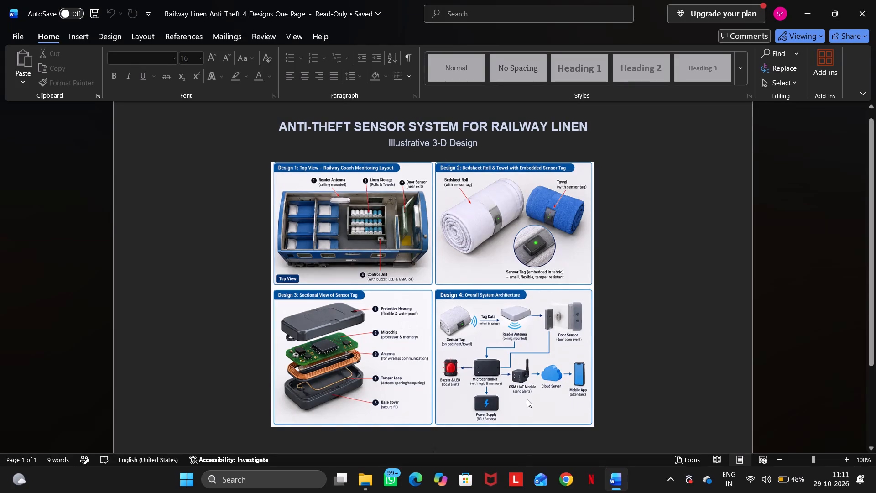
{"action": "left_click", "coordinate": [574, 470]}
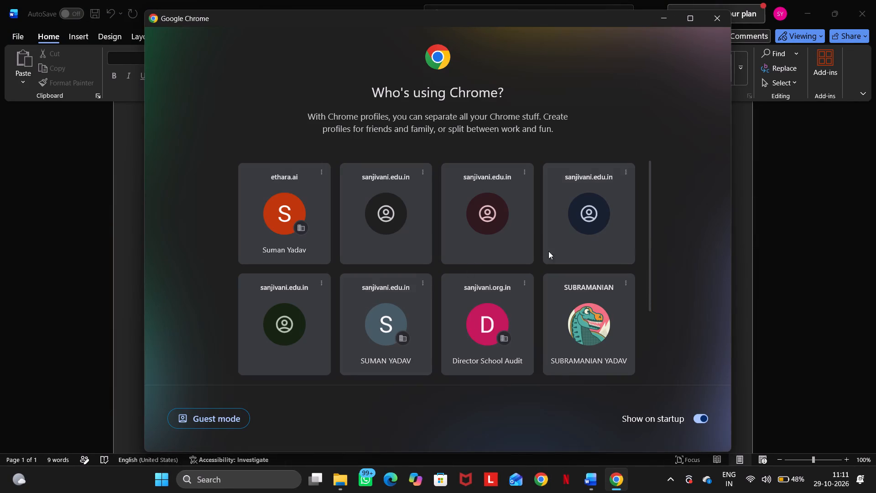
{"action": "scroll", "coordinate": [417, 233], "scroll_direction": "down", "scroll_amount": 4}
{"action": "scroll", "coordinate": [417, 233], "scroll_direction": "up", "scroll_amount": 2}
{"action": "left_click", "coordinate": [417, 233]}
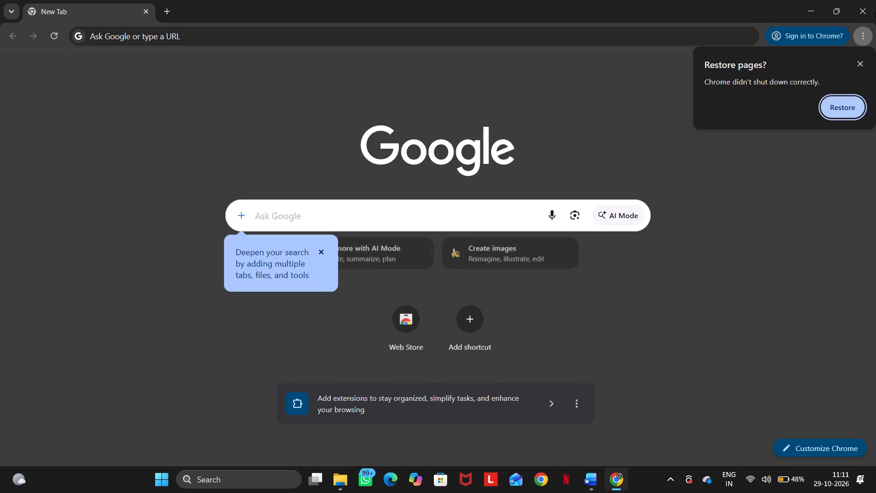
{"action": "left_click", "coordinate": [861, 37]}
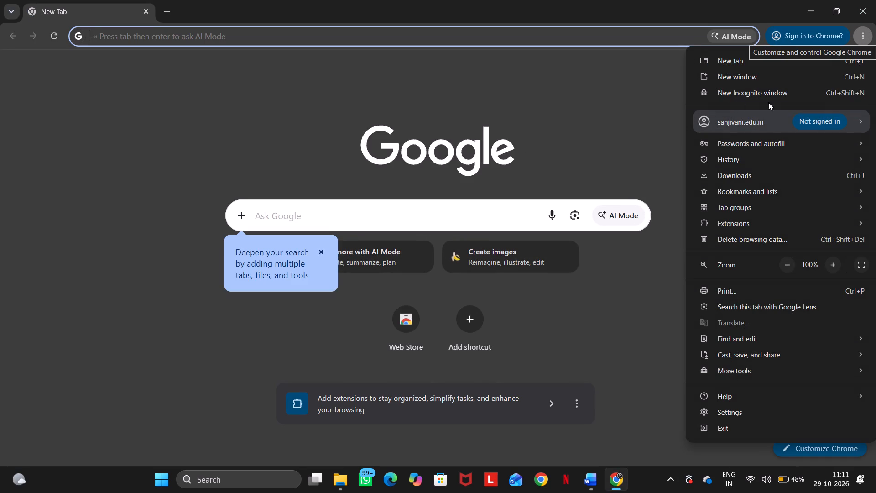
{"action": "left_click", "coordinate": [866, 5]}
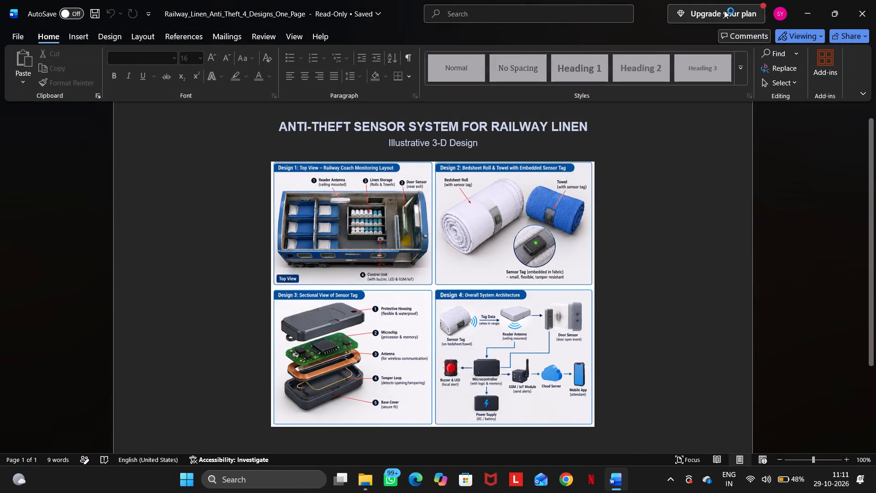
{"action": "left_click", "coordinate": [567, 476]}
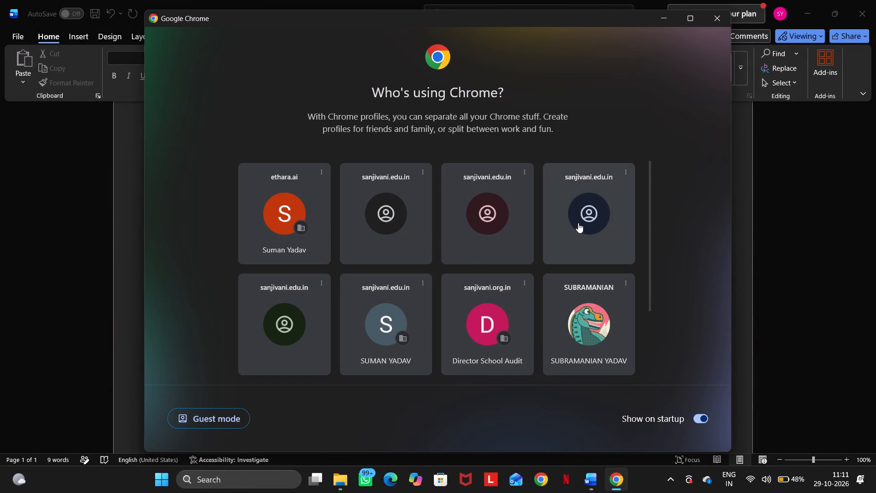
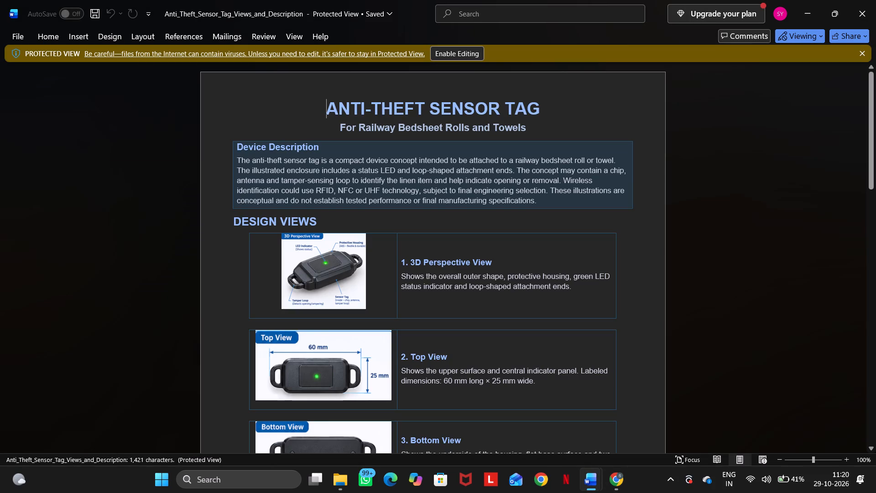
{"action": "left_click", "coordinate": [531, 153]}
{"action": "left_click", "coordinate": [531, 153]}
{"action": "left_click", "coordinate": [460, 58]}
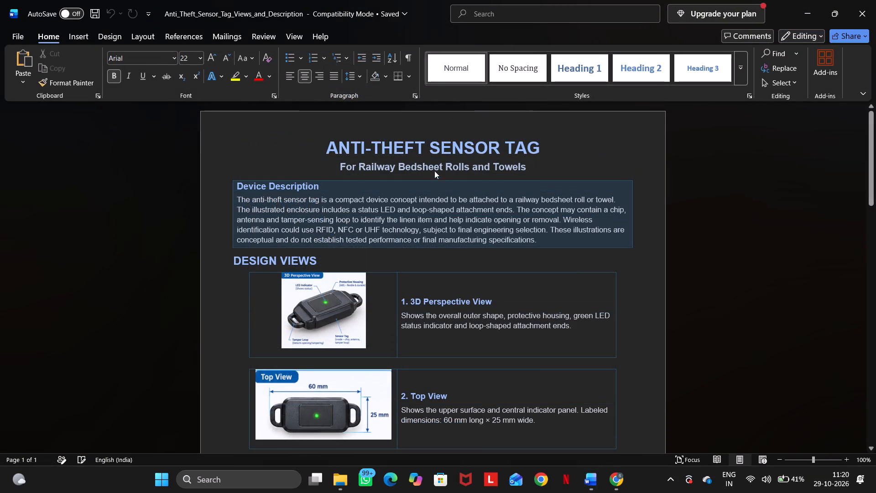
Delete the "Important note" paragraph on the second page, along with the blank line it leaves after the key design features.
{"action": "scroll", "coordinate": [396, 226], "scroll_direction": "down", "scroll_amount": 1}
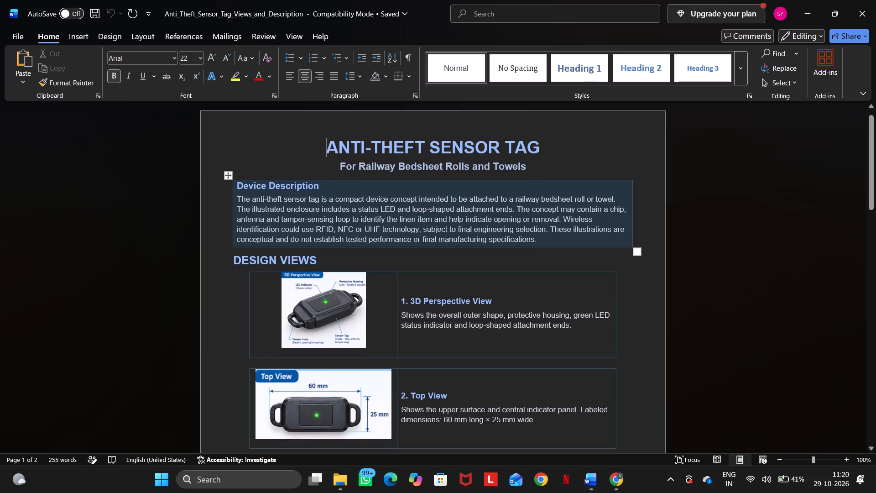
{"action": "scroll", "coordinate": [396, 226], "scroll_direction": "down", "scroll_amount": 3}
{"action": "scroll", "coordinate": [396, 226], "scroll_direction": "up", "scroll_amount": 4}
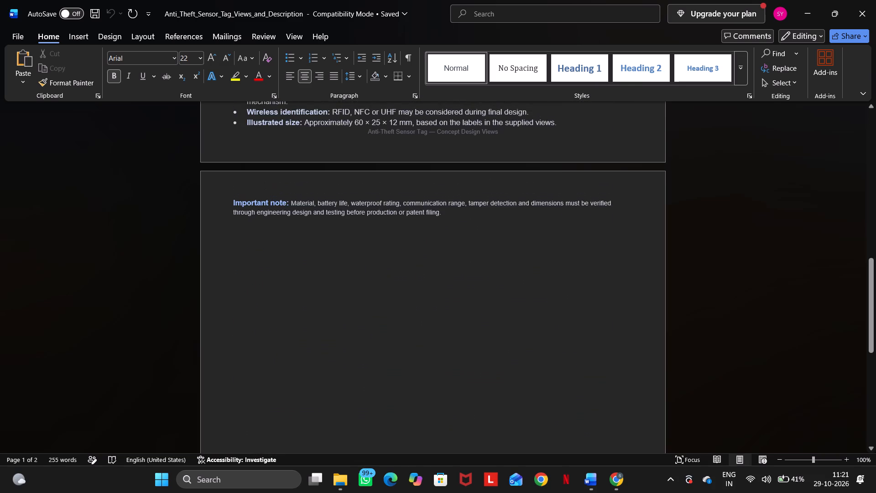
{"action": "scroll", "coordinate": [396, 226], "scroll_direction": "up", "scroll_amount": 1}
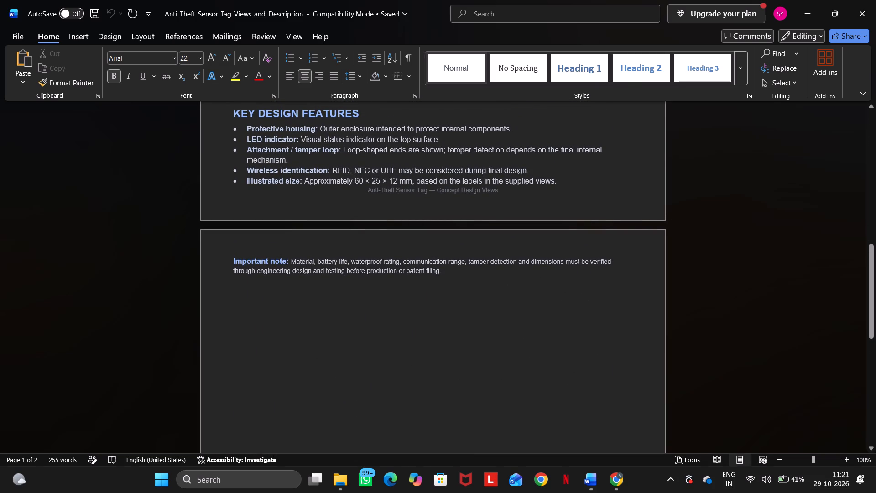
{"action": "left_click_drag", "start_coordinate": [233, 259], "coordinate": [495, 275]}
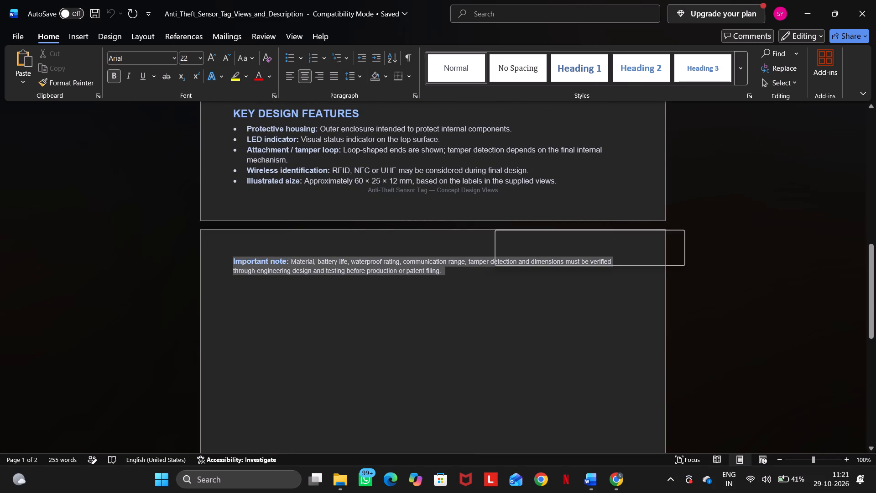
{"action": "key", "text": "BackSpace"}
{"action": "key", "text": "BackSpace"}
{"action": "scroll", "coordinate": [495, 275], "scroll_direction": "up", "scroll_amount": 1}
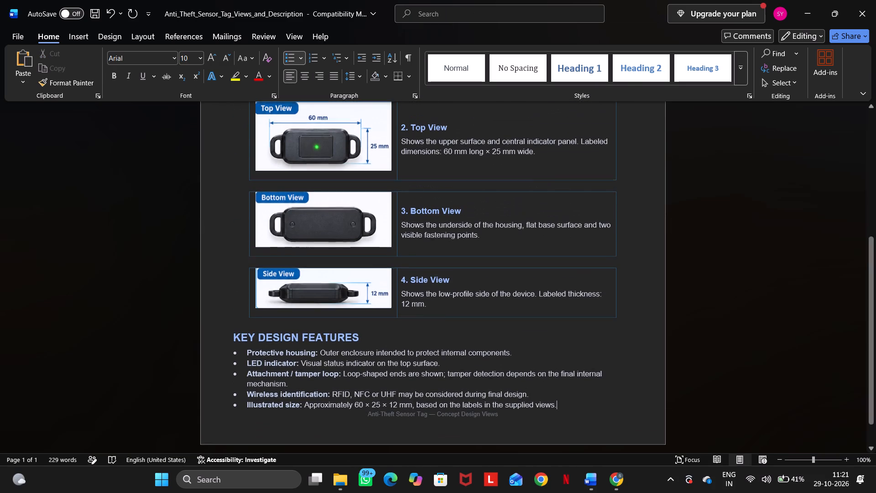
{"action": "scroll", "coordinate": [495, 275], "scroll_direction": "up", "scroll_amount": 2}
{"action": "scroll", "coordinate": [495, 275], "scroll_direction": "down", "scroll_amount": 3}
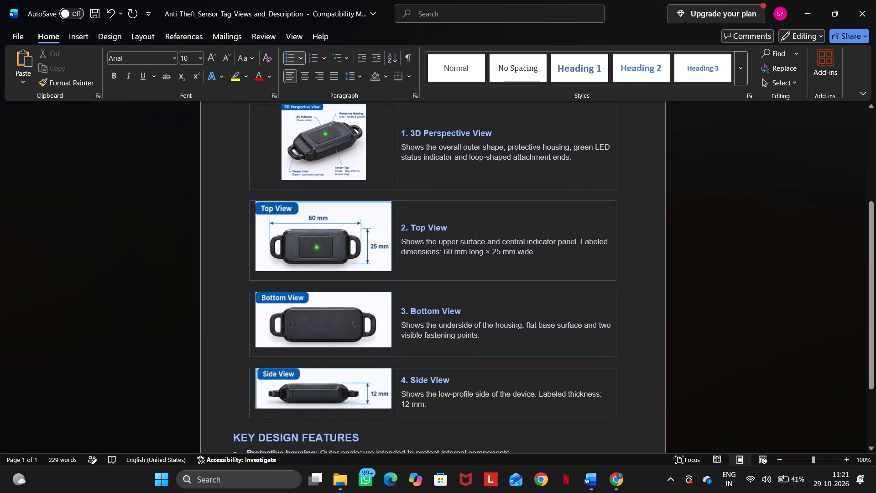
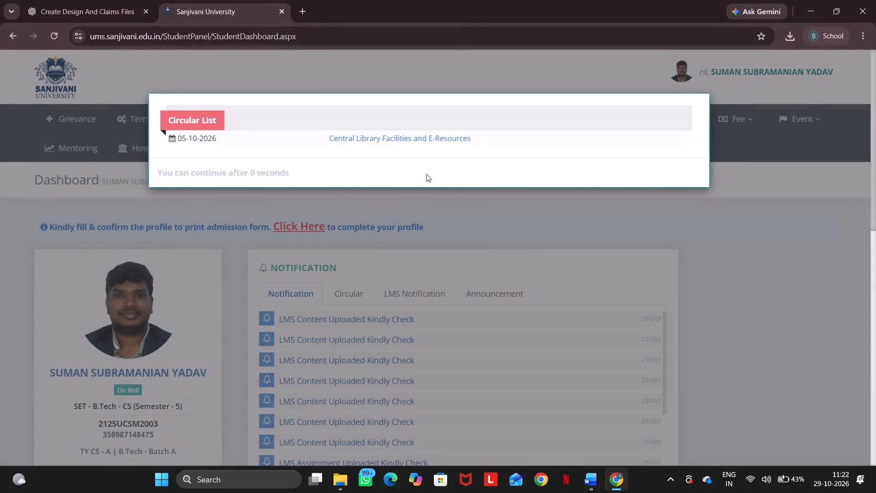
Open the pending PBL set 1 assignment on the university portal in Chrome, download its PDF and read the task.
{"action": "left_click", "coordinate": [203, 171]}
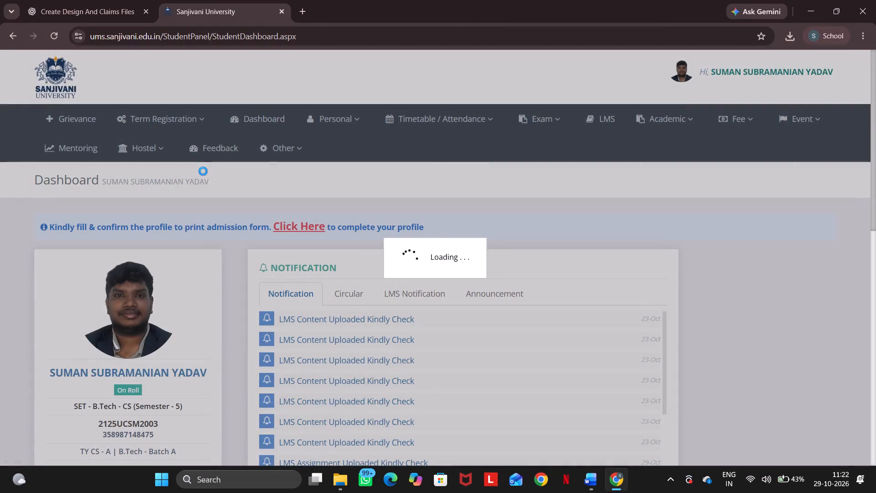
{"action": "scroll", "coordinate": [203, 171], "scroll_direction": "down", "scroll_amount": 2}
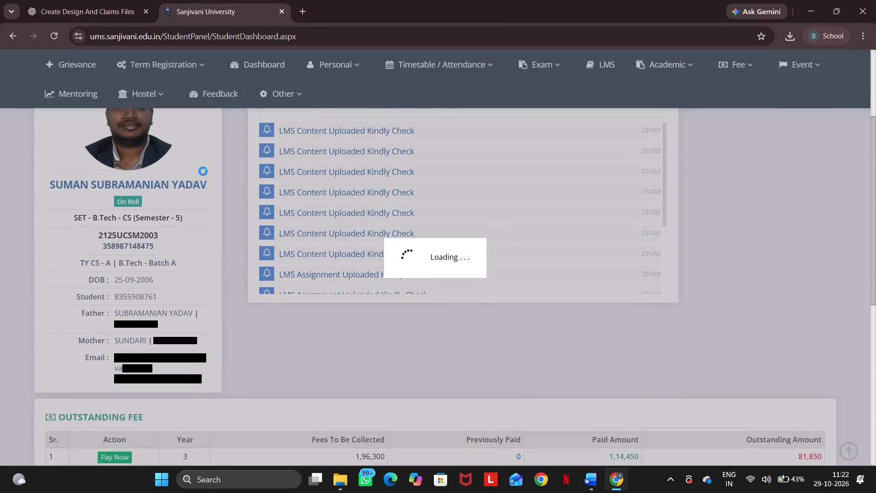
{"action": "scroll", "coordinate": [203, 171], "scroll_direction": "down", "scroll_amount": 2}
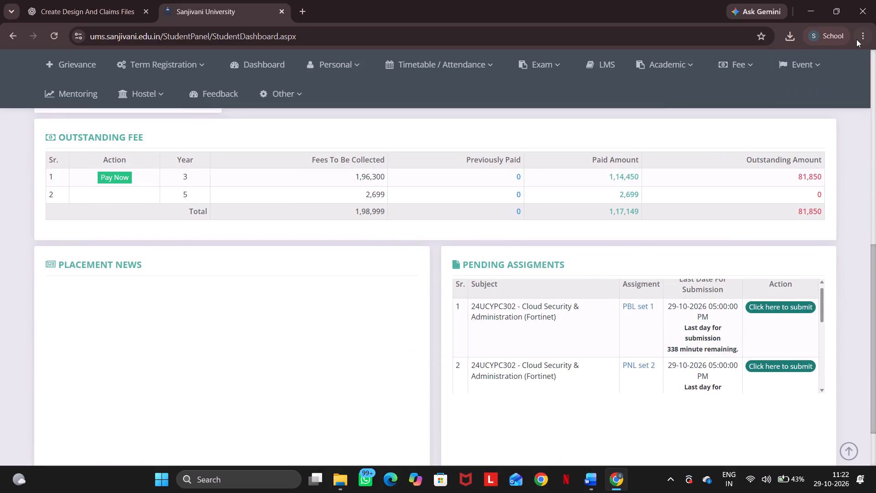
{"action": "left_click", "coordinate": [634, 305]}
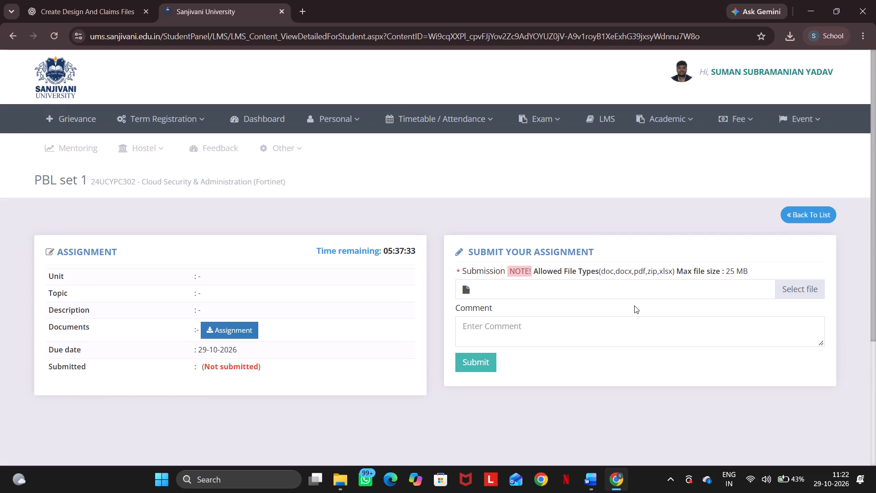
{"action": "left_click", "coordinate": [220, 328]}
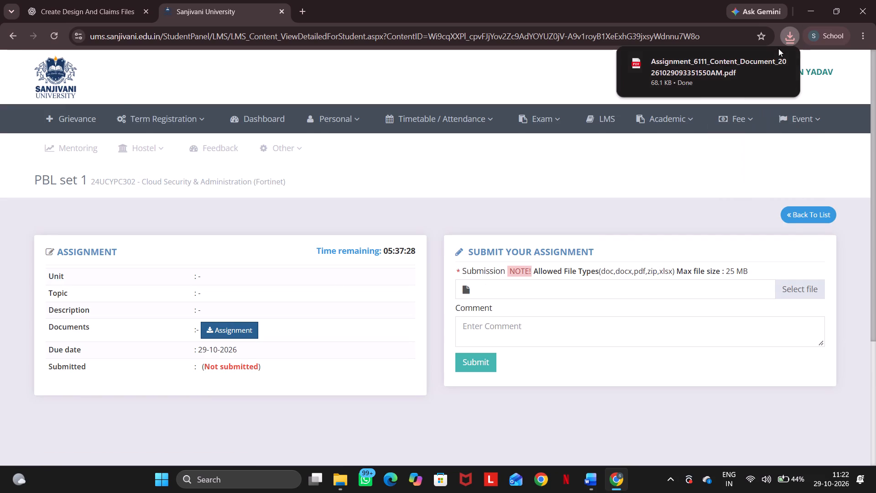
{"action": "left_click", "coordinate": [777, 66]}
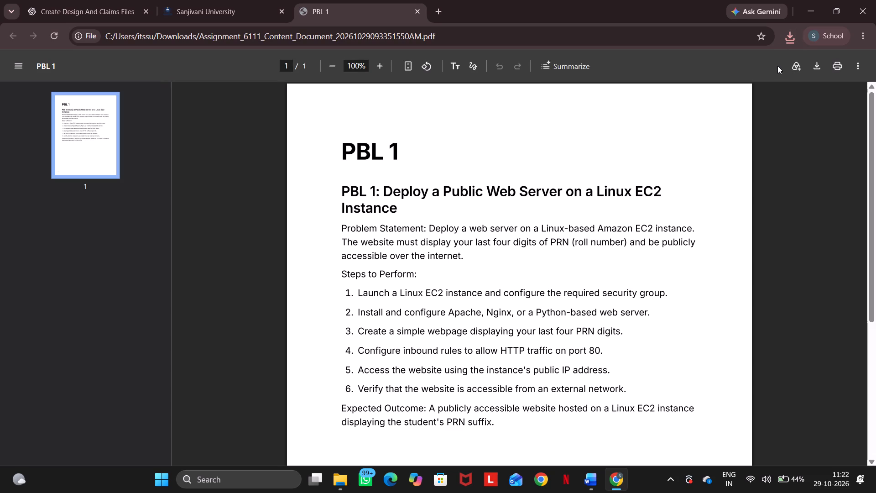
{"action": "left_click", "coordinate": [417, 10]}
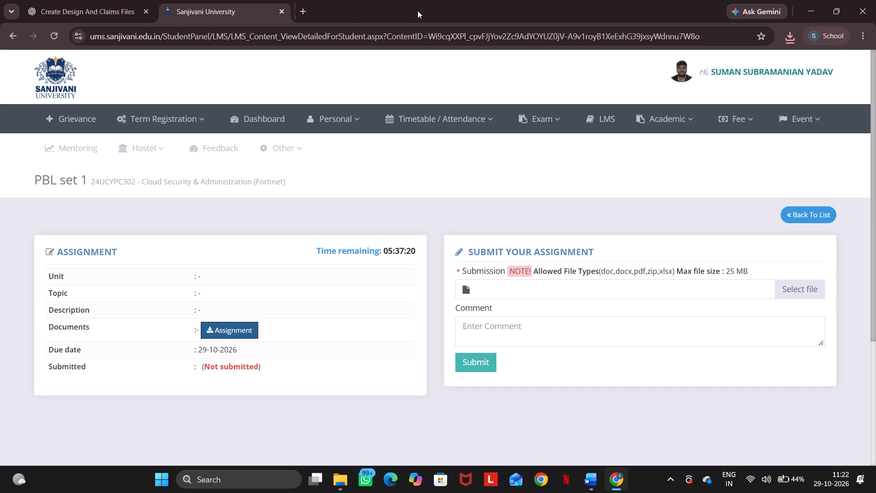
{"action": "left_click", "coordinate": [806, 9]}
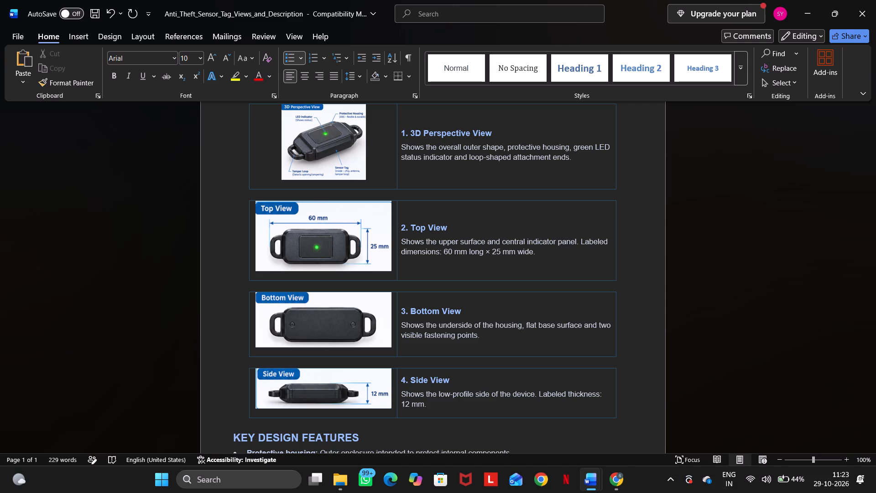
In the Word sensor tag document, copy the 3D perspective picture onto a new second page after the key design features.
{"action": "scroll", "coordinate": [667, 265], "scroll_direction": "up", "scroll_amount": 1}
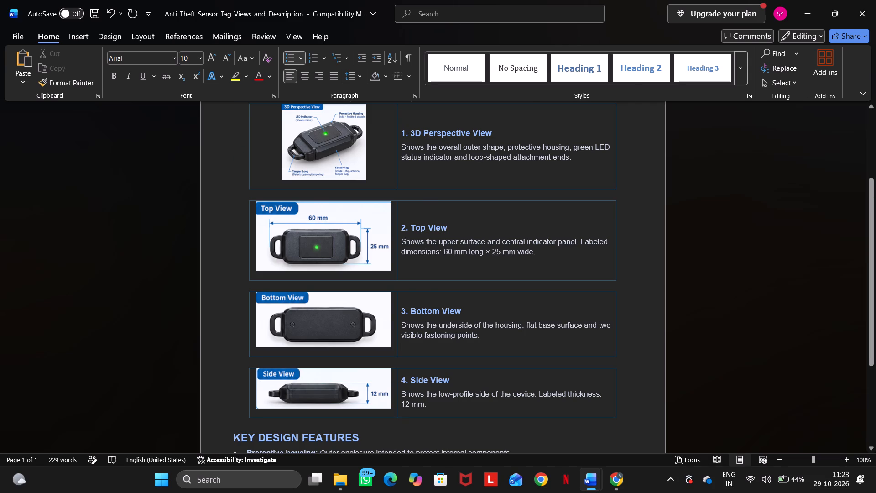
{"action": "scroll", "coordinate": [667, 265], "scroll_direction": "up", "scroll_amount": 1}
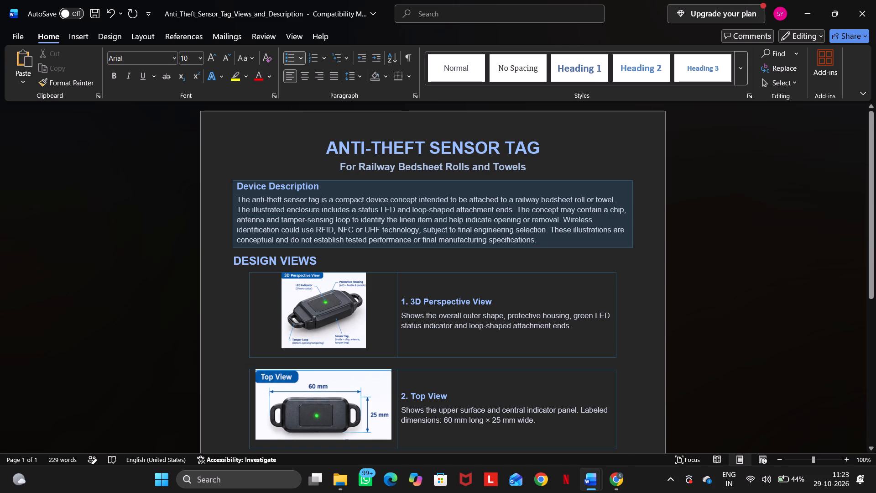
{"action": "left_click", "coordinate": [352, 309]}
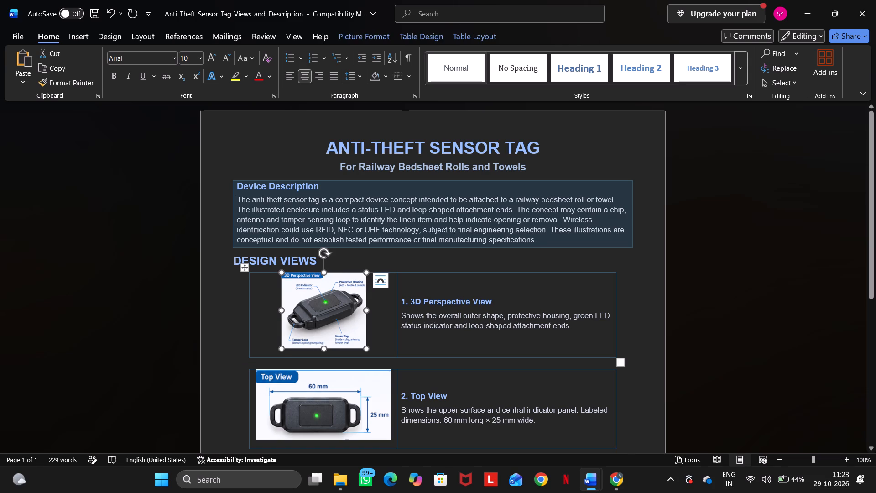
{"action": "key", "text": "ctrl+c"}
{"action": "scroll", "coordinate": [558, 283], "scroll_direction": "down", "scroll_amount": 13}
{"action": "left_click", "coordinate": [606, 406]}
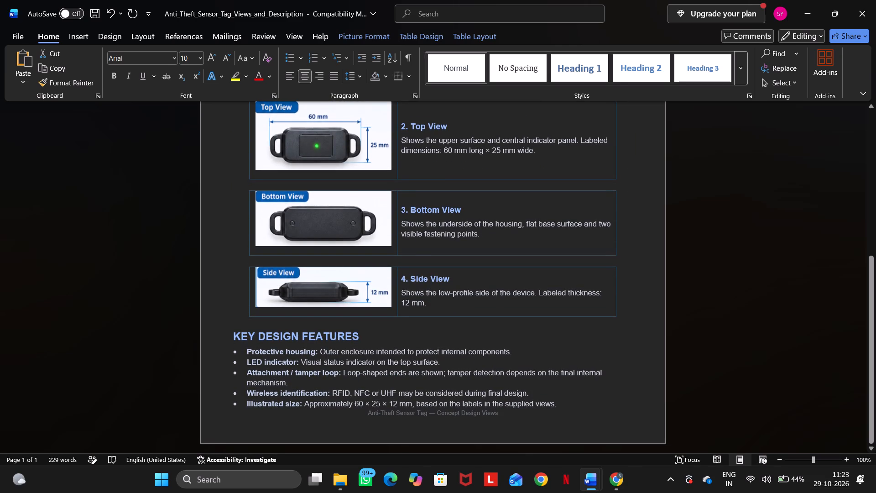
{"action": "key", "text": "Return"}
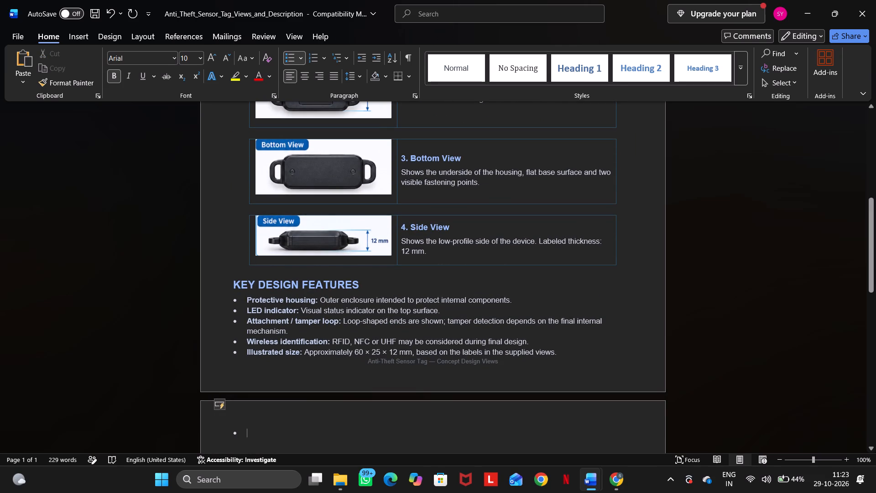
{"action": "key", "text": "BackSpace"}
{"action": "key", "text": "ctrl+v"}
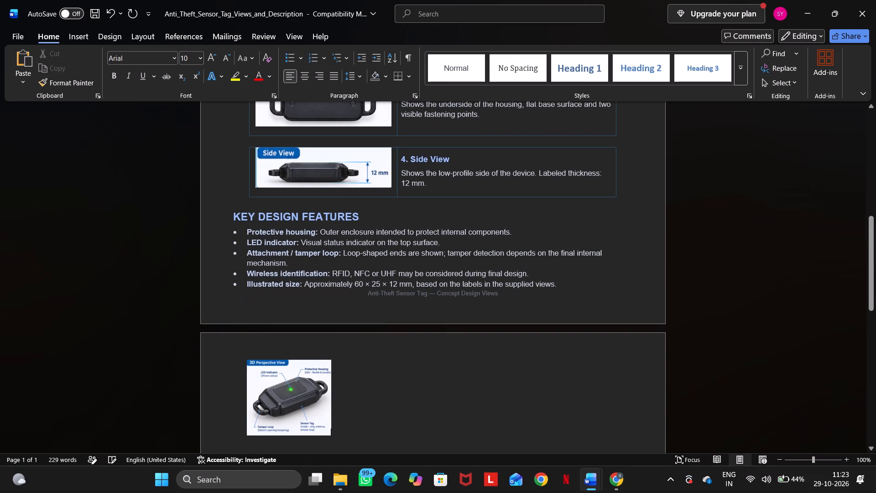
Enlarge the pasted perspective picture to most of the text width and about two and a half times its height.
{"action": "scroll", "coordinate": [318, 379], "scroll_direction": "down", "scroll_amount": 2}
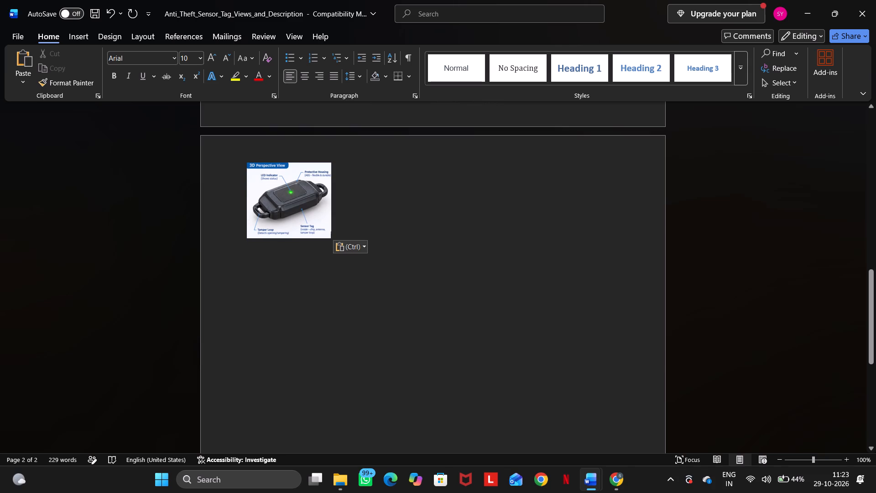
{"action": "left_click", "coordinate": [318, 183]}
{"action": "left_click_drag", "start_coordinate": [333, 200], "coordinate": [527, 219]}
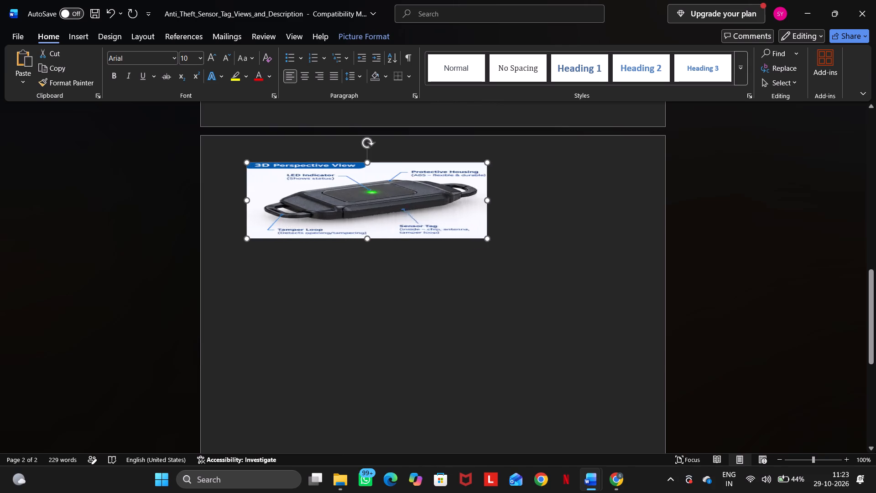
{"action": "left_click_drag", "start_coordinate": [527, 219], "coordinate": [579, 213]}
{"action": "left_click_drag", "start_coordinate": [412, 238], "coordinate": [412, 262]}
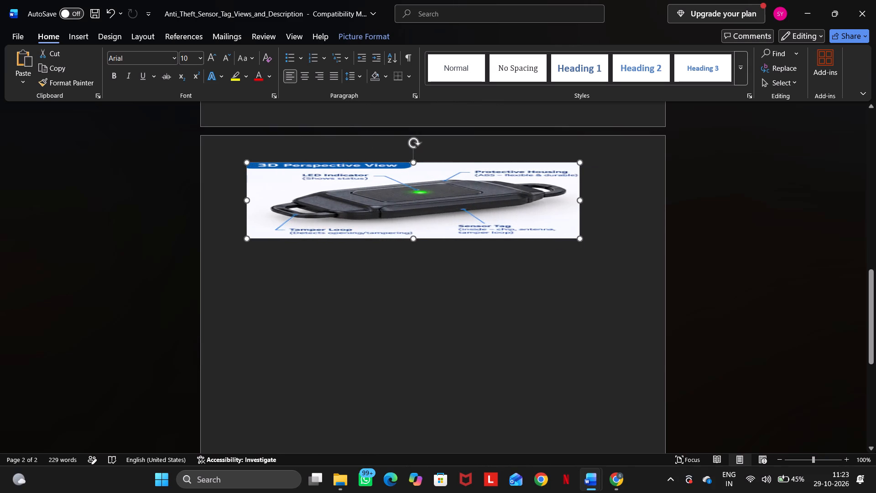
{"action": "left_click_drag", "start_coordinate": [412, 262], "coordinate": [427, 349]}
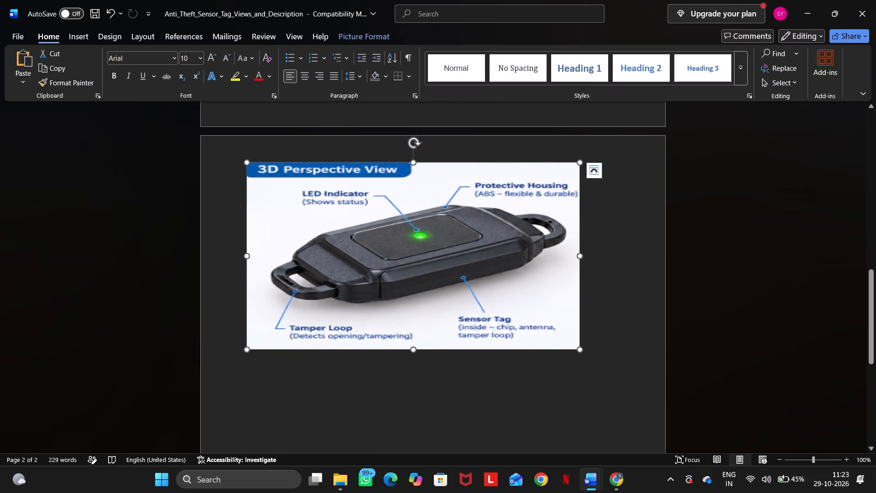
{"action": "left_click", "coordinate": [841, 278]}
Copy the "3D Perspective View" heading, without its number, and its description from the design views table to below the enlarged picture.
{"action": "scroll", "coordinate": [703, 229], "scroll_direction": "up", "scroll_amount": 3}
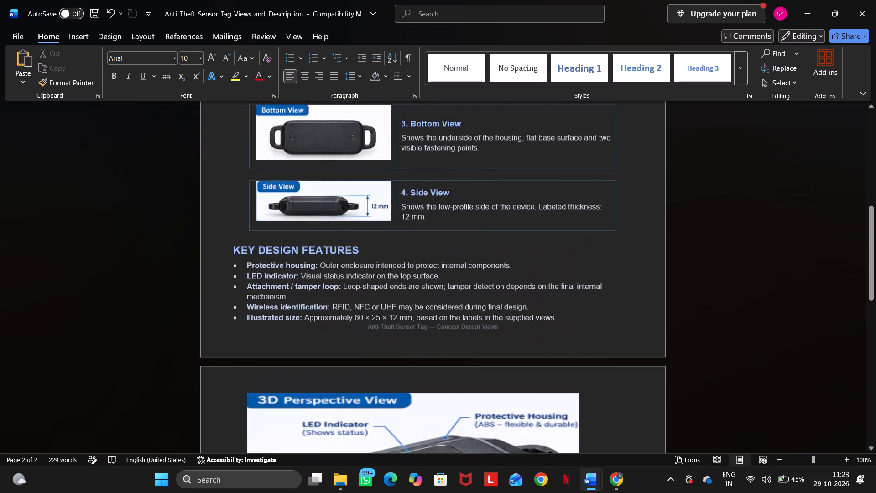
{"action": "scroll", "coordinate": [703, 229], "scroll_direction": "up", "scroll_amount": 4}
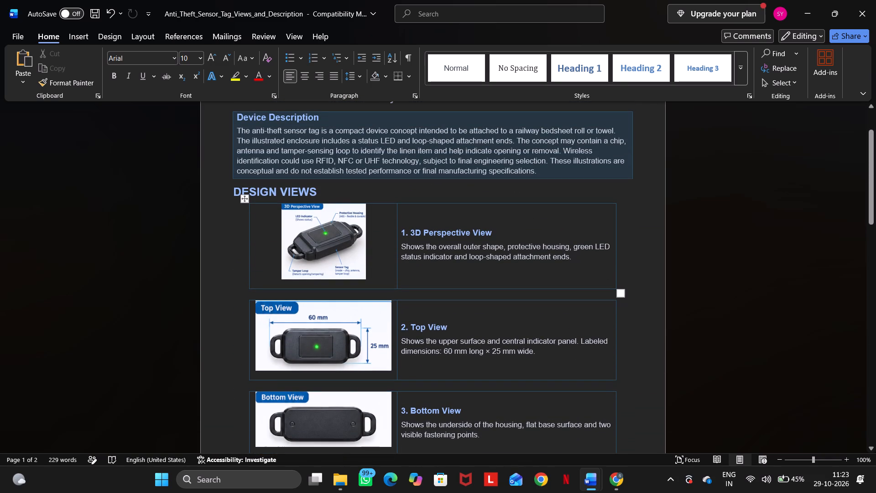
{"action": "left_click_drag", "start_coordinate": [412, 230], "coordinate": [592, 257]}
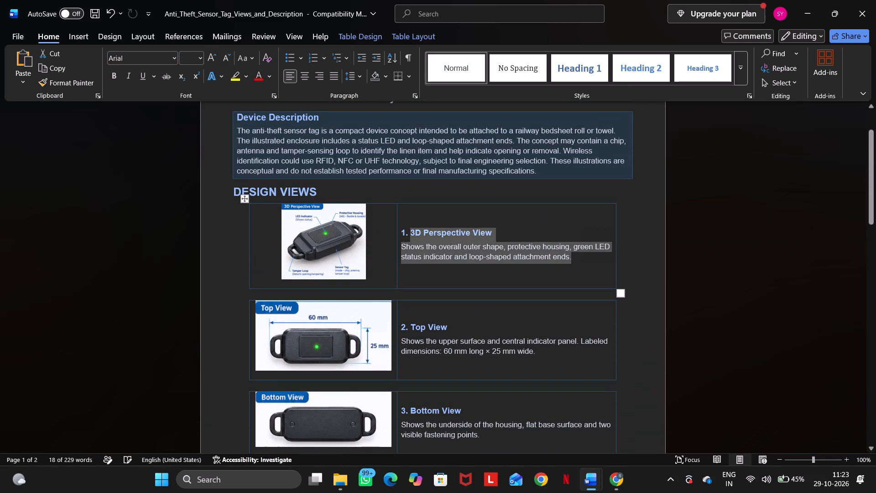
{"action": "key", "text": "ctrl+c"}
{"action": "scroll", "coordinate": [592, 257], "scroll_direction": "down", "scroll_amount": 6}
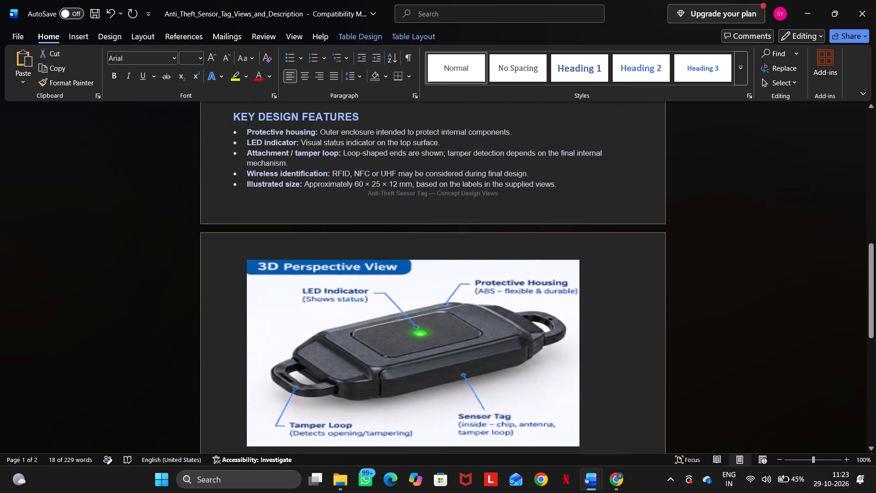
{"action": "scroll", "coordinate": [592, 257], "scroll_direction": "down", "scroll_amount": 2}
{"action": "left_click", "coordinate": [389, 333]}
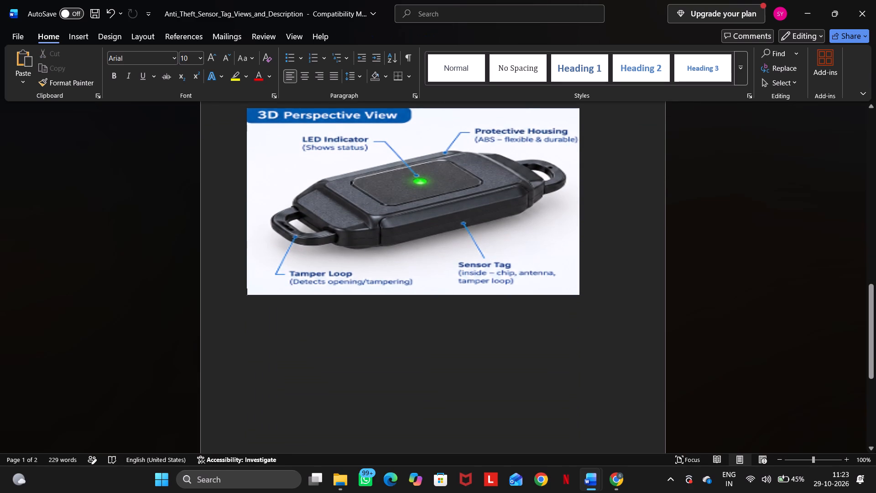
{"action": "double_click", "coordinate": [284, 328]}
{"action": "key", "text": "ctrl+v"}
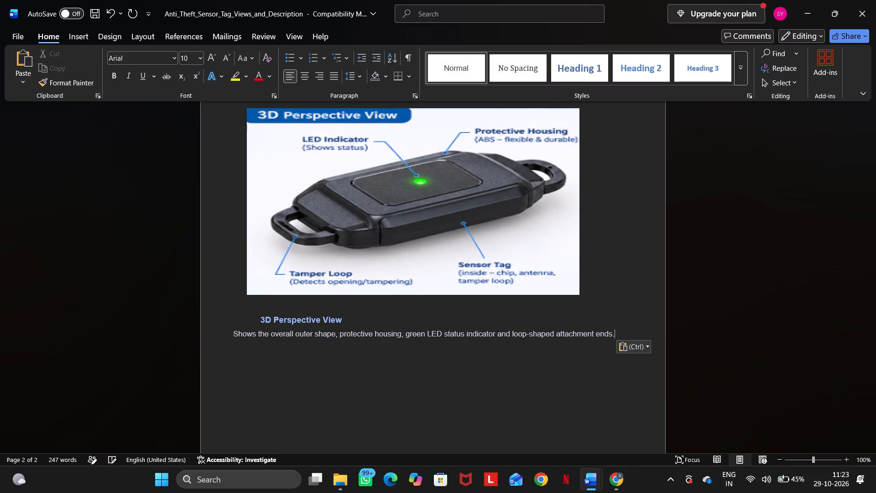
Center the pasted "3D Perspective View" heading and the enlarged perspective picture on the second page.
{"action": "left_click_drag", "start_coordinate": [259, 318], "coordinate": [353, 311]}
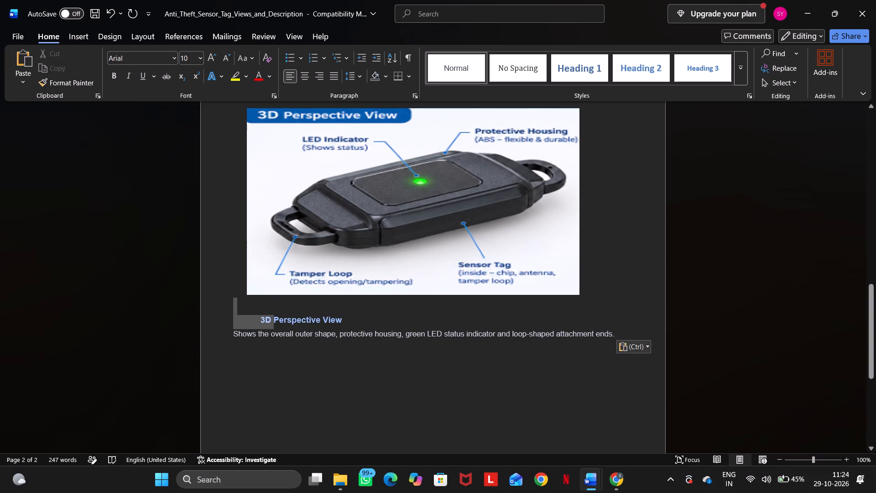
{"action": "left_click_drag", "start_coordinate": [353, 311], "coordinate": [346, 317]}
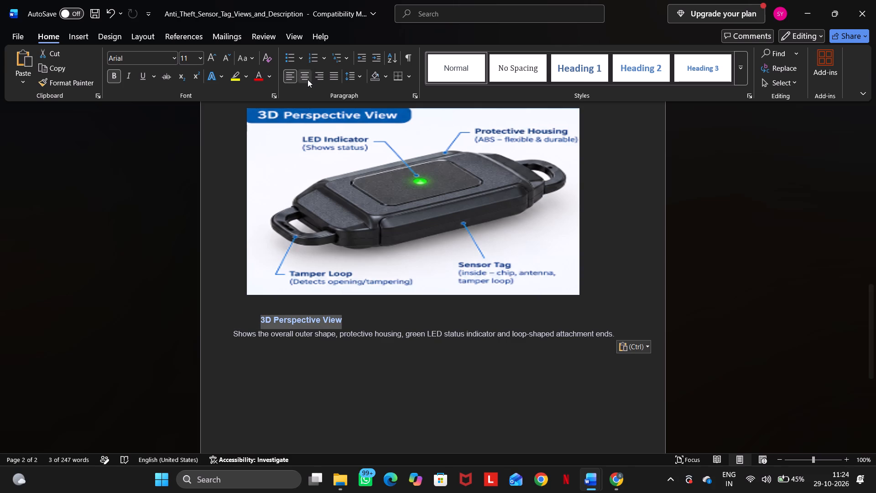
{"action": "left_click", "coordinate": [308, 79]}
{"action": "left_click", "coordinate": [398, 372]}
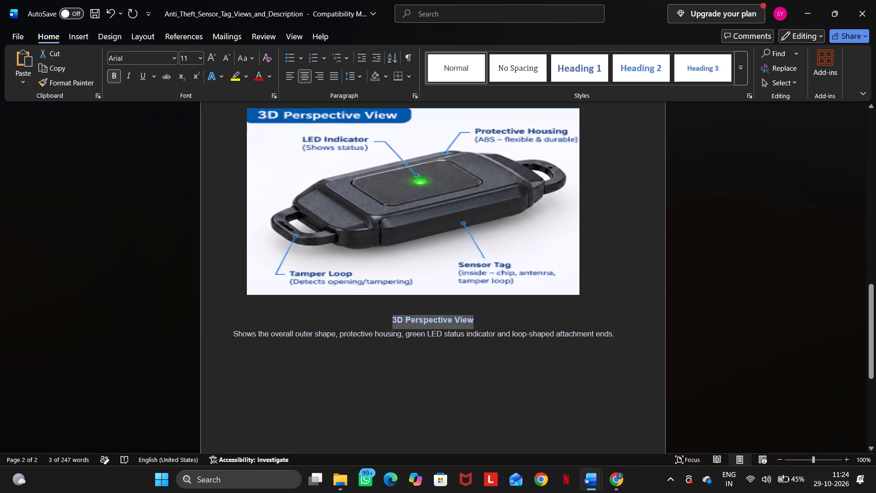
{"action": "scroll", "coordinate": [398, 372], "scroll_direction": "up", "scroll_amount": 1}
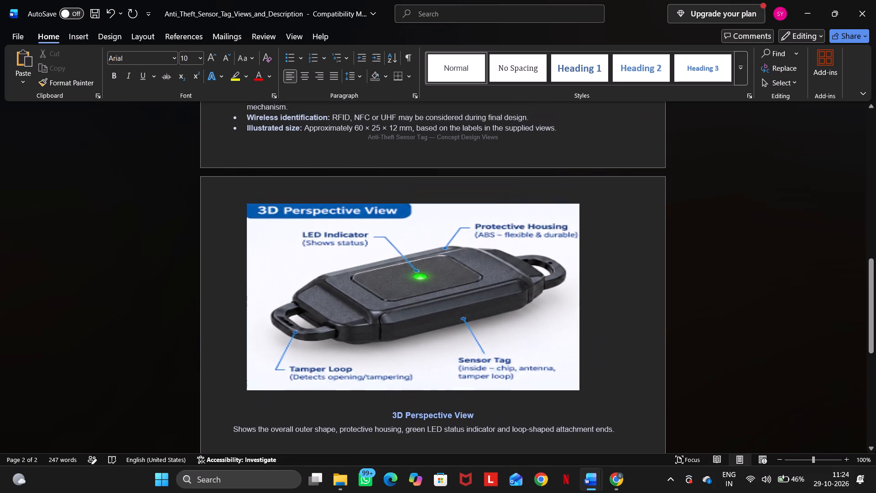
{"action": "left_click", "coordinate": [412, 343]}
{"action": "left_click", "coordinate": [308, 77]}
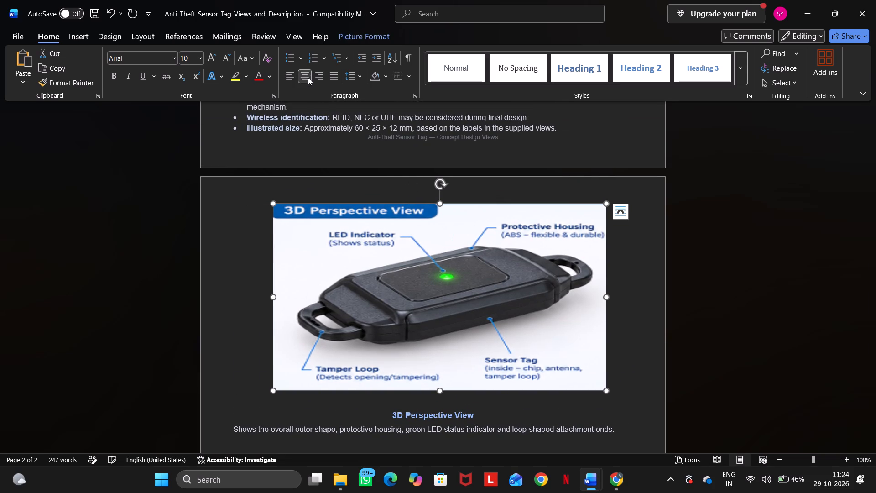
{"action": "left_click", "coordinate": [747, 305]}
Add blank lines after the 3D perspective description on the second page until a new third page starts.
{"action": "scroll", "coordinate": [747, 305], "scroll_direction": "down", "scroll_amount": 2}
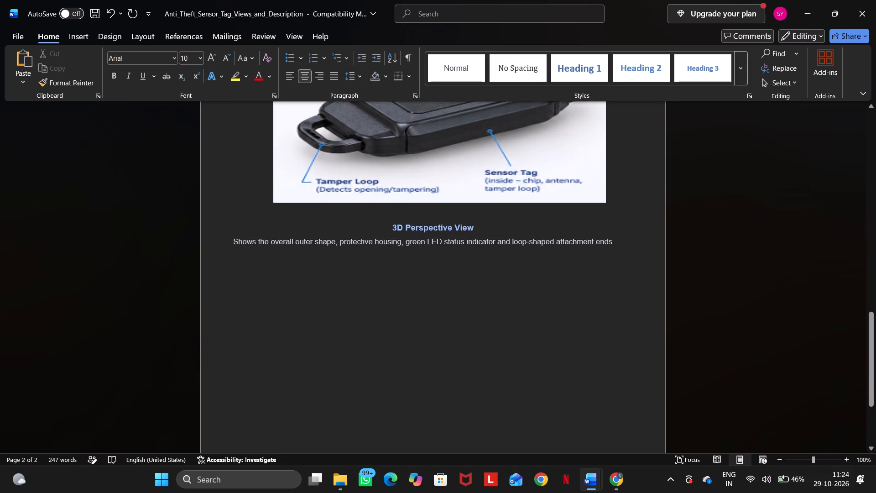
{"action": "scroll", "coordinate": [747, 305], "scroll_direction": "down", "scroll_amount": 4}
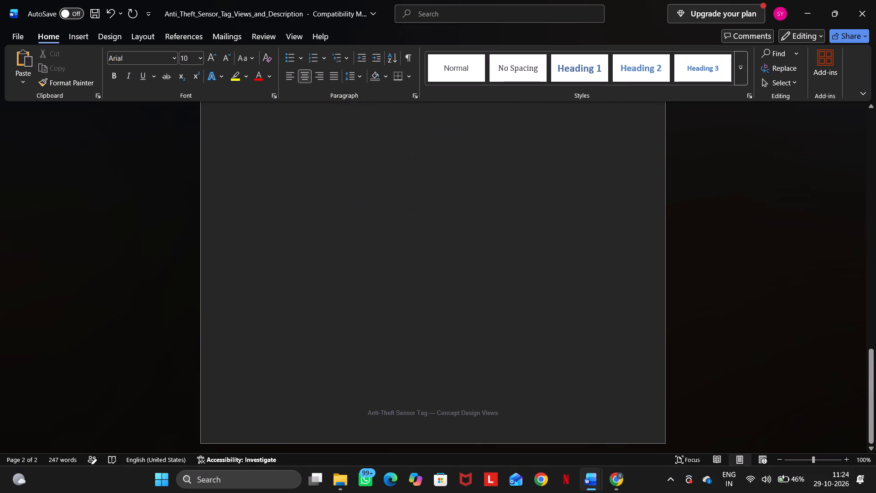
{"action": "scroll", "coordinate": [747, 305], "scroll_direction": "down", "scroll_amount": 1}
{"action": "left_click", "coordinate": [576, 268]}
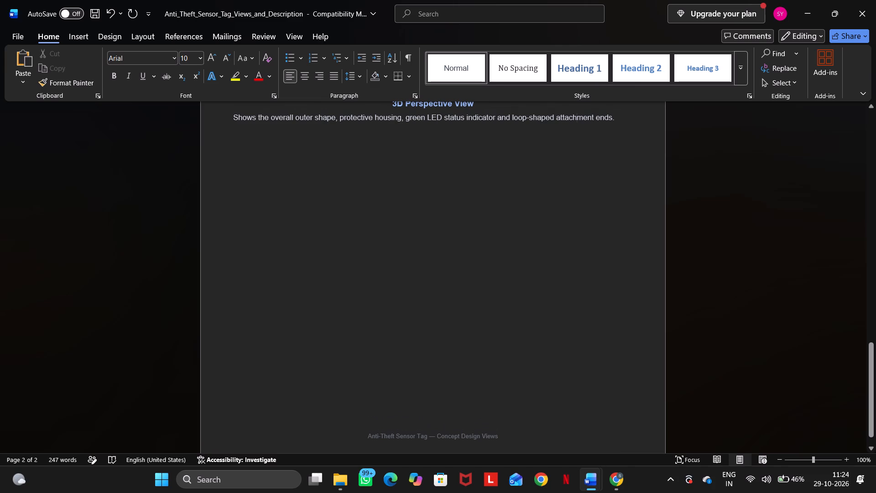
{"action": "double_click", "coordinate": [282, 144]}
{"action": "left_click", "coordinate": [232, 136]}
{"action": "key", "text": "Right"}
{"action": "key", "text": "Right"}
{"action": "key", "text": "Right"}
{"action": "key", "text": "Right"}
{"action": "key", "text": "Right"}
{"action": "key", "text": "Right"}
{"action": "key", "text": "Right"}
{"action": "key", "text": "Right"}
{"action": "key", "text": "Right"}
{"action": "key", "text": "Right"}
{"action": "key", "text": "Right"}
{"action": "key", "text": "Right"}
{"action": "key", "text": "Right"}
{"action": "key", "text": "Right"}
{"action": "key", "text": "Right"}
{"action": "key", "text": "Right"}
{"action": "key", "text": "Right"}
{"action": "key", "text": "Right"}
{"action": "key", "text": "Right"}
{"action": "key", "text": "Right"}
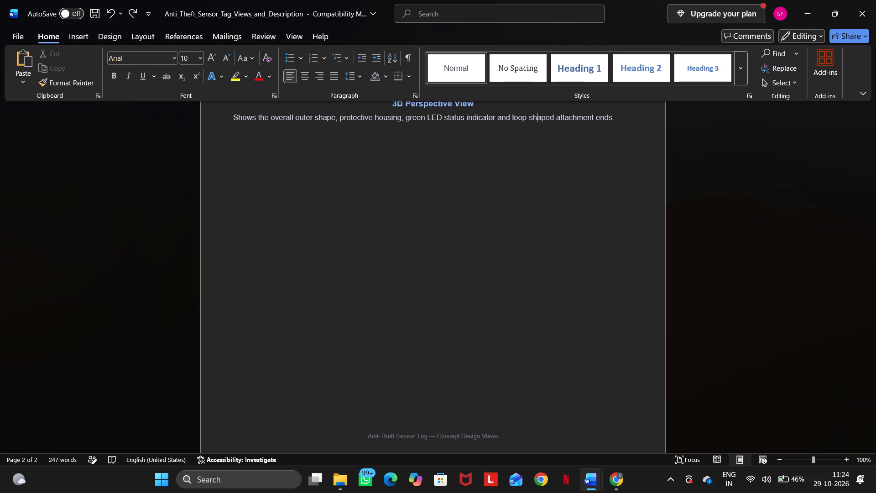
{"action": "key", "text": "Right"}
{"action": "key", "text": "Right"}
{"action": "key", "text": "Return"}
{"action": "key", "text": "Return"}
{"action": "key", "text": "Return"}
{"action": "key", "text": "Return"}
{"action": "key", "text": "Return"}
{"action": "key", "text": "Return"}
{"action": "key", "text": "Return"}
{"action": "key", "text": "Return"}
{"action": "key", "text": "Return"}
{"action": "key", "text": "Return"}
{"action": "key", "text": "Return"}
{"action": "key", "text": "Return"}
{"action": "key", "text": "Return"}
{"action": "key", "text": "Return"}
{"action": "key", "text": "Return"}
{"action": "key", "text": "Return"}
{"action": "key", "text": "Return"}
{"action": "key", "text": "Return"}
{"action": "key", "text": "Return"}
{"action": "key", "text": "Return"}
{"action": "key", "text": "Return"}
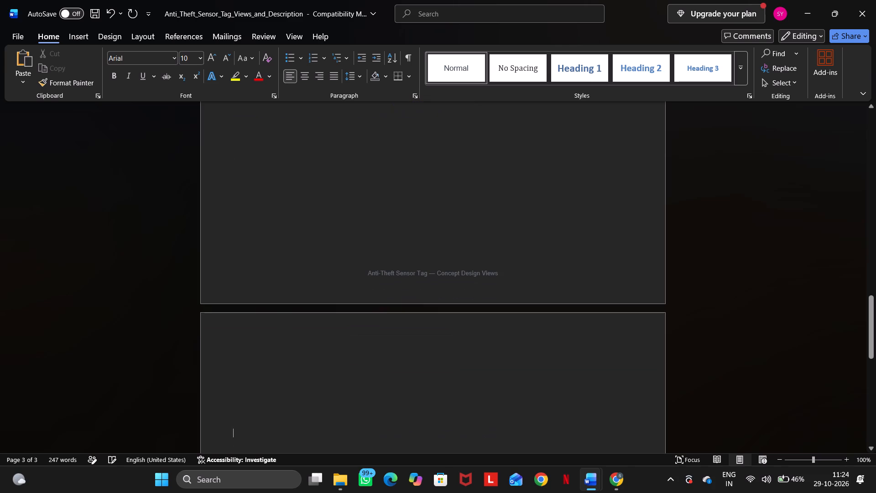
{"action": "key", "text": "BackSpace"}
{"action": "key", "text": "BackSpace"}
{"action": "key", "text": "BackSpace"}
{"action": "key", "text": "BackSpace"}
{"action": "key", "text": "BackSpace"}
{"action": "key", "text": "BackSpace"}
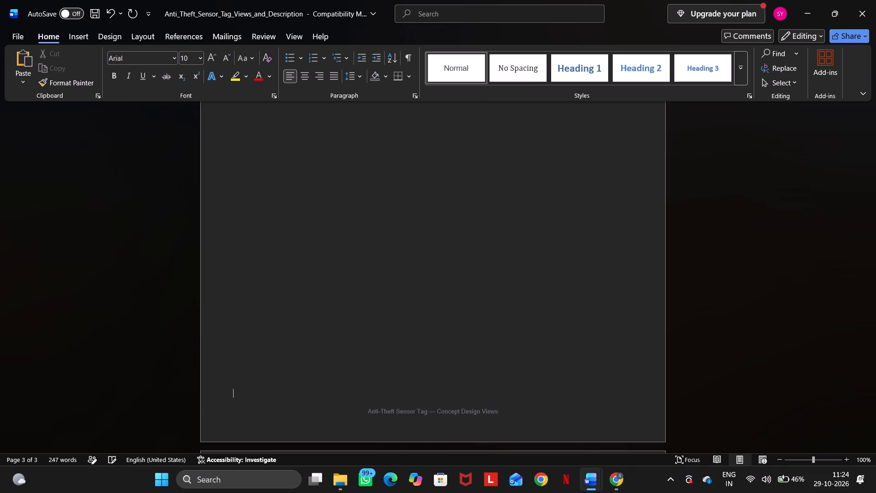
{"action": "key", "text": "Return"}
Delete the small 3D perspective picture, its numbered heading and its description from the first table on page one.
{"action": "scroll", "coordinate": [232, 136], "scroll_direction": "up", "scroll_amount": 12}
{"action": "scroll", "coordinate": [232, 136], "scroll_direction": "down", "scroll_amount": 1}
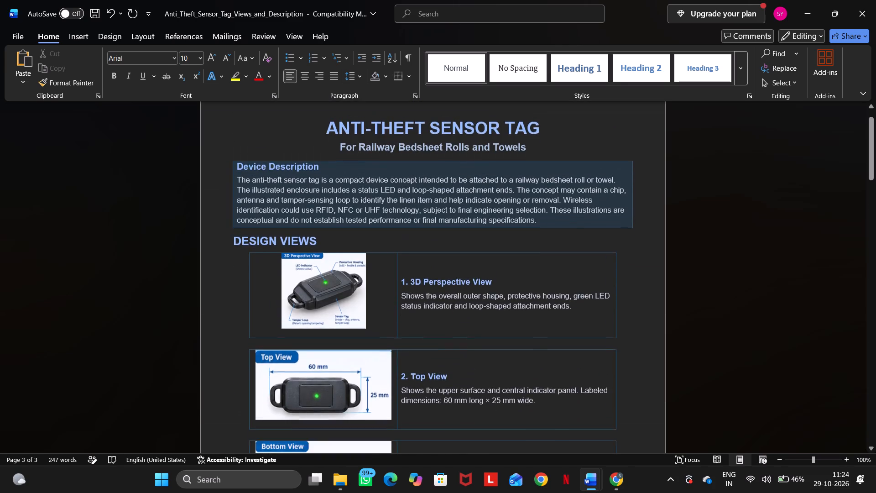
{"action": "scroll", "coordinate": [232, 136], "scroll_direction": "down", "scroll_amount": 1}
{"action": "left_click", "coordinate": [354, 241]}
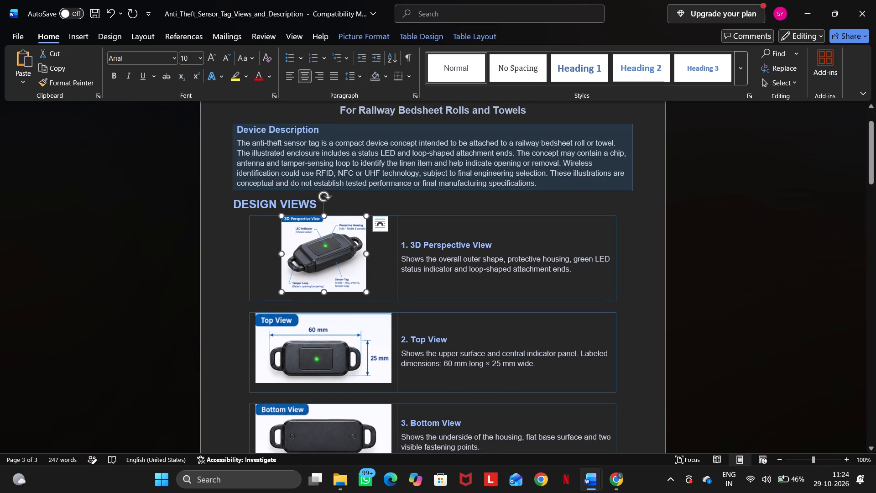
{"action": "key", "text": "Delete"}
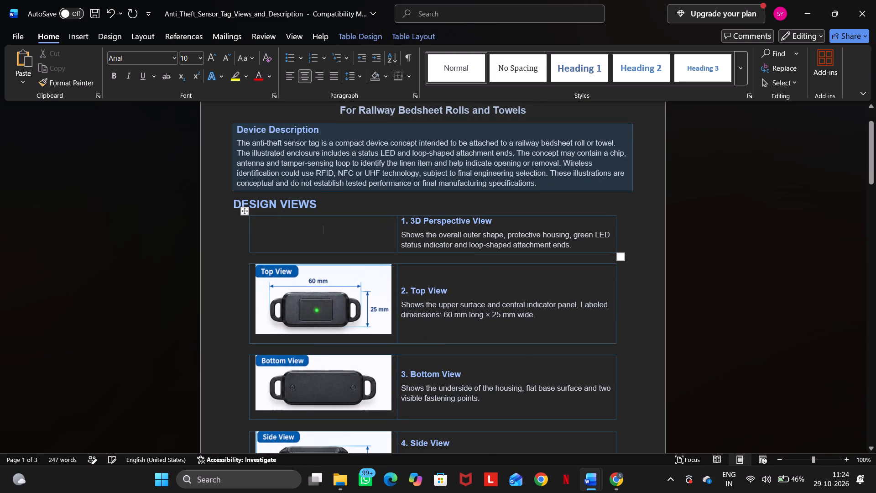
{"action": "left_click", "coordinate": [244, 212]}
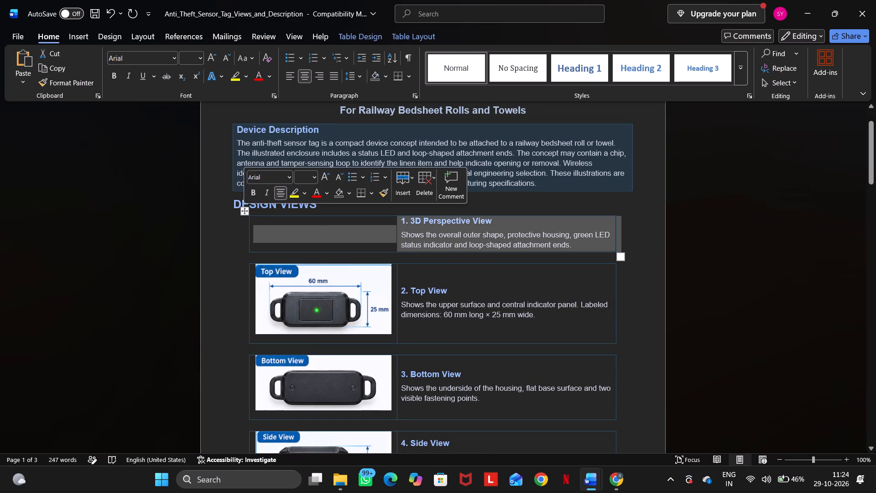
{"action": "key", "text": "Delete"}
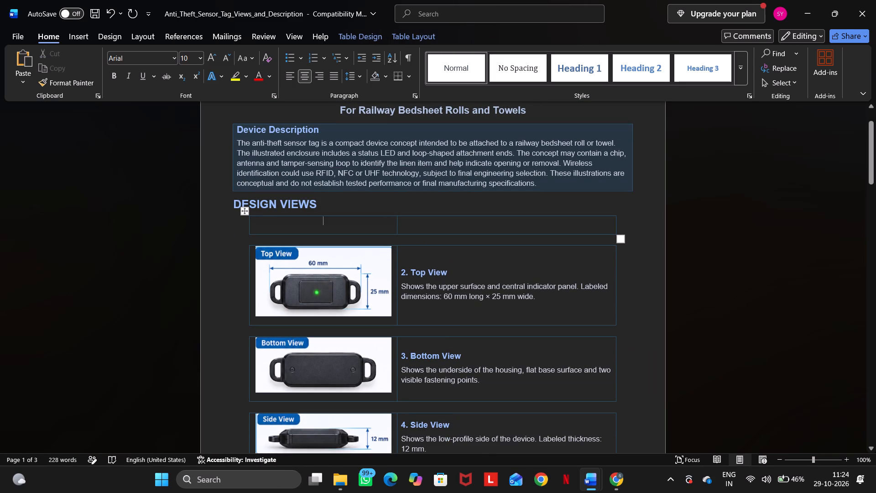
Remove the emptied first table together with the "DESIGN VIEWS" heading above it.
{"action": "left_click", "coordinate": [247, 214]}
{"action": "key", "text": "Delete"}
{"action": "left_click_drag", "start_coordinate": [232, 200], "coordinate": [282, 212]}
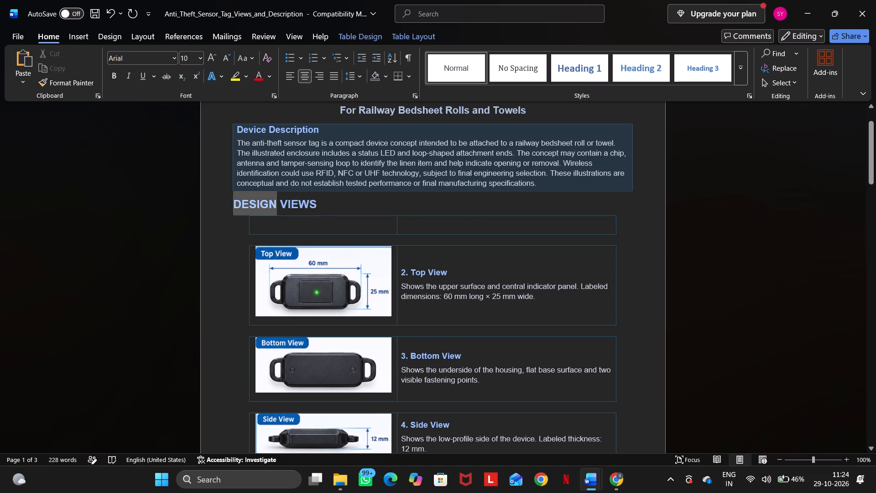
{"action": "left_click_drag", "start_coordinate": [282, 212], "coordinate": [615, 226]}
{"action": "key", "text": "BackSpace"}
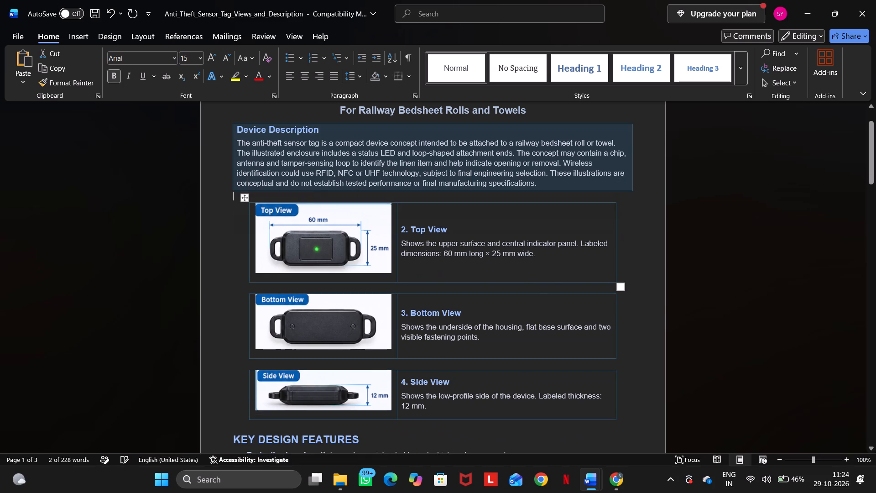
Copy the Top View picture from its table on page one to the top of the new third page.
{"action": "left_click", "coordinate": [316, 241]}
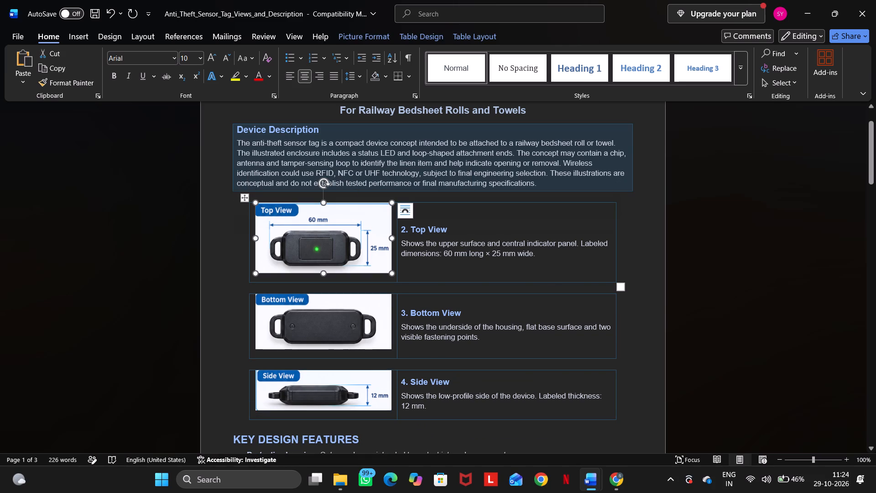
{"action": "key", "text": "ctrl+c"}
{"action": "scroll", "coordinate": [768, 264], "scroll_direction": "down", "scroll_amount": 5}
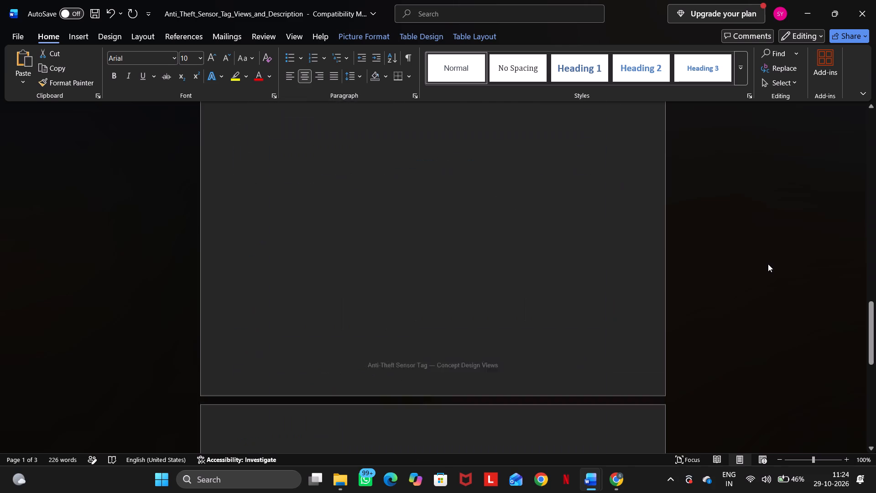
{"action": "scroll", "coordinate": [768, 264], "scroll_direction": "down", "scroll_amount": 1}
{"action": "scroll", "coordinate": [768, 264], "scroll_direction": "up", "scroll_amount": 1}
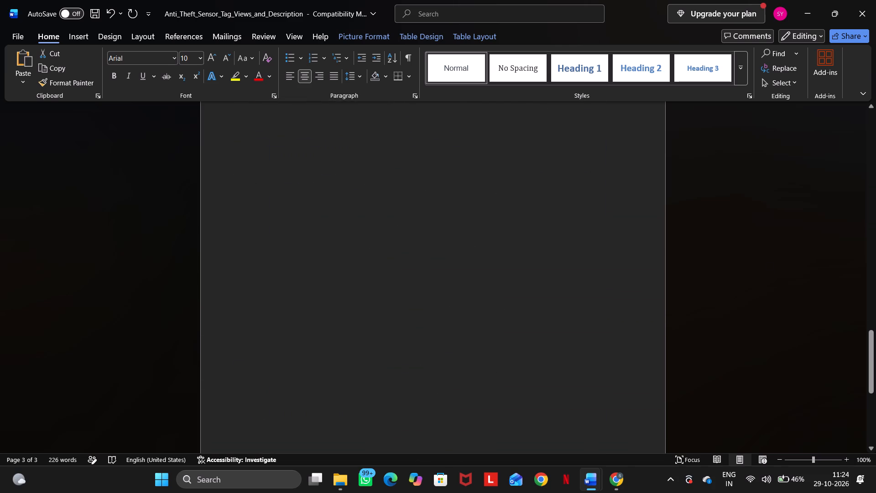
{"action": "scroll", "coordinate": [768, 264], "scroll_direction": "up", "scroll_amount": 1}
{"action": "left_click", "coordinate": [494, 255]}
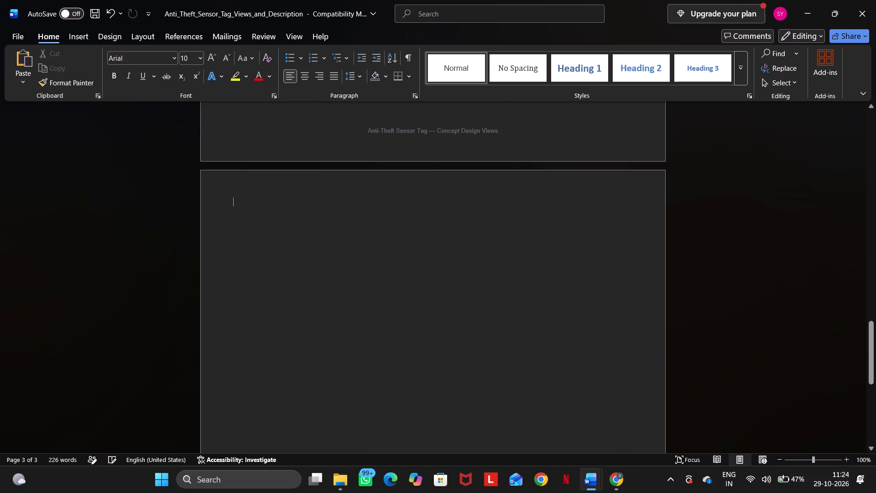
{"action": "key", "text": "ctrl+v"}
Center the pasted Top View picture and enlarge it to about three quarters of the text width and nearly three times its height.
{"action": "left_click", "coordinate": [332, 247]}
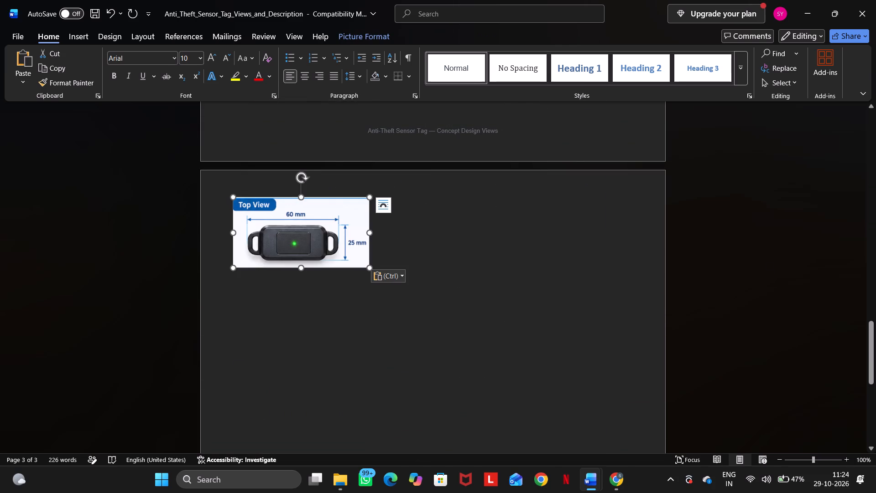
{"action": "left_click", "coordinate": [308, 81]}
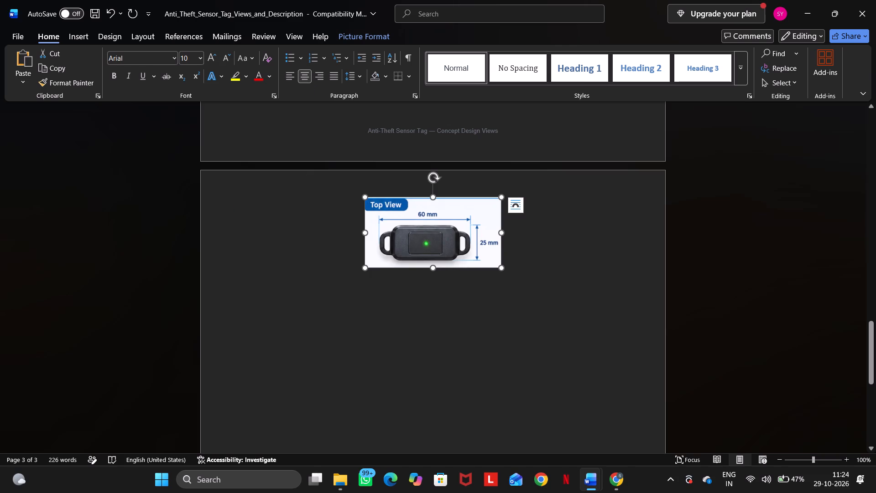
{"action": "left_click_drag", "start_coordinate": [434, 266], "coordinate": [445, 387]}
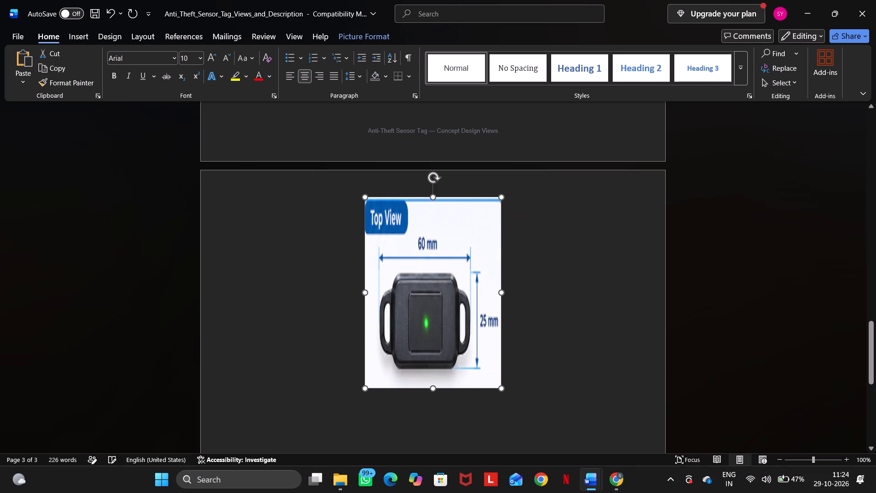
{"action": "left_click_drag", "start_coordinate": [365, 294], "coordinate": [267, 290]}
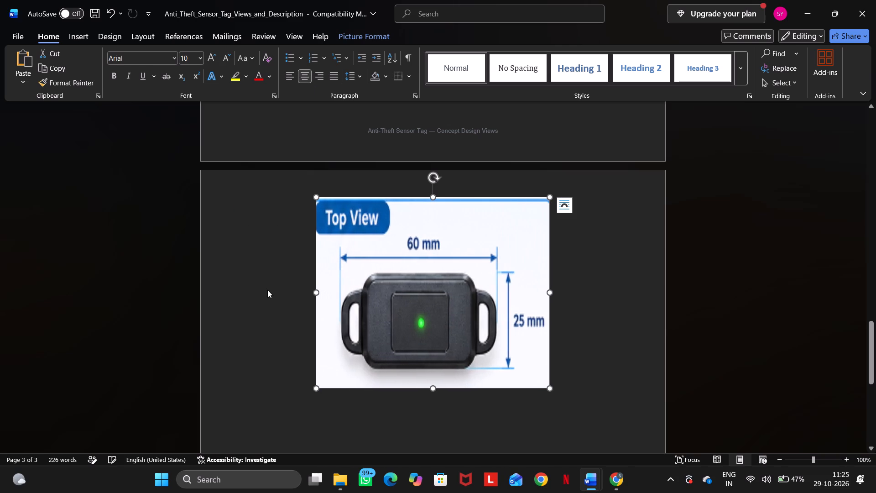
{"action": "left_click_drag", "start_coordinate": [316, 294], "coordinate": [245, 288]}
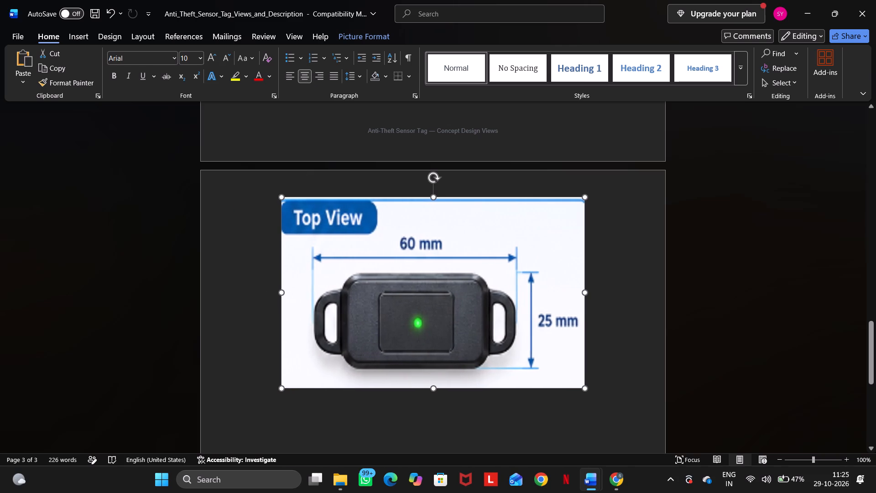
{"action": "left_click_drag", "start_coordinate": [245, 288], "coordinate": [244, 288]}
{"action": "left_click", "coordinate": [764, 281]}
Copy the "Top View" heading without its number, plus its description, from the page-one table to below the enlarged picture on page three.
{"action": "scroll", "coordinate": [764, 281], "scroll_direction": "up", "scroll_amount": 6}
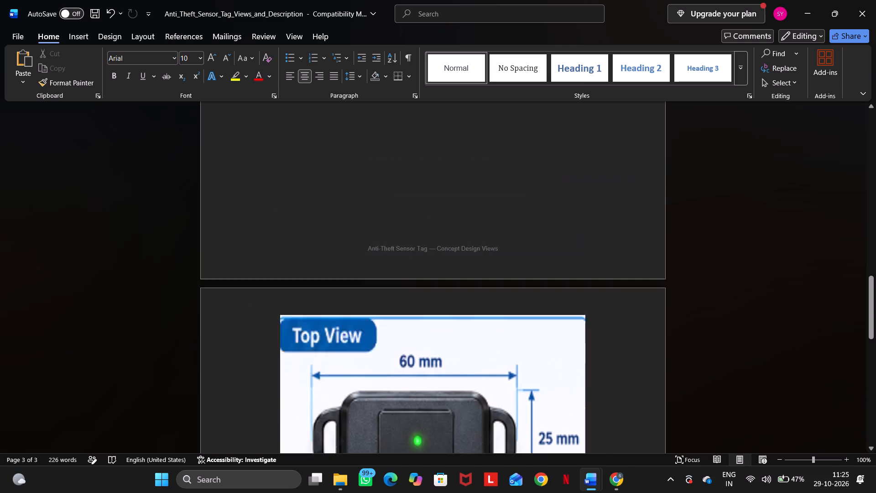
{"action": "scroll", "coordinate": [764, 281], "scroll_direction": "up", "scroll_amount": 3}
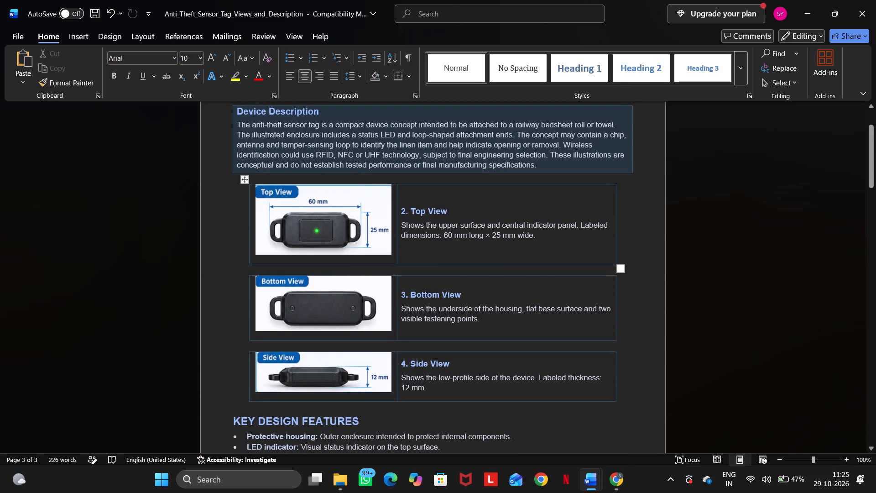
{"action": "left_click_drag", "start_coordinate": [412, 210], "coordinate": [557, 238]}
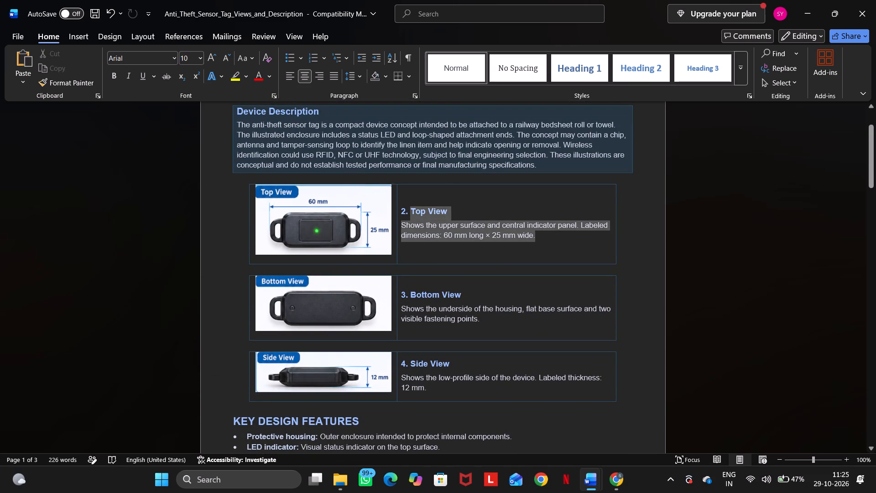
{"action": "left_click_drag", "start_coordinate": [557, 238], "coordinate": [557, 241]}
{"action": "key", "text": "ctrl+c"}
{"action": "scroll", "coordinate": [733, 264], "scroll_direction": "down", "scroll_amount": 5}
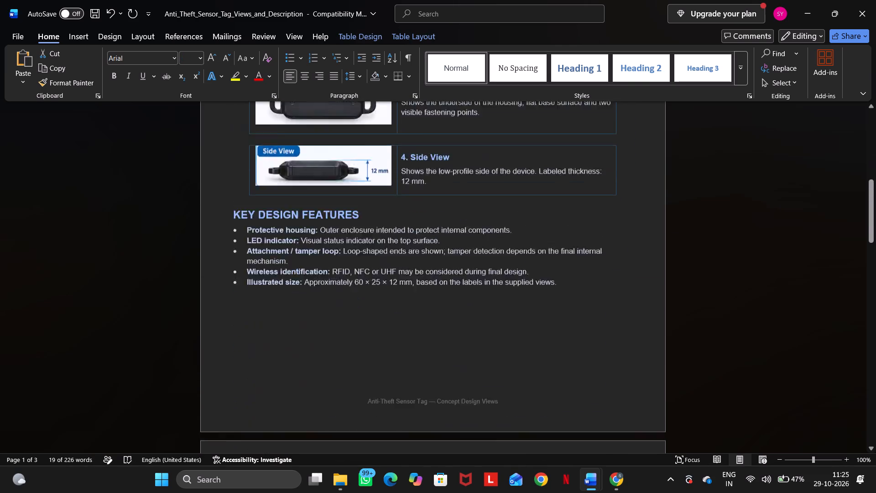
{"action": "scroll", "coordinate": [733, 264], "scroll_direction": "down", "scroll_amount": 2}
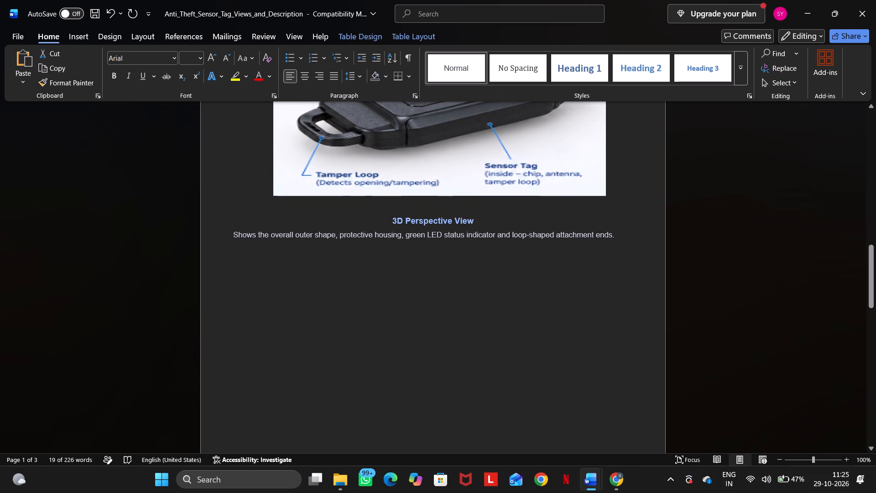
{"action": "scroll", "coordinate": [733, 264], "scroll_direction": "up", "scroll_amount": 2}
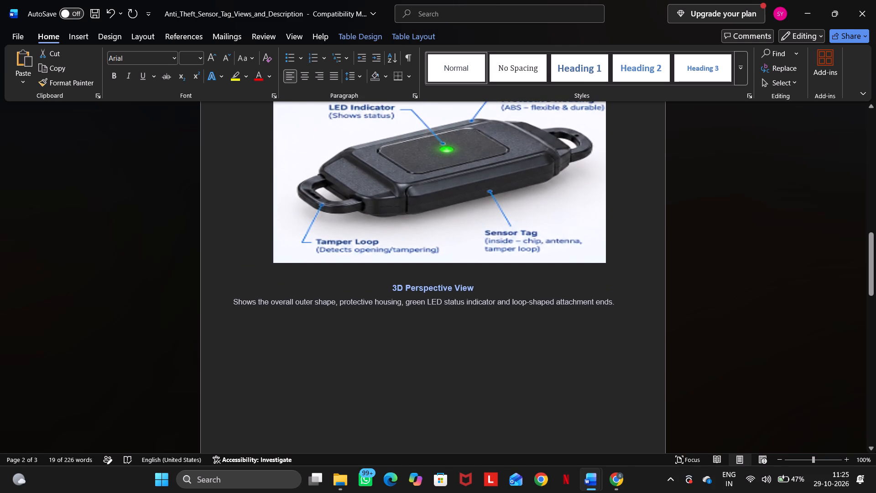
{"action": "scroll", "coordinate": [733, 264], "scroll_direction": "up", "scroll_amount": 3}
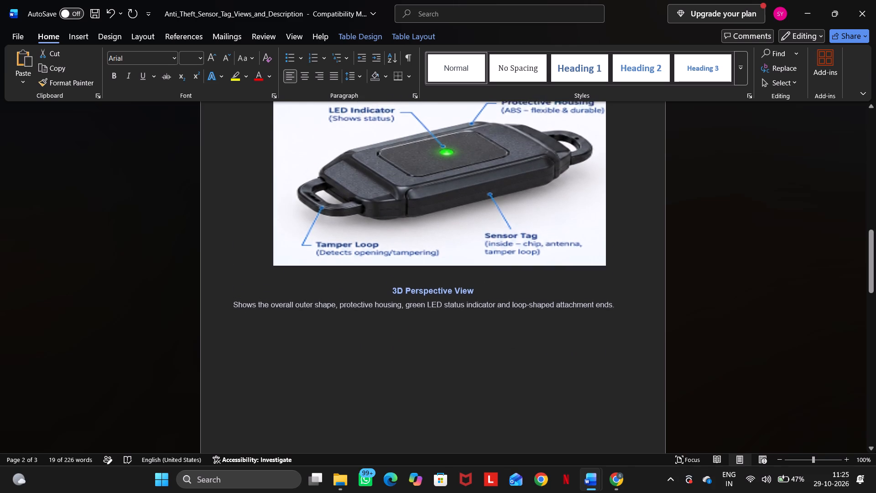
{"action": "scroll", "coordinate": [733, 264], "scroll_direction": "up", "scroll_amount": 1}
{"action": "scroll", "coordinate": [733, 264], "scroll_direction": "down", "scroll_amount": 4}
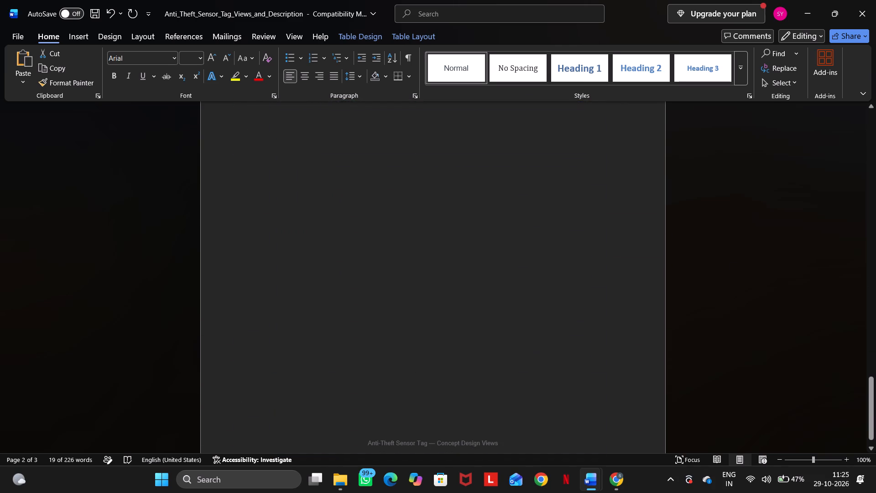
{"action": "scroll", "coordinate": [733, 264], "scroll_direction": "up", "scroll_amount": 3}
{"action": "left_click", "coordinate": [466, 395]}
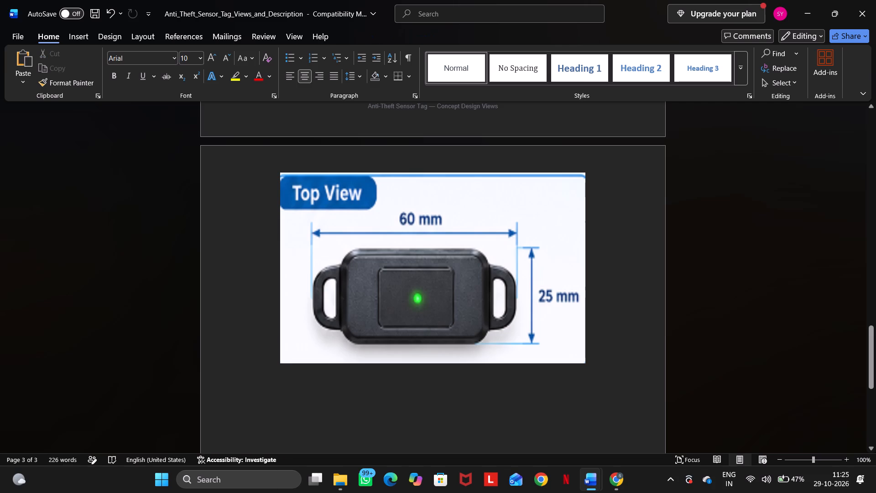
{"action": "double_click", "coordinate": [466, 395]}
{"action": "double_click", "coordinate": [252, 404]}
{"action": "key", "text": "ctrl+v"}
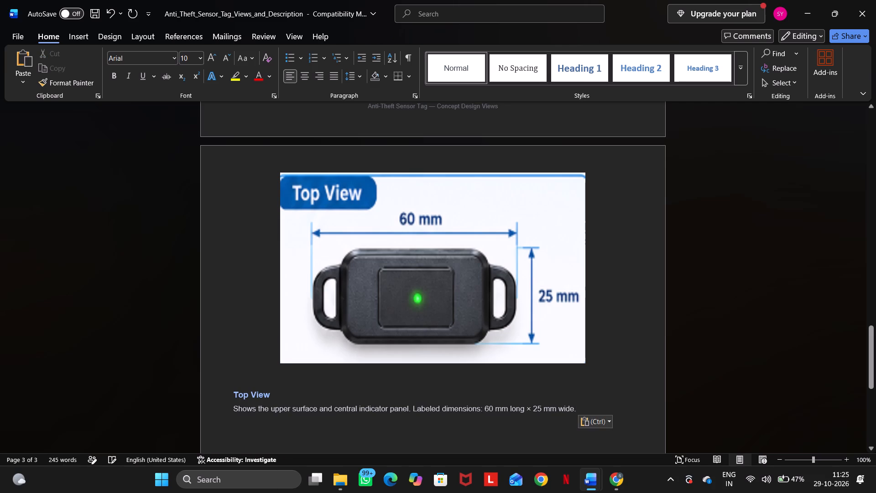
Center the pasted "Top View" heading and its description line under the enlarged picture.
{"action": "left_click_drag", "start_coordinate": [233, 392], "coordinate": [283, 394]}
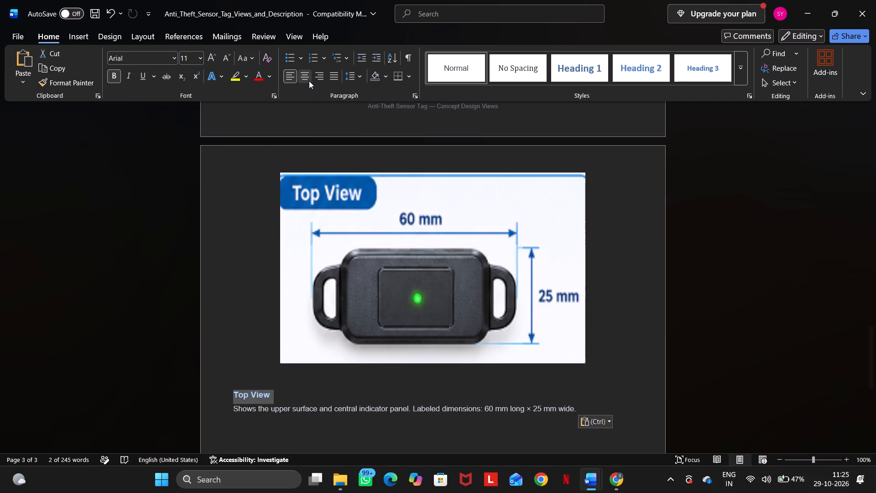
{"action": "left_click", "coordinate": [309, 81]}
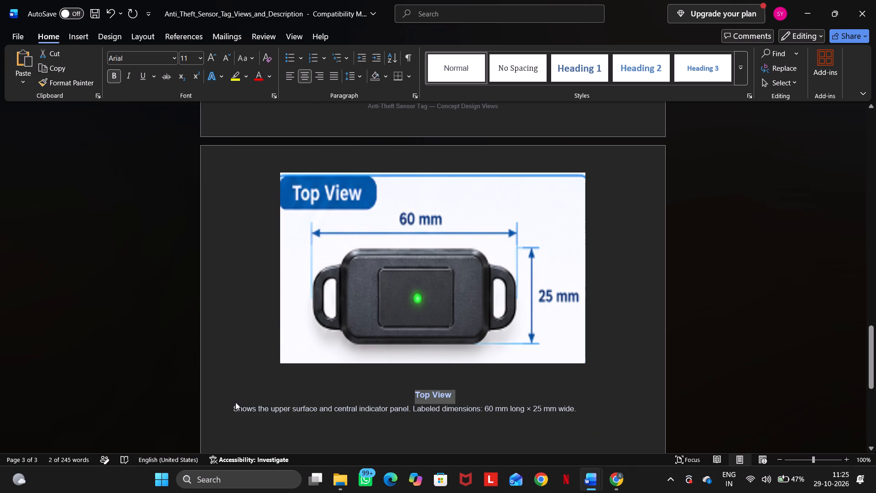
{"action": "left_click_drag", "start_coordinate": [234, 408], "coordinate": [592, 411]}
{"action": "left_click", "coordinate": [310, 78]}
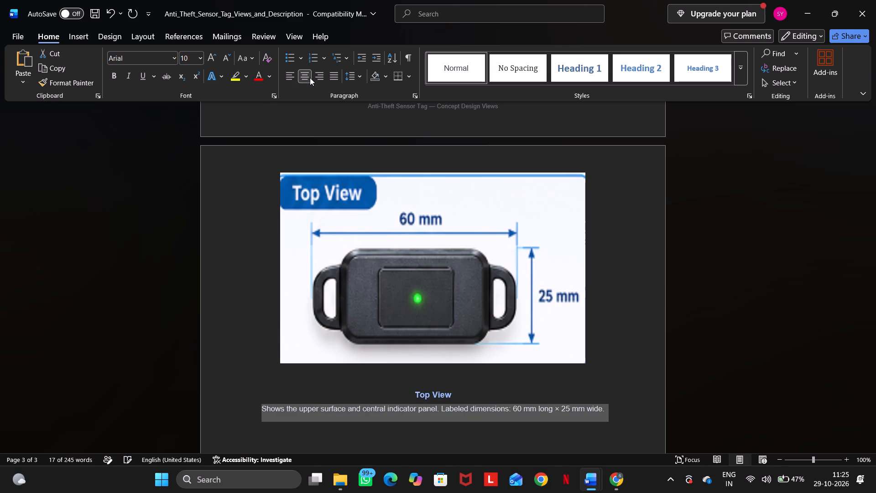
{"action": "left_click", "coordinate": [803, 309]}
Add blank lines below the Top View description until a new fourth page begins.
{"action": "scroll", "coordinate": [803, 309], "scroll_direction": "up", "scroll_amount": 6}
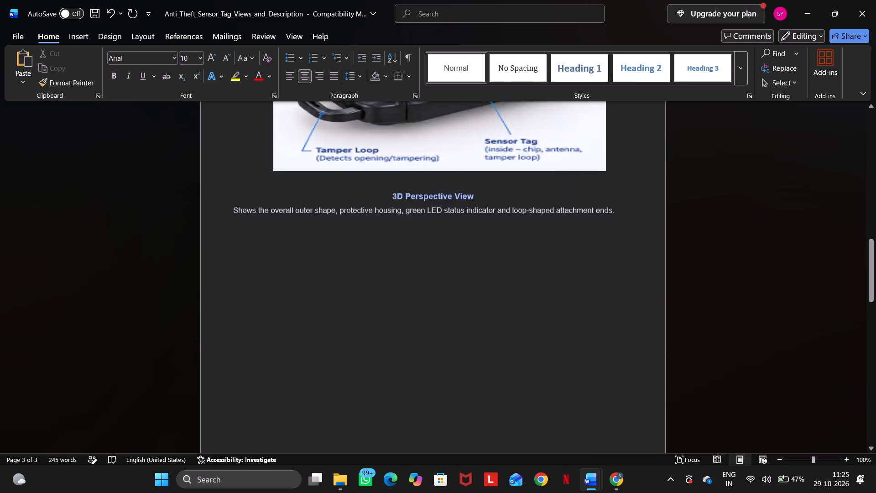
{"action": "scroll", "coordinate": [803, 309], "scroll_direction": "down", "scroll_amount": 7}
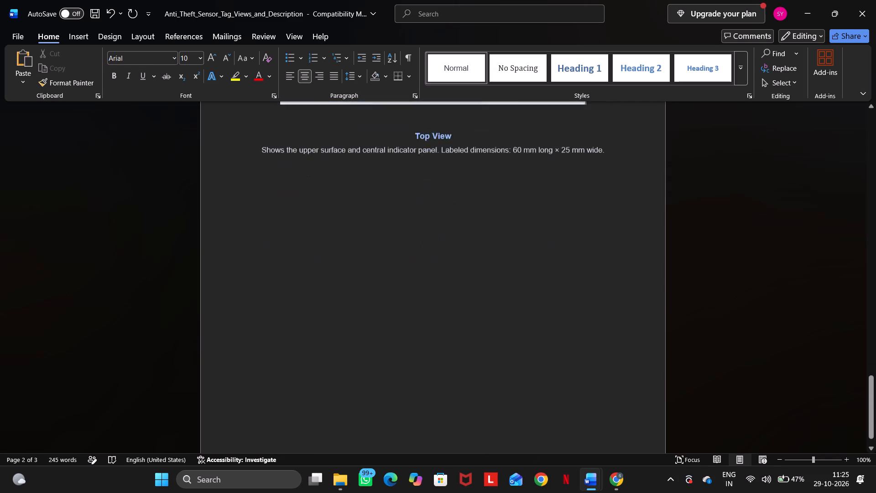
{"action": "scroll", "coordinate": [803, 309], "scroll_direction": "down", "scroll_amount": 1}
{"action": "double_click", "coordinate": [470, 237]}
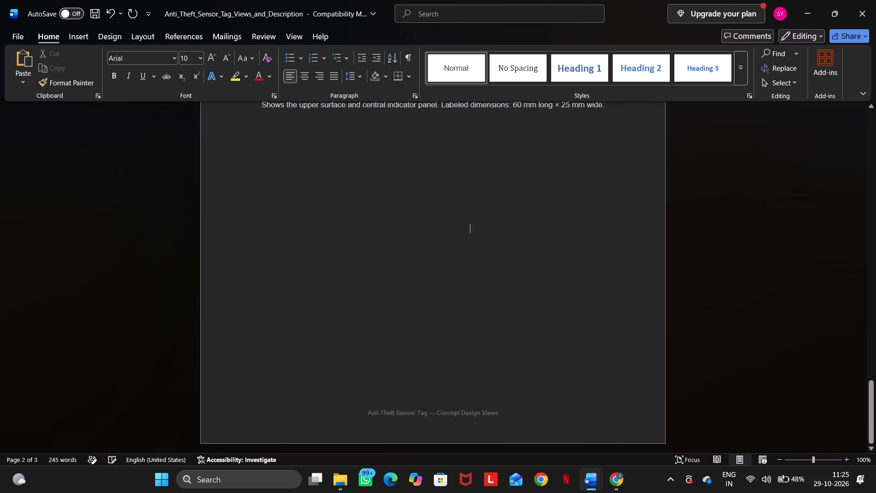
{"action": "key", "text": "Return"}
{"action": "key", "text": "Return"}
{"action": "key", "text": "Return"}
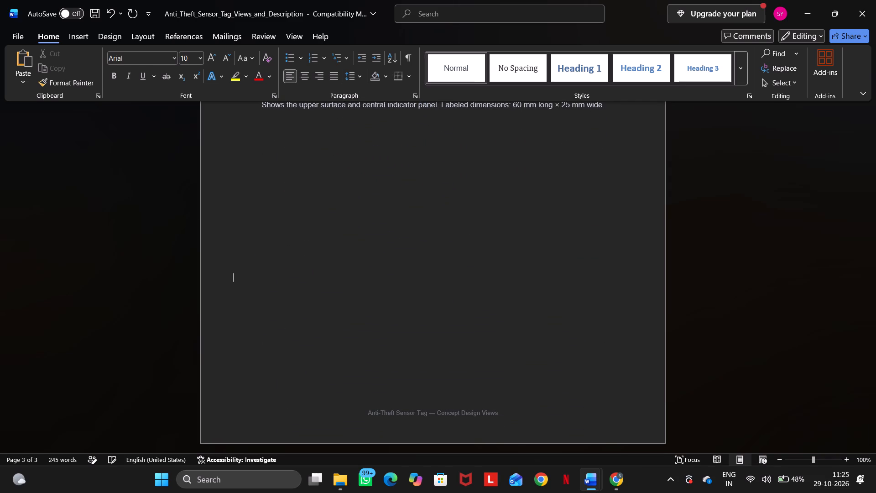
{"action": "key", "text": "Return"}
{"action": "key", "text": "Return"}
{"action": "key", "text": "Return"}
{"action": "key", "text": "Return"}
{"action": "key", "text": "Return"}
{"action": "key", "text": "Return"}
{"action": "key", "text": "Return"}
{"action": "key", "text": "Return"}
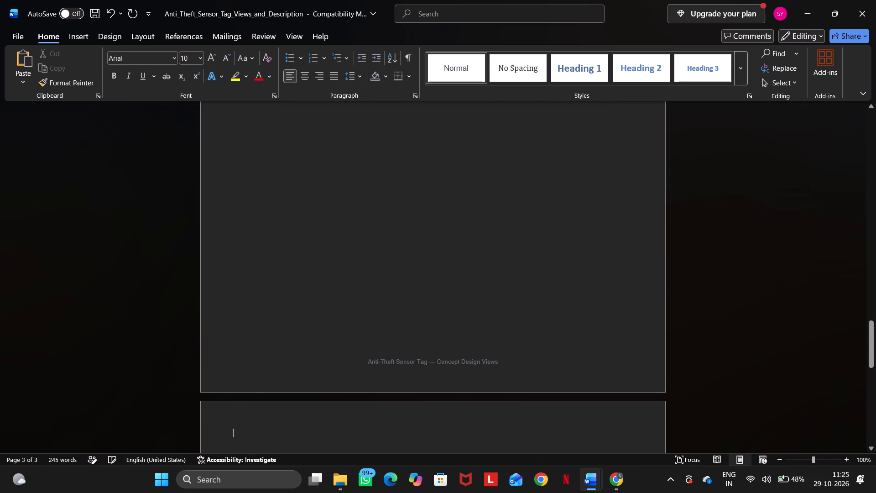
Delete the small Top View picture from its table on page one.
{"action": "scroll", "coordinate": [486, 154], "scroll_direction": "up", "scroll_amount": 4}
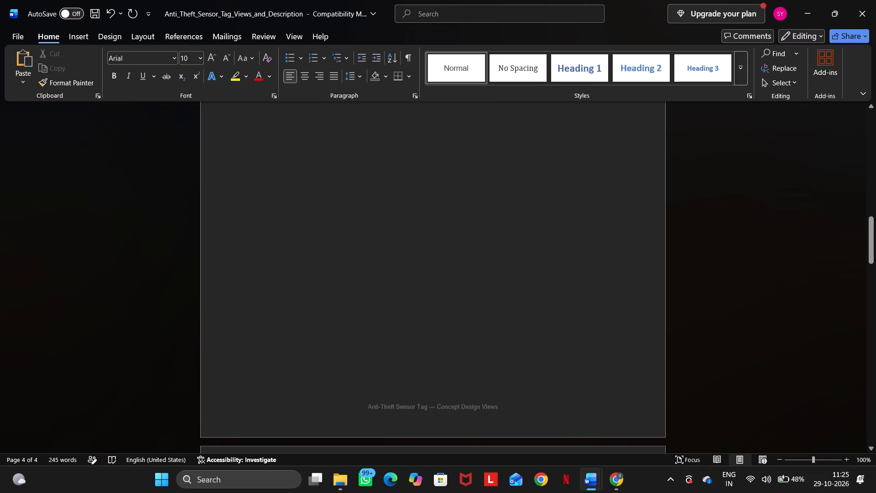
{"action": "scroll", "coordinate": [486, 154], "scroll_direction": "up", "scroll_amount": 7}
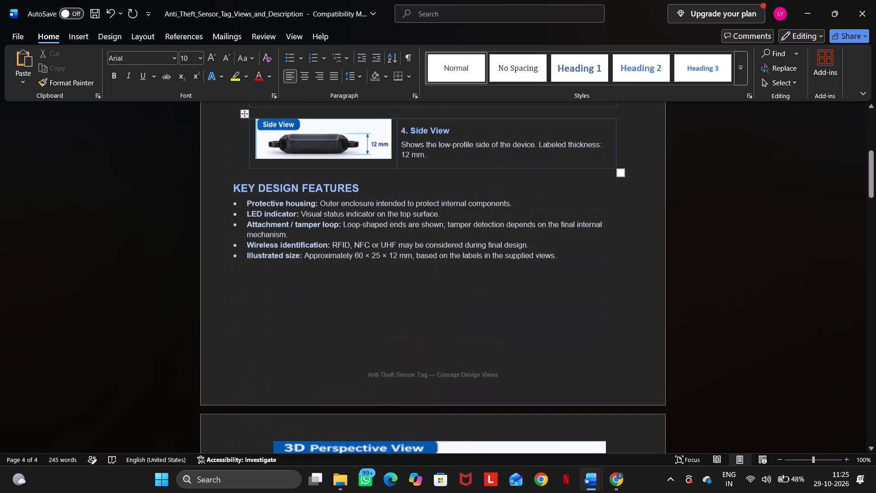
{"action": "scroll", "coordinate": [486, 154], "scroll_direction": "up", "scroll_amount": 4}
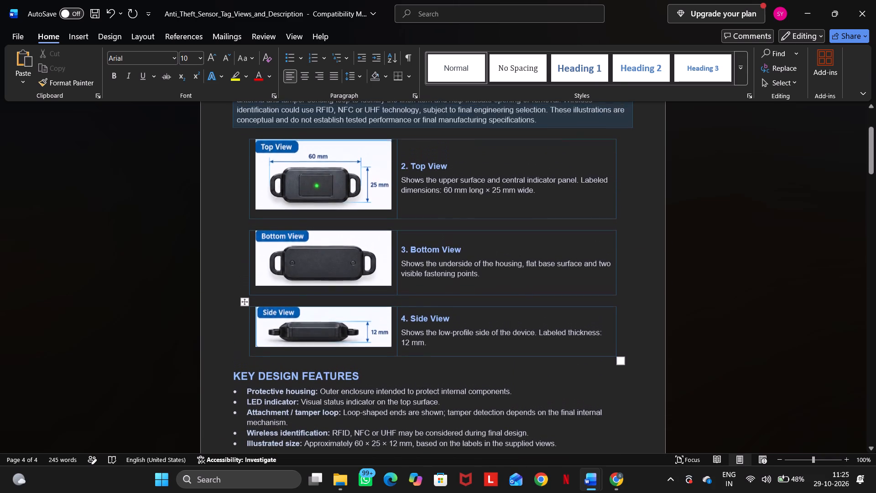
{"action": "scroll", "coordinate": [486, 154], "scroll_direction": "up", "scroll_amount": 1}
{"action": "left_click", "coordinate": [328, 175]}
{"action": "key", "text": "Delete"}
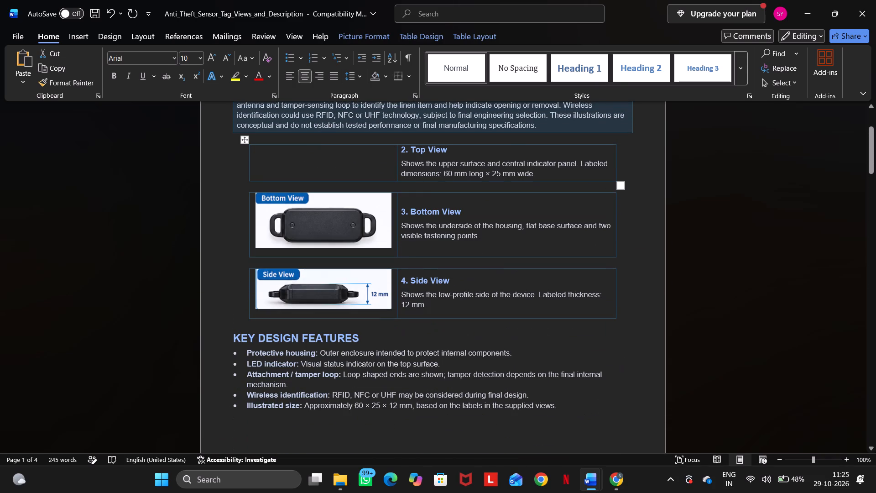
Delete the Top View heading, its description and the emptied table that held them from page one.
{"action": "left_click", "coordinate": [245, 140]}
{"action": "key", "text": "Delete"}
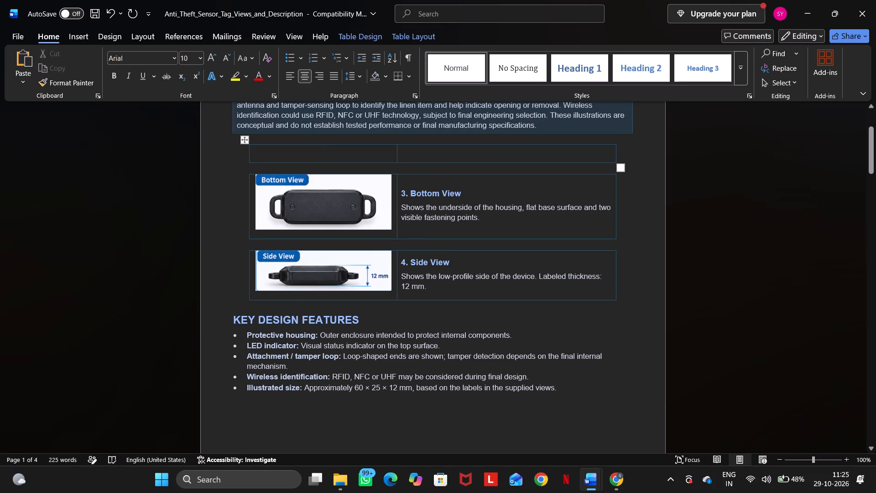
{"action": "left_click_drag", "start_coordinate": [235, 143], "coordinate": [406, 161]}
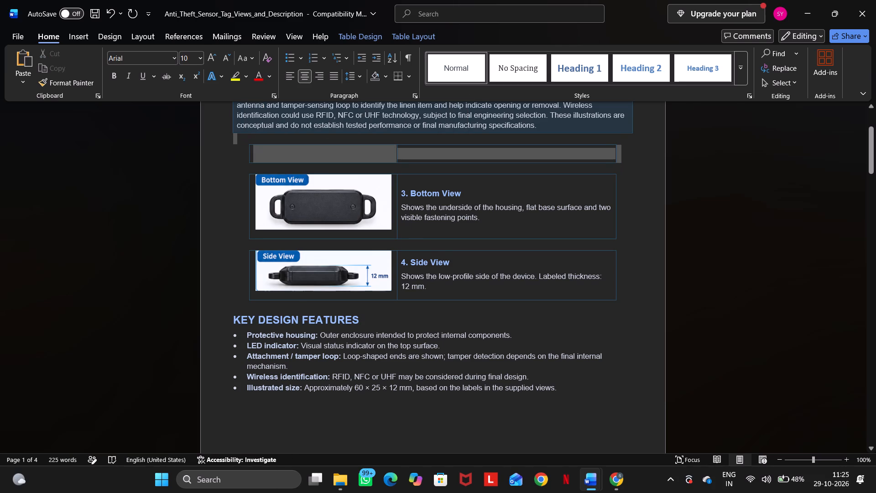
{"action": "left_click_drag", "start_coordinate": [406, 161], "coordinate": [406, 161]}
{"action": "key", "text": "Delete"}
Copy the small Bottom View picture from its table on page one.
{"action": "left_click", "coordinate": [369, 165]}
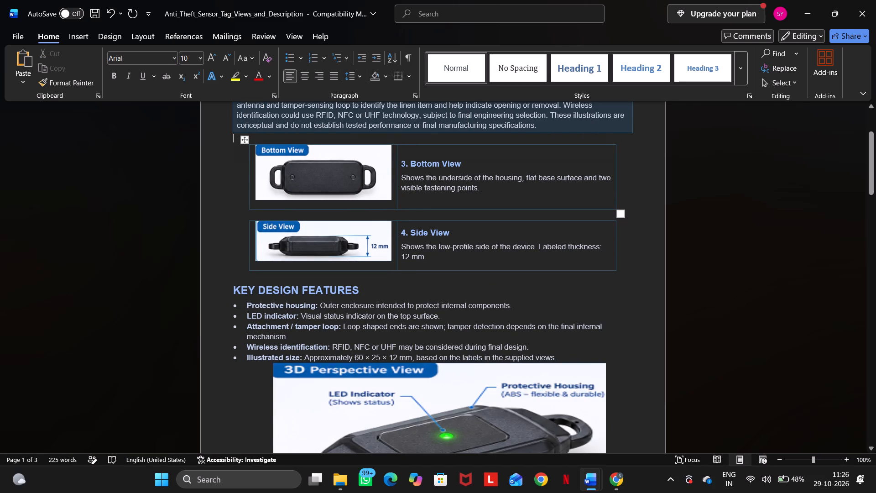
{"action": "key", "text": "ctrl+c"}
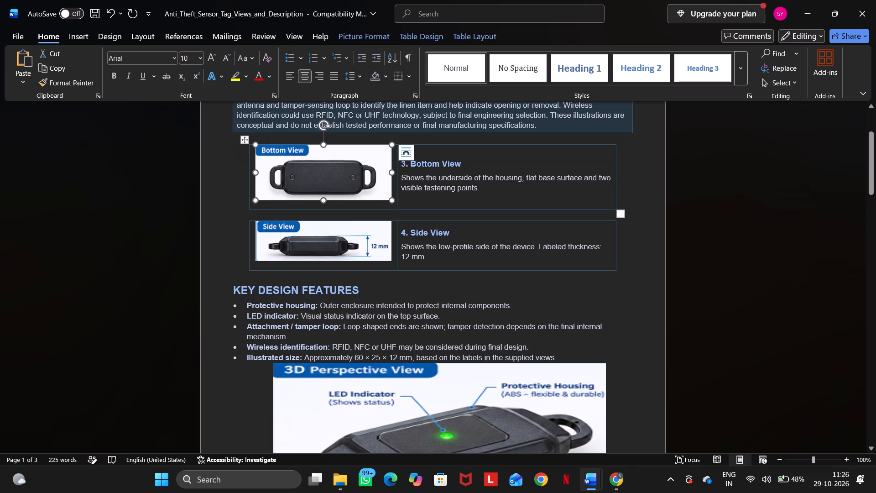
Add blank lines after the "Illustrated size" bullet on page one to push the 3D Perspective View picture back to page two.
{"action": "scroll", "coordinate": [740, 268], "scroll_direction": "down", "scroll_amount": 5}
{"action": "scroll", "coordinate": [740, 268], "scroll_direction": "up", "scroll_amount": 6}
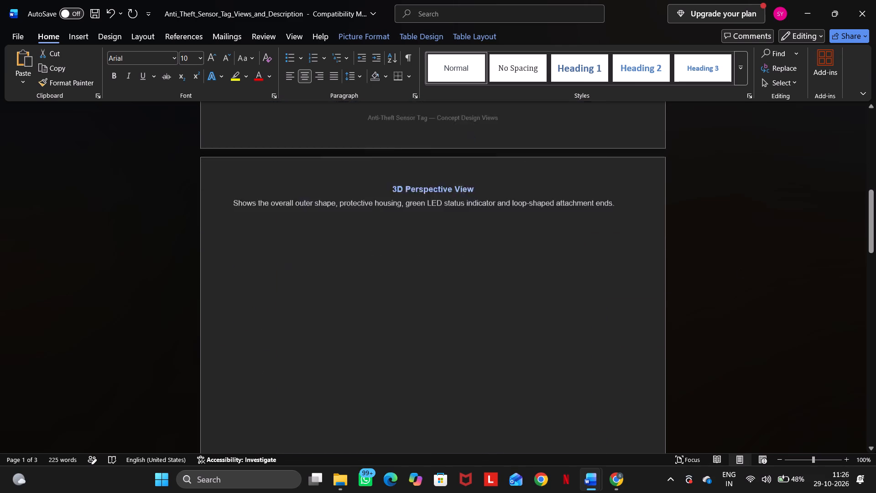
{"action": "scroll", "coordinate": [740, 268], "scroll_direction": "down", "scroll_amount": 2}
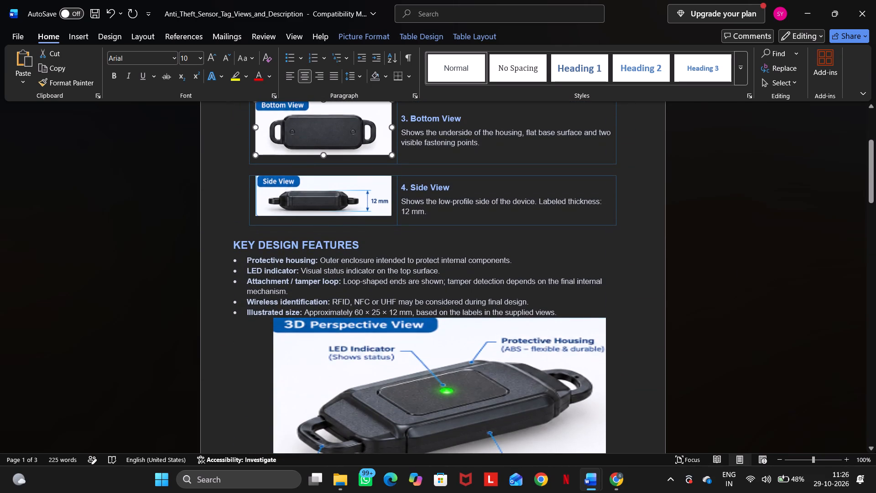
{"action": "left_click", "coordinate": [588, 312]}
{"action": "key", "text": "Return"}
{"action": "key", "text": "Return"}
{"action": "key", "text": "Return"}
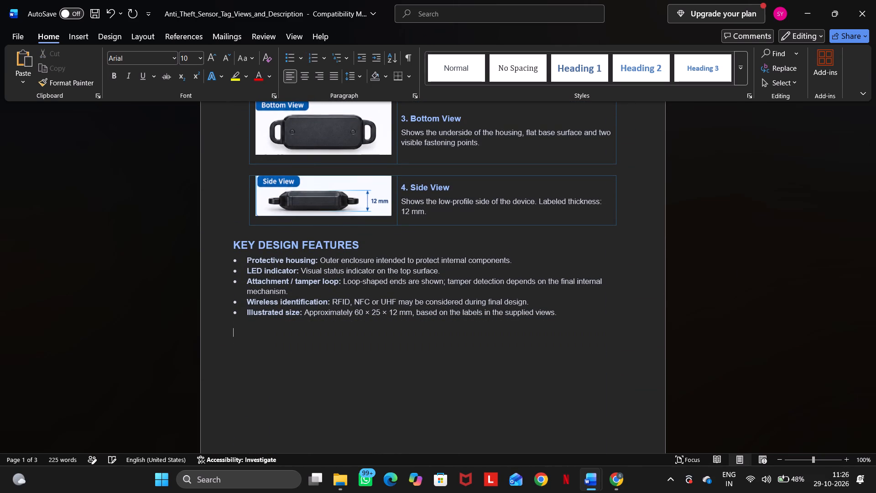
Paste the copied Bottom View picture at the top of the blank fourth page.
{"action": "scroll", "coordinate": [588, 312], "scroll_direction": "down", "scroll_amount": 5}
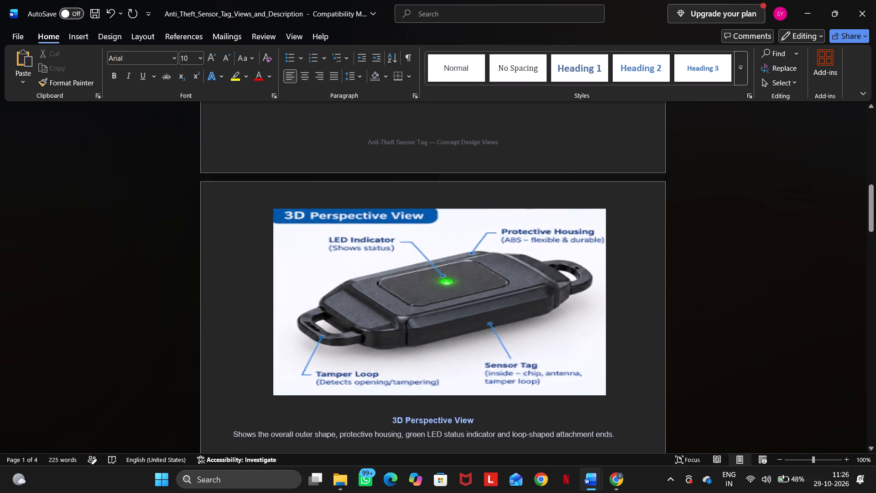
{"action": "scroll", "coordinate": [588, 312], "scroll_direction": "down", "scroll_amount": 9}
{"action": "left_click", "coordinate": [505, 413]}
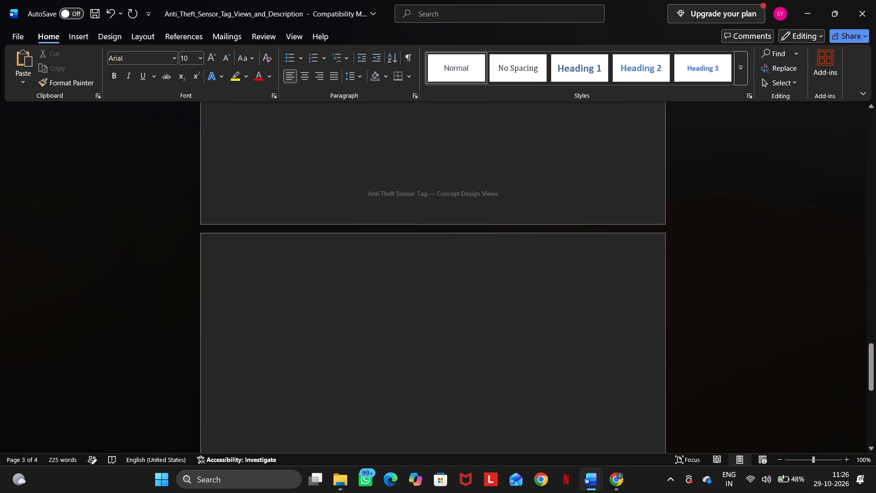
{"action": "key", "text": "ctrl+v"}
Enlarge the pasted Bottom View picture proportionally until it spans nearly the full text width of page four.
{"action": "left_click", "coordinate": [318, 310]}
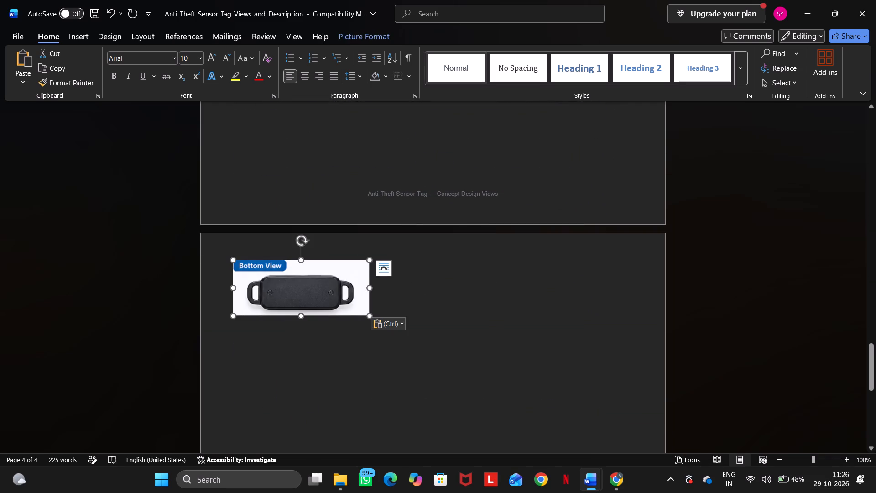
{"action": "left_click_drag", "start_coordinate": [368, 315], "coordinate": [462, 408]}
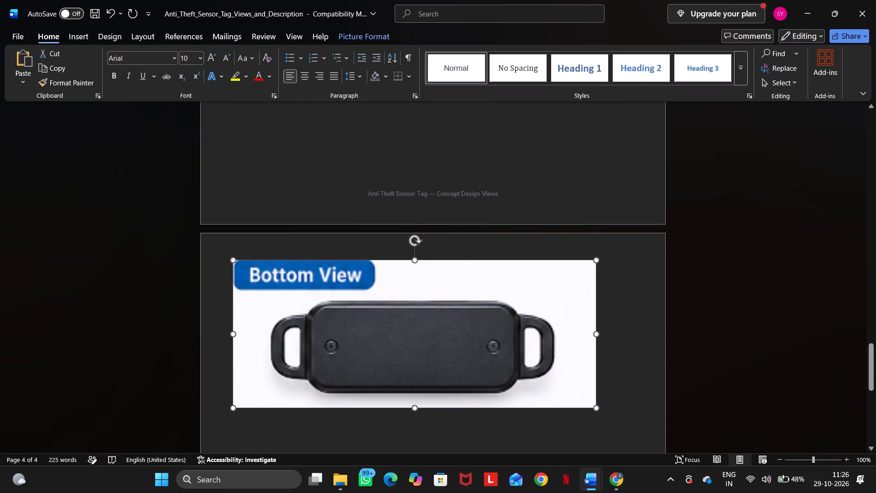
{"action": "left_click_drag", "start_coordinate": [462, 408], "coordinate": [476, 415]}
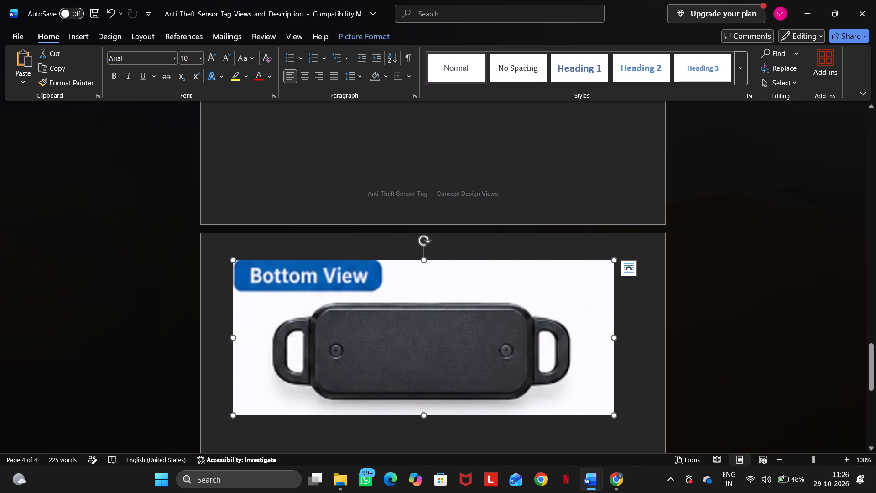
{"action": "left_click", "coordinate": [733, 372]}
Center the enlarged Bottom View picture horizontally on page four.
{"action": "scroll", "coordinate": [583, 373], "scroll_direction": "down", "scroll_amount": 1}
{"action": "left_click", "coordinate": [491, 228]}
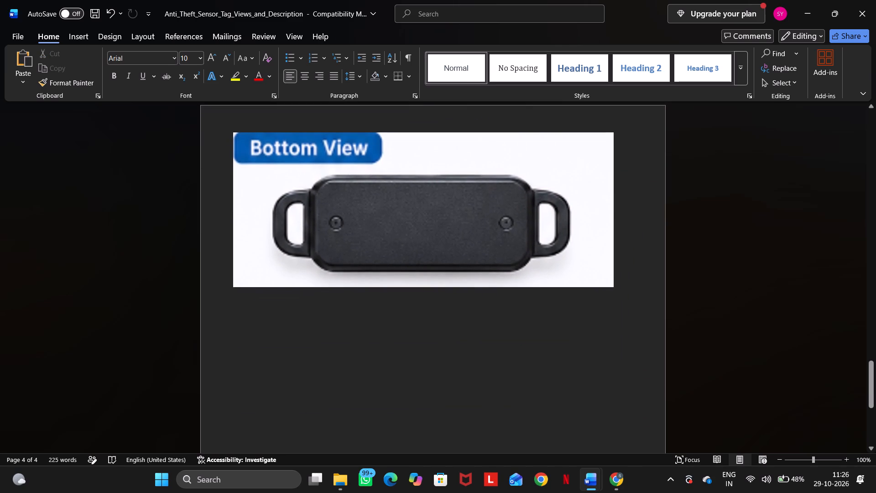
{"action": "left_click", "coordinate": [308, 73]}
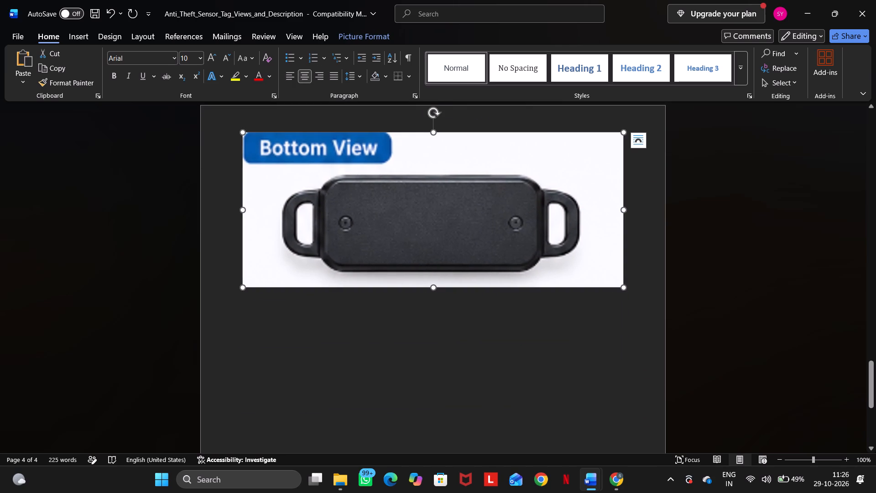
Copy the "Bottom View" heading without its number, plus its description, from the page-one table to below the enlarged picture on page four.
{"action": "left_click", "coordinate": [374, 348]}
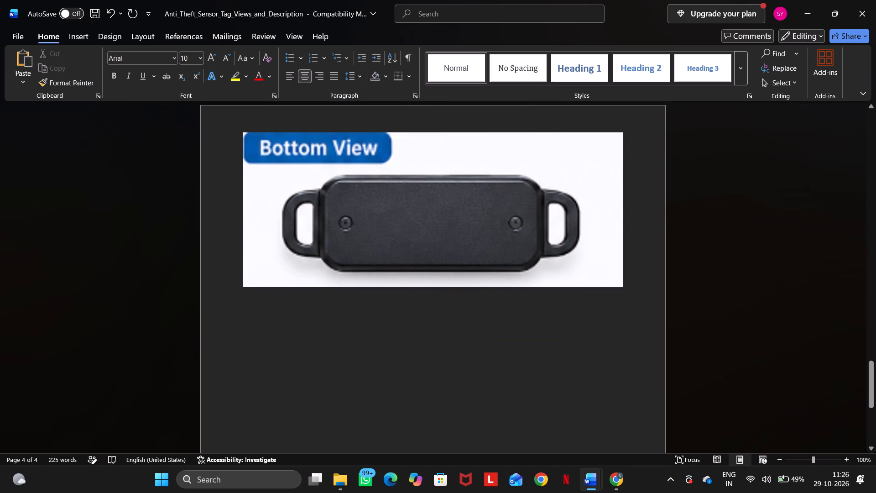
{"action": "double_click", "coordinate": [271, 319]}
{"action": "double_click", "coordinate": [256, 312]}
{"action": "scroll", "coordinate": [451, 173], "scroll_direction": "up", "scroll_amount": 7}
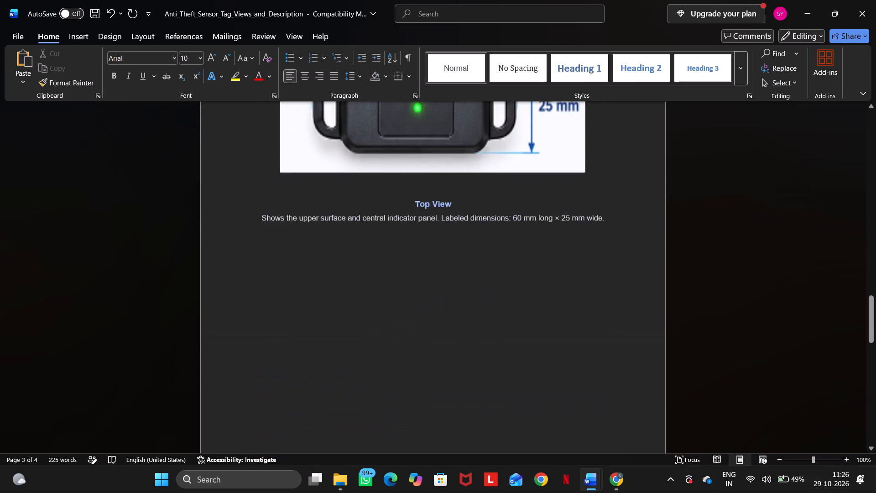
{"action": "scroll", "coordinate": [451, 173], "scroll_direction": "up", "scroll_amount": 1}
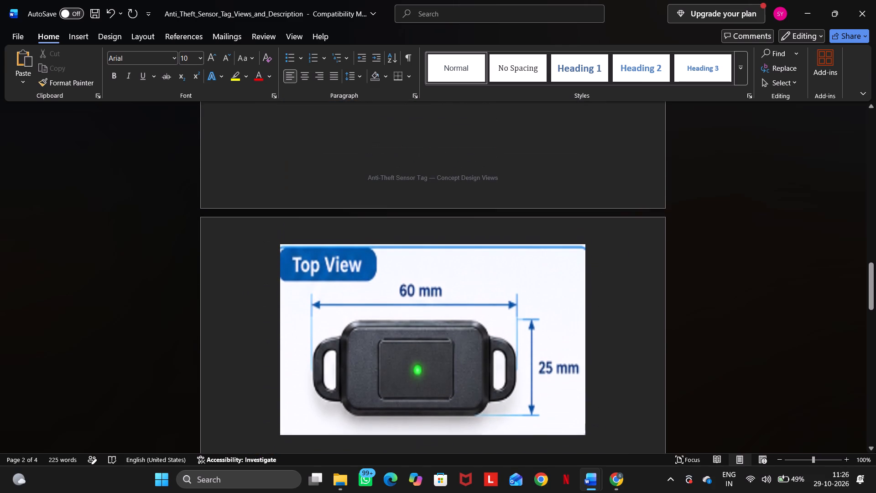
{"action": "scroll", "coordinate": [451, 173], "scroll_direction": "up", "scroll_amount": 7}
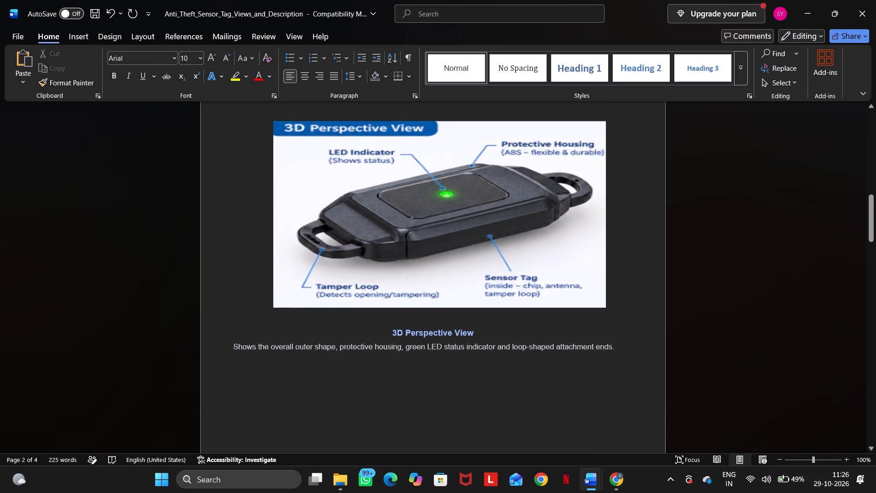
{"action": "scroll", "coordinate": [451, 173], "scroll_direction": "up", "scroll_amount": 5}
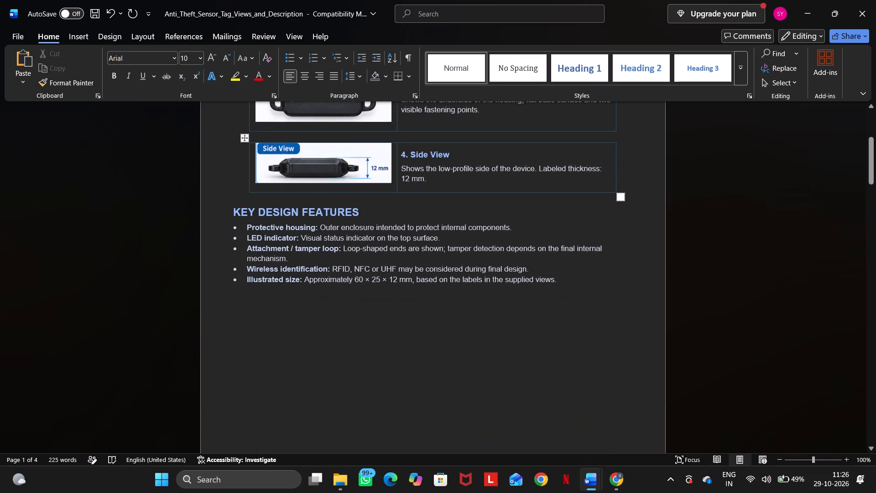
{"action": "scroll", "coordinate": [451, 173], "scroll_direction": "up", "scroll_amount": 3}
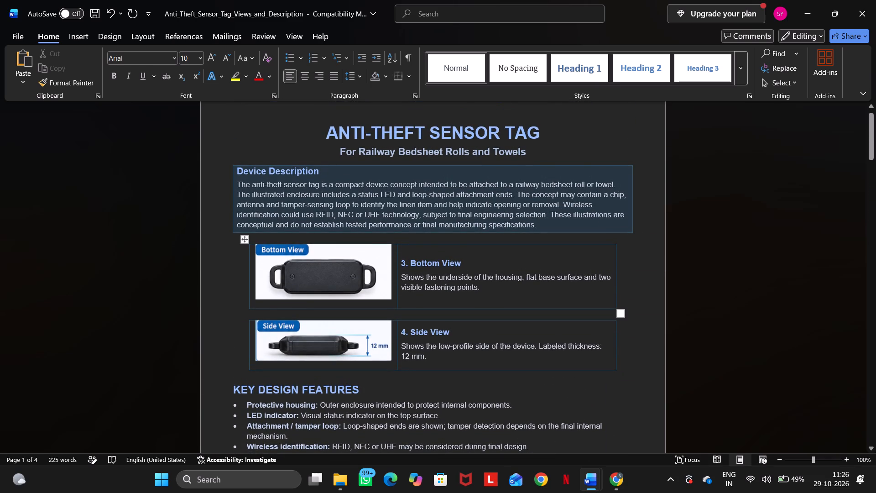
{"action": "left_click_drag", "start_coordinate": [408, 264], "coordinate": [451, 264]}
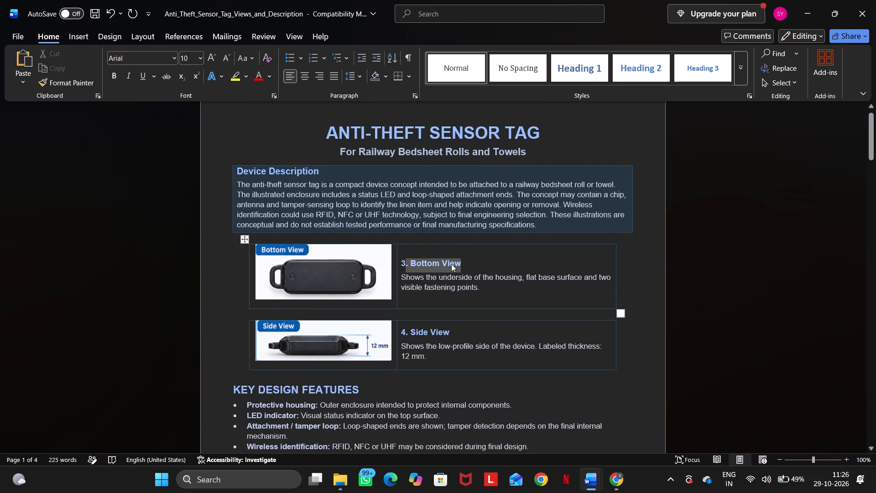
{"action": "left_click", "coordinate": [451, 264]}
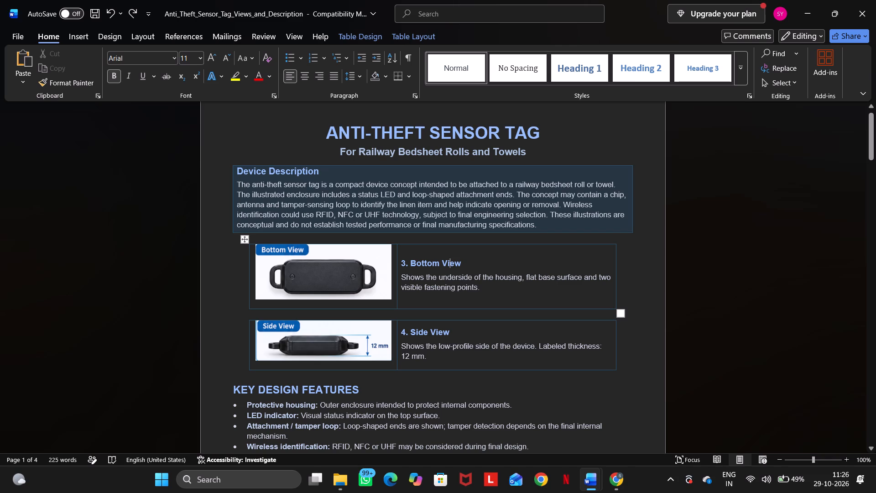
{"action": "left_click_drag", "start_coordinate": [411, 263], "coordinate": [498, 287]}
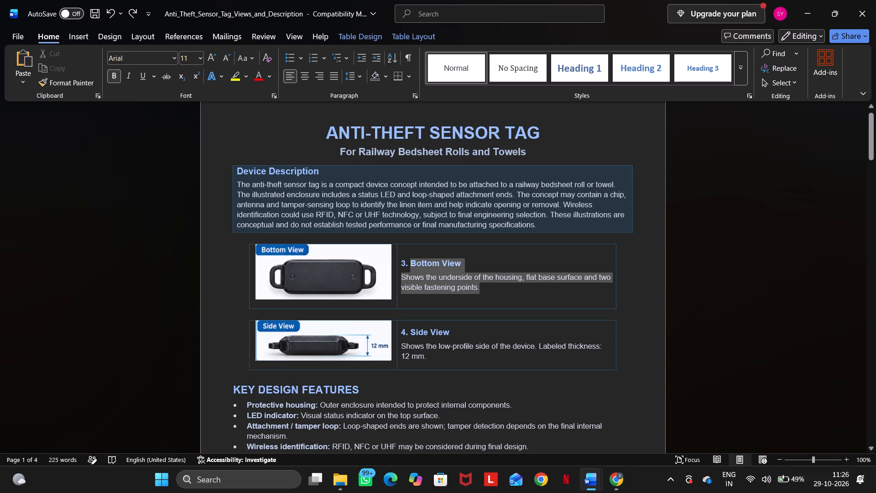
{"action": "left_click_drag", "start_coordinate": [498, 287], "coordinate": [498, 287]}
{"action": "key", "text": "ctrl+c"}
{"action": "scroll", "coordinate": [498, 287], "scroll_direction": "down", "scroll_amount": 7}
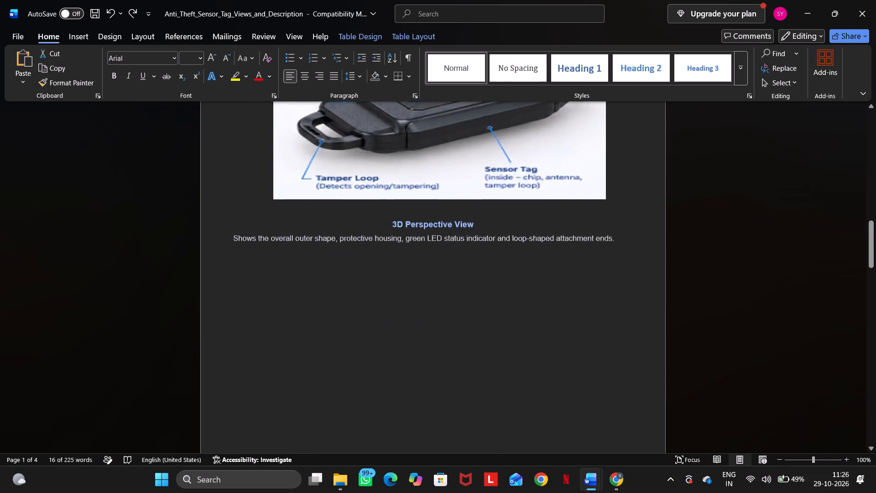
{"action": "scroll", "coordinate": [498, 287], "scroll_direction": "down", "scroll_amount": 7}
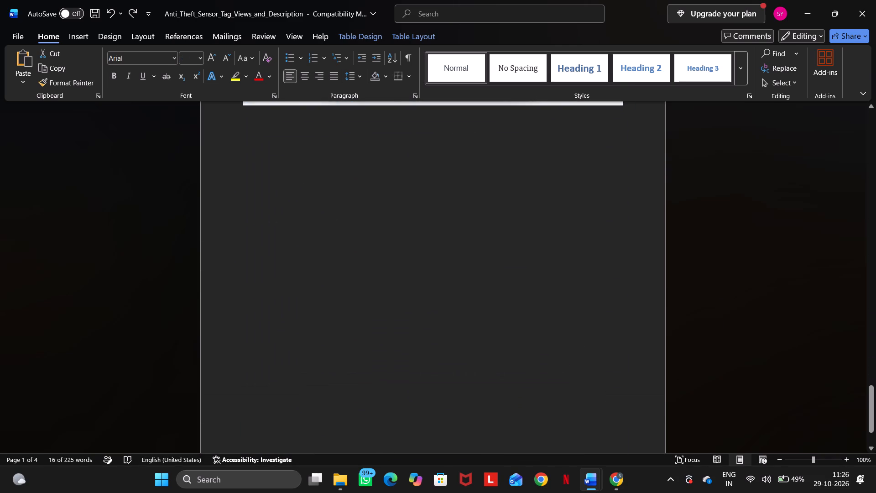
{"action": "left_click", "coordinate": [302, 127]}
{"action": "double_click", "coordinate": [268, 353]}
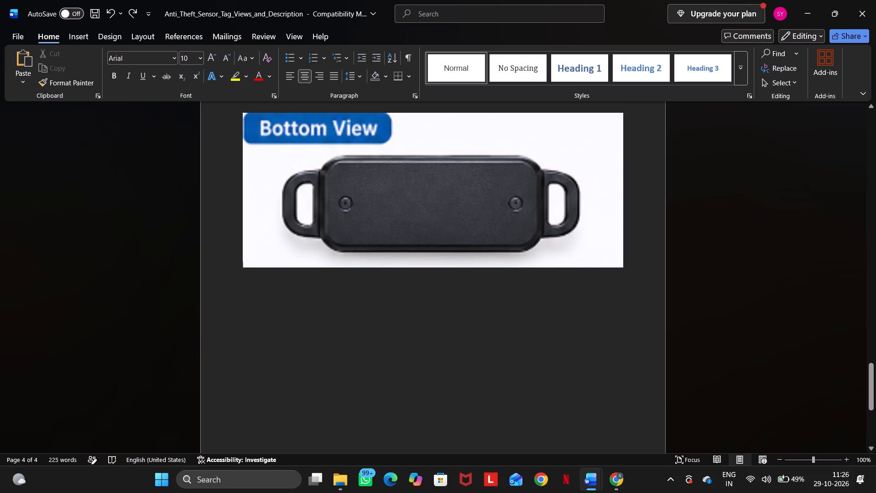
{"action": "double_click", "coordinate": [255, 313]}
{"action": "double_click", "coordinate": [254, 299]}
{"action": "key", "text": "ctrl+v"}
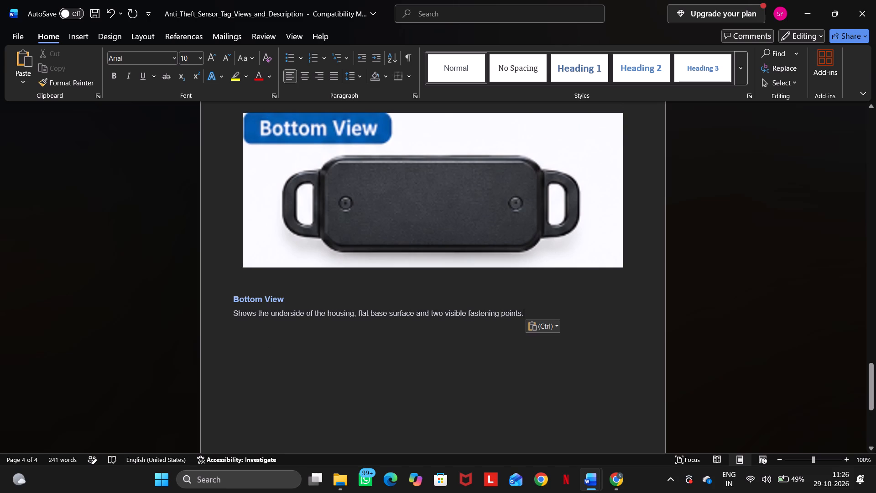
Center the pasted "Bottom View" heading and its description line under the enlarged picture.
{"action": "left_click_drag", "start_coordinate": [230, 296], "coordinate": [290, 300]}
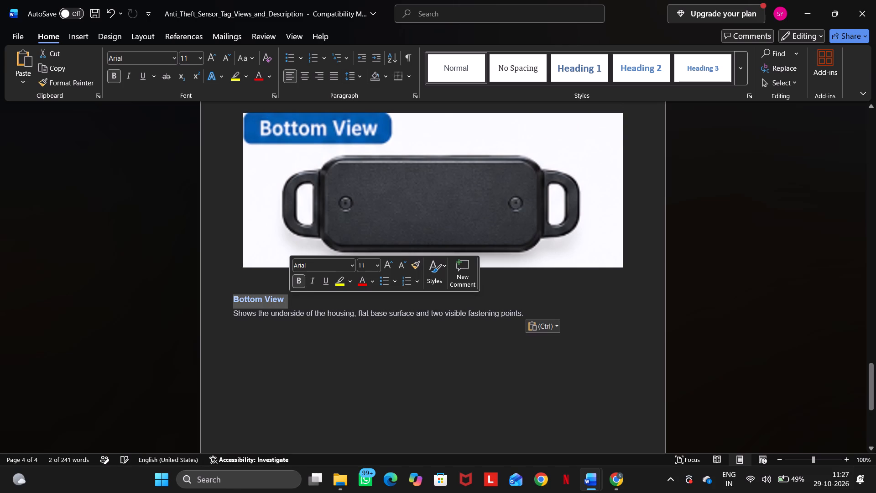
{"action": "left_click", "coordinate": [307, 83]}
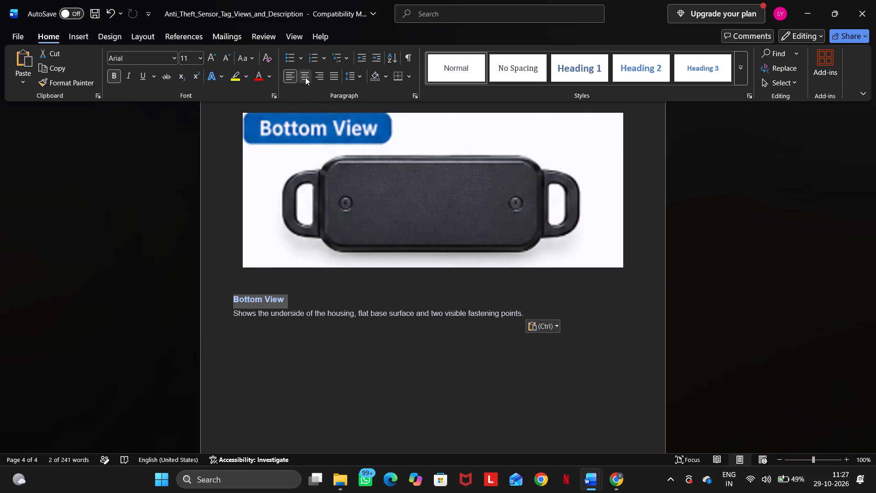
{"action": "left_click", "coordinate": [305, 77]}
{"action": "left_click_drag", "start_coordinate": [233, 315], "coordinate": [271, 310]}
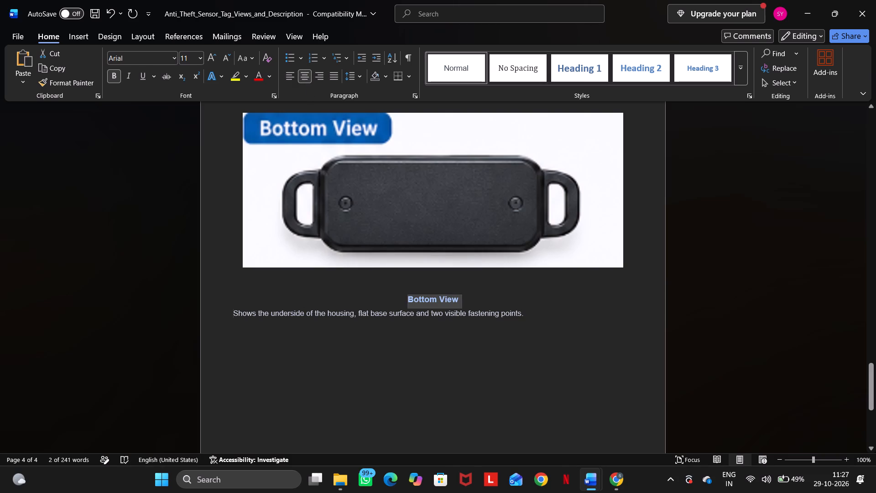
{"action": "left_click_drag", "start_coordinate": [271, 310], "coordinate": [567, 314]}
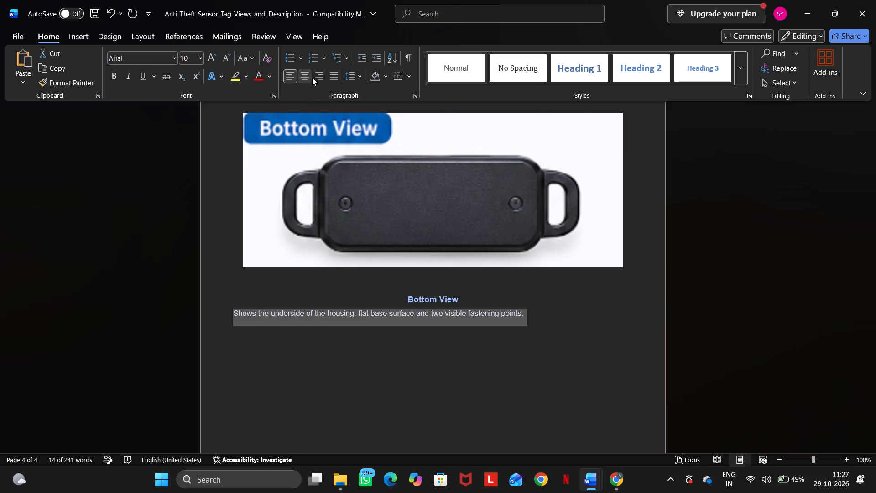
{"action": "left_click", "coordinate": [303, 76]}
{"action": "left_click", "coordinate": [760, 376]}
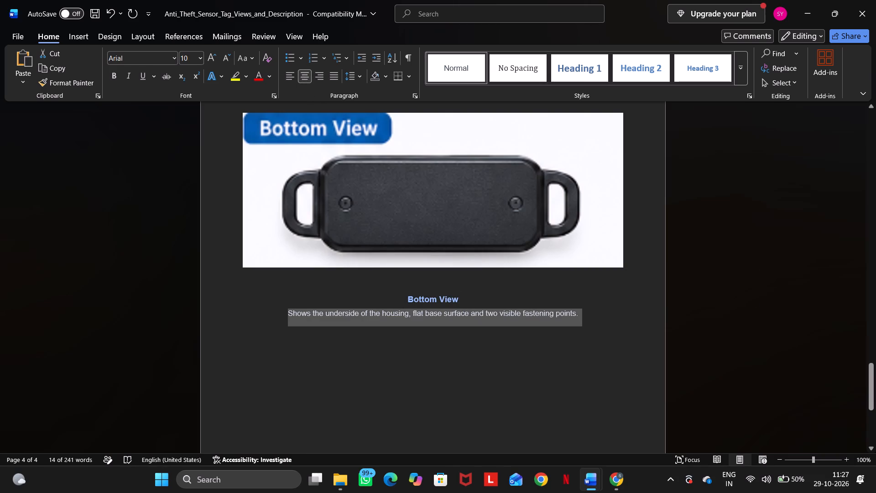
Add blank lines below the Bottom View description until a new fifth page begins.
{"action": "scroll", "coordinate": [557, 403], "scroll_direction": "down", "scroll_amount": 3}
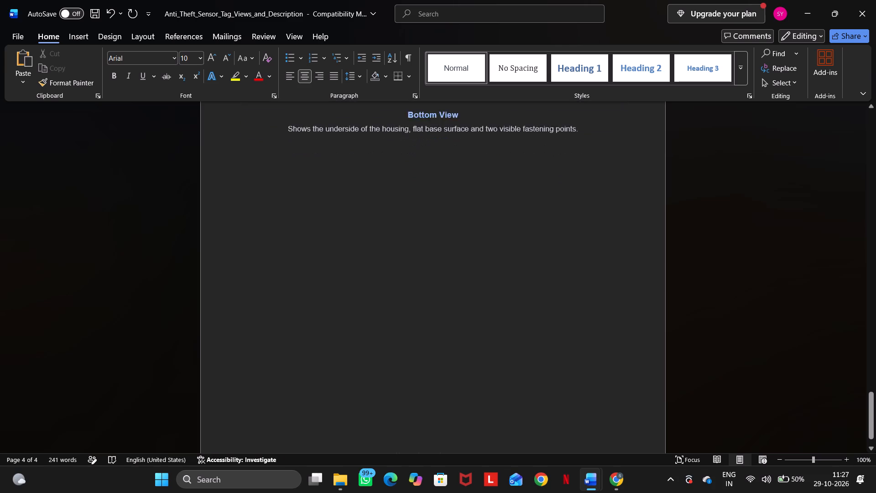
{"action": "scroll", "coordinate": [557, 403], "scroll_direction": "down", "scroll_amount": 1}
{"action": "left_click", "coordinate": [367, 301]}
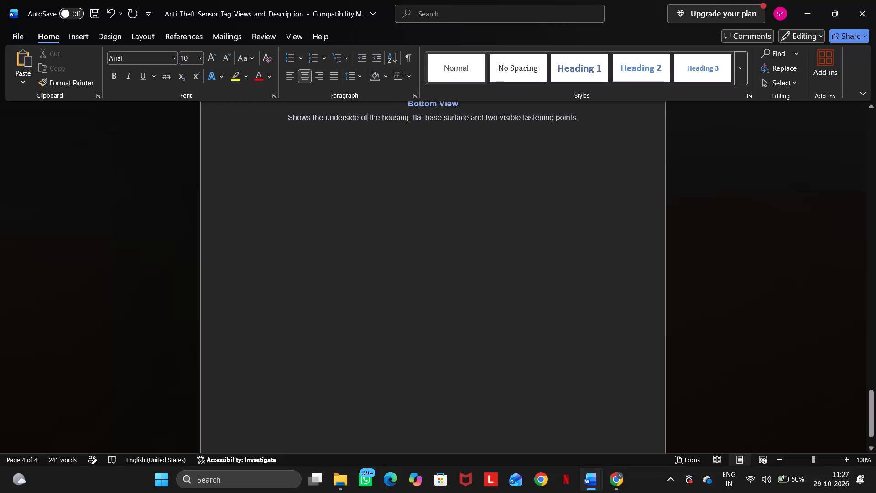
{"action": "double_click", "coordinate": [250, 213]}
{"action": "key", "text": "Return"}
{"action": "key", "text": "Return"}
{"action": "key", "text": "Return"}
{"action": "key", "text": "Return"}
{"action": "key", "text": "Return"}
{"action": "key", "text": "Return"}
{"action": "key", "text": "Return"}
{"action": "key", "text": "Return"}
{"action": "key", "text": "Return"}
{"action": "key", "text": "Return"}
{"action": "key", "text": "Return"}
{"action": "key", "text": "Return"}
{"action": "key", "text": "Return"}
{"action": "key", "text": "Return"}
{"action": "key", "text": "Return"}
{"action": "key", "text": "Return"}
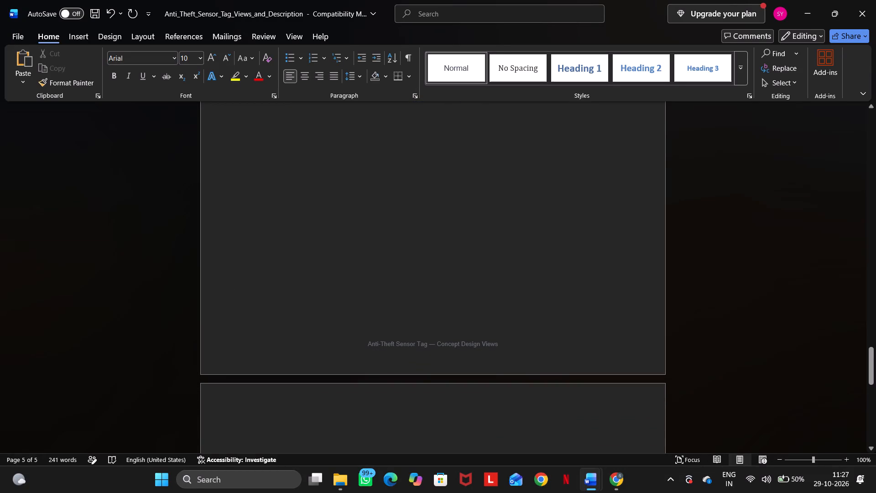
Delete the Bottom View table from page one, including its small picture, heading and description.
{"action": "scroll", "coordinate": [295, 201], "scroll_direction": "up", "scroll_amount": 12}
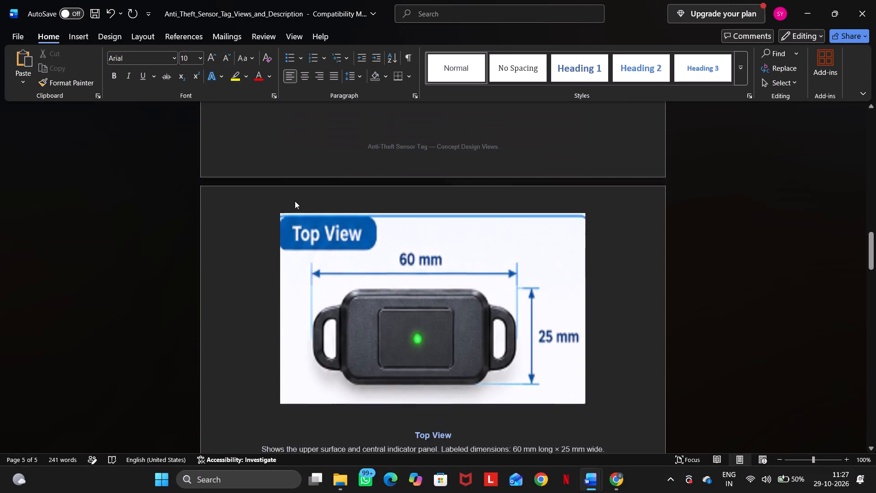
{"action": "scroll", "coordinate": [295, 201], "scroll_direction": "up", "scroll_amount": 9}
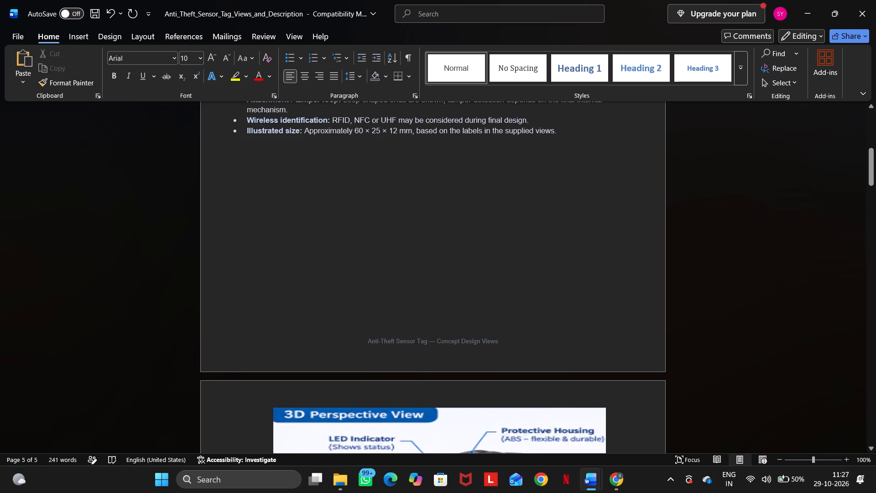
{"action": "scroll", "coordinate": [295, 201], "scroll_direction": "up", "scroll_amount": 5}
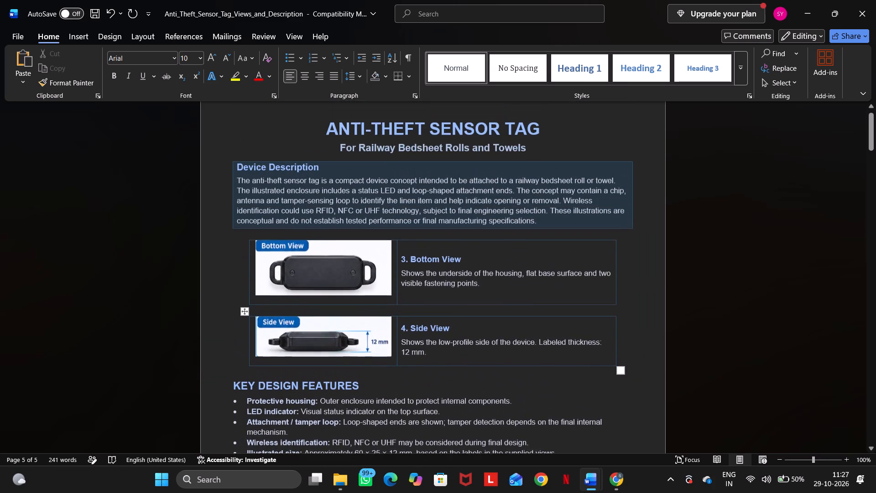
{"action": "left_click", "coordinate": [308, 252]}
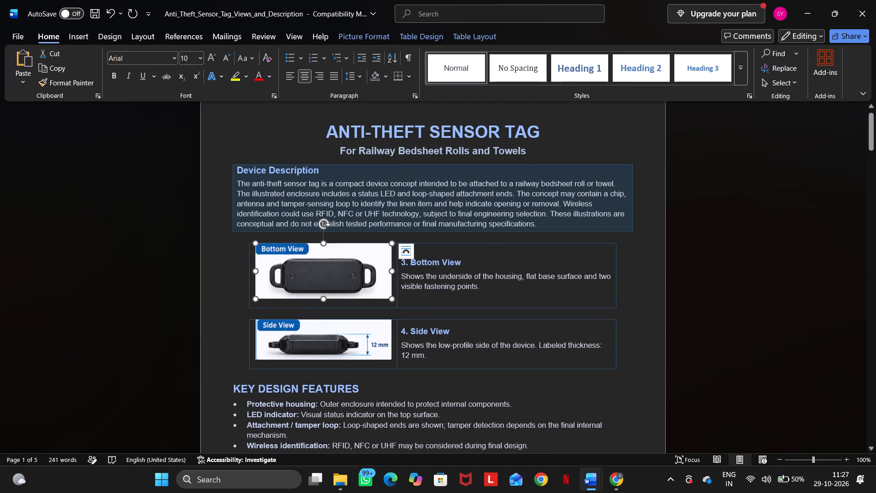
{"action": "key", "text": "Delete"}
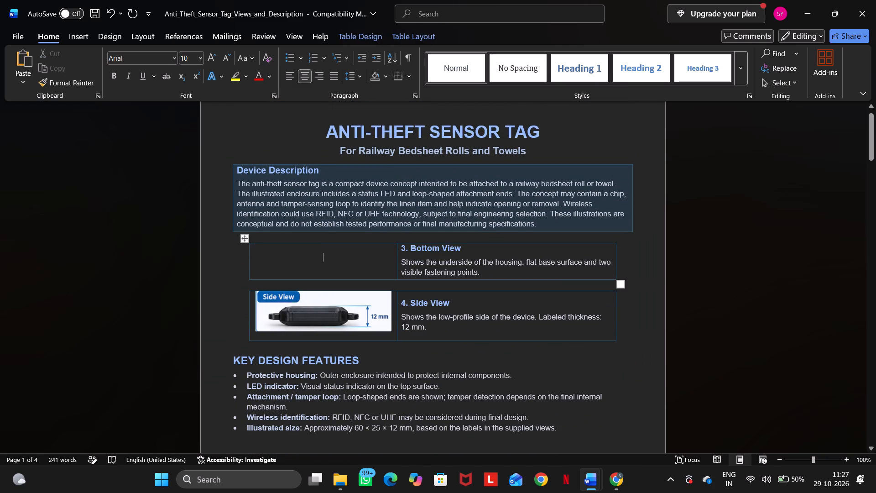
{"action": "left_click", "coordinate": [245, 241]}
{"action": "key", "text": "Delete"}
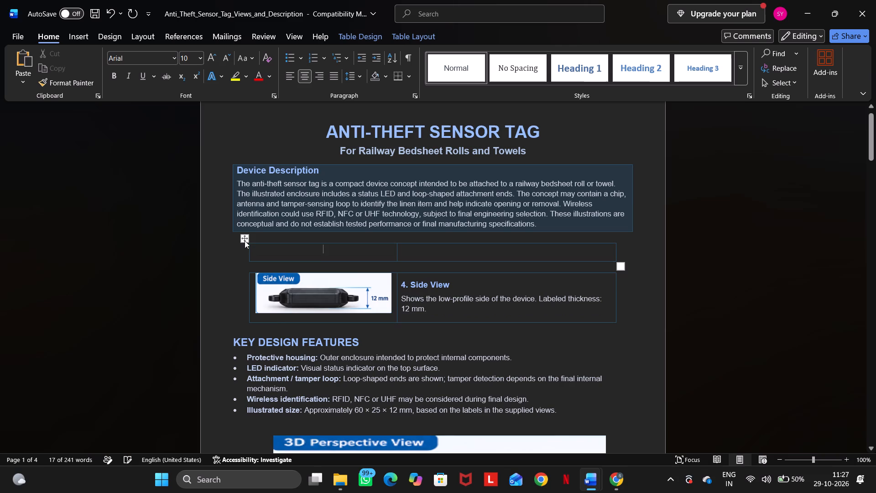
{"action": "left_click_drag", "start_coordinate": [250, 240], "coordinate": [546, 241]}
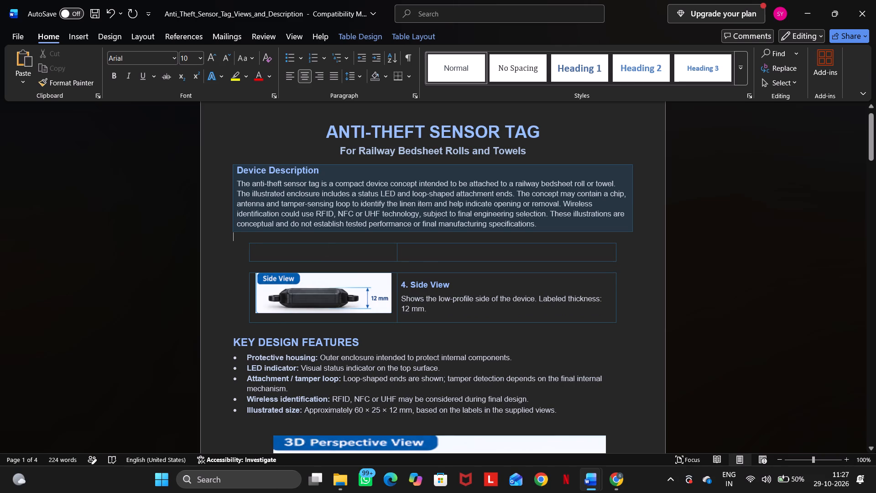
{"action": "left_click_drag", "start_coordinate": [546, 241], "coordinate": [607, 256]}
{"action": "key", "text": "BackSpace"}
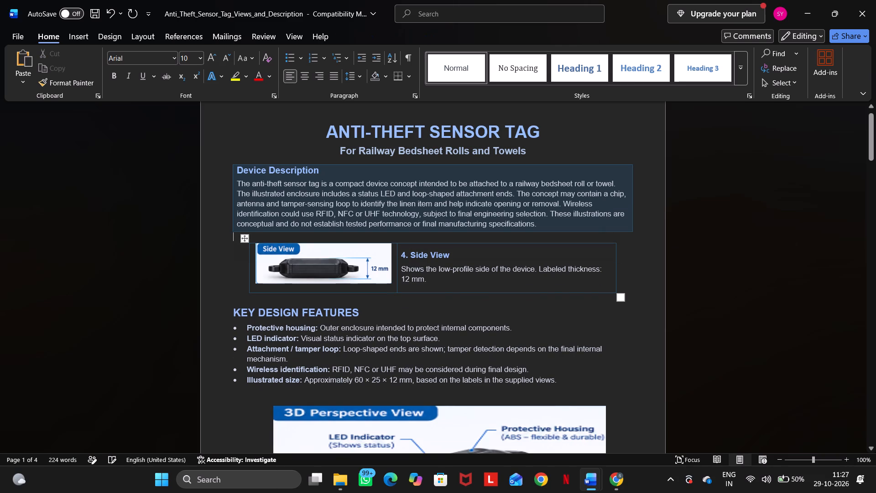
Copy the Side View picture from the page-one table to the start of the blank last page.
{"action": "left_click", "coordinate": [350, 263]}
{"action": "key", "text": "ctrl+c"}
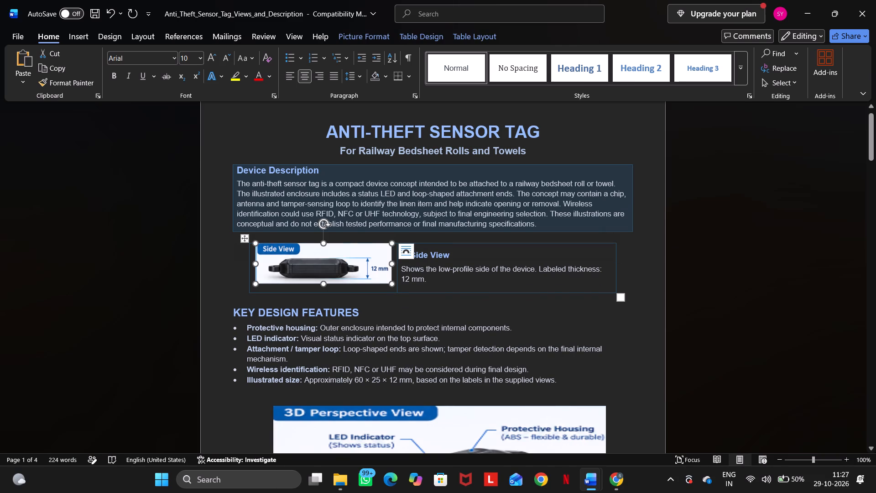
{"action": "scroll", "coordinate": [350, 263], "scroll_direction": "down", "scroll_amount": 14}
{"action": "scroll", "coordinate": [350, 263], "scroll_direction": "up", "scroll_amount": 1}
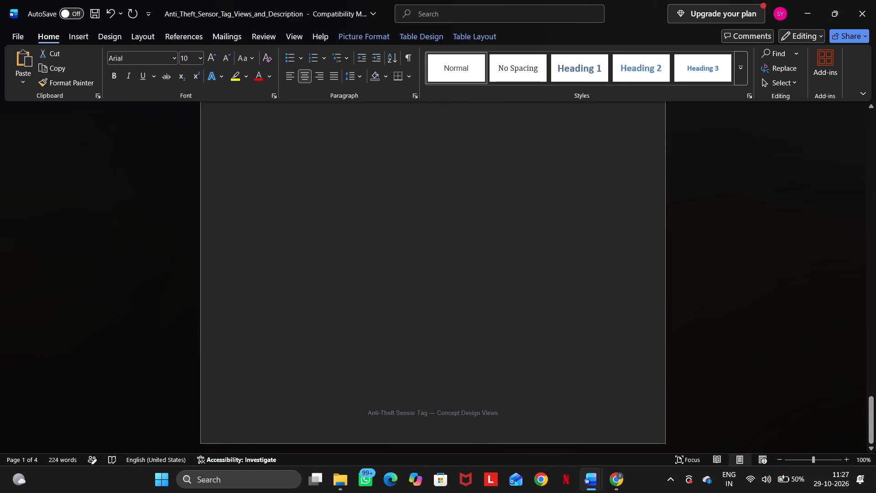
{"action": "scroll", "coordinate": [350, 263], "scroll_direction": "up", "scroll_amount": 4}
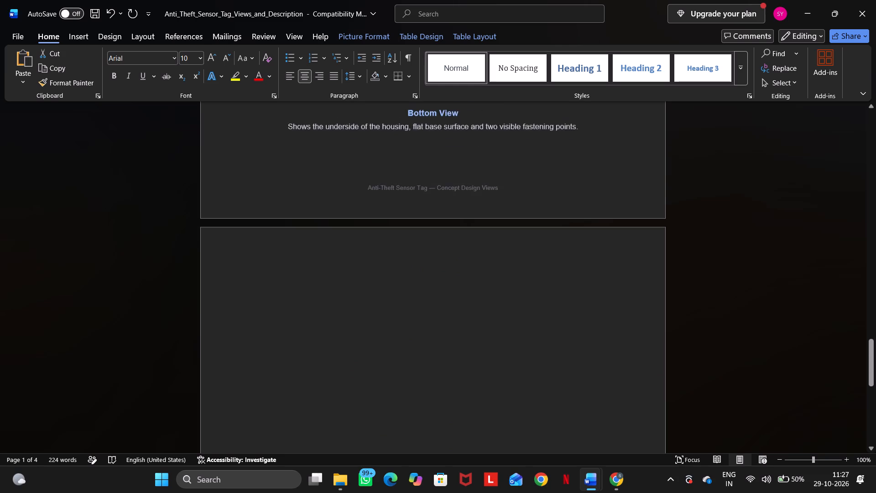
{"action": "left_click", "coordinate": [350, 263]}
{"action": "double_click", "coordinate": [343, 298]}
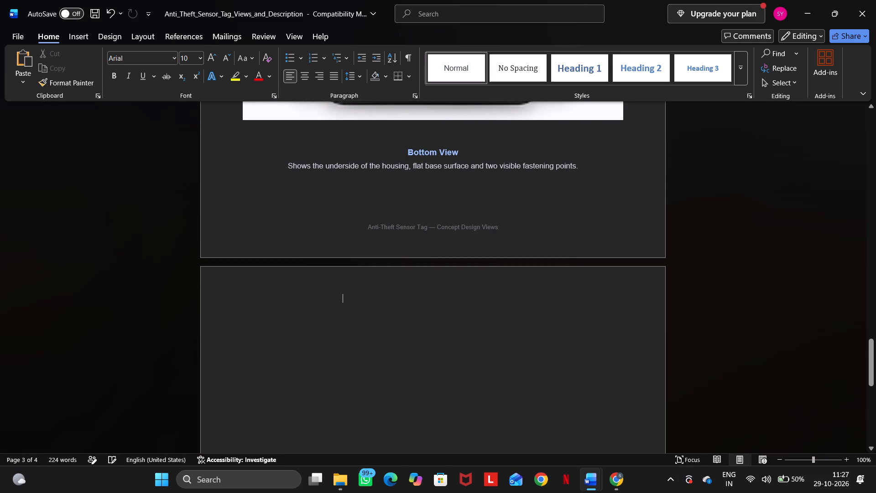
{"action": "key", "text": "ctrl+v"}
{"action": "left_click", "coordinate": [366, 306]}
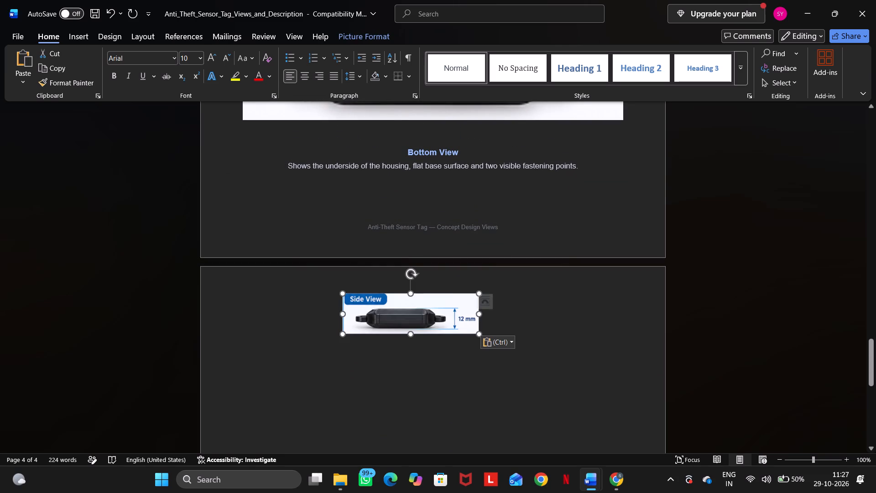
Enlarge the pasted Side View picture to nearly the text width, center it, and stretch it slightly taller.
{"action": "left_click_drag", "start_coordinate": [477, 333], "coordinate": [535, 442]}
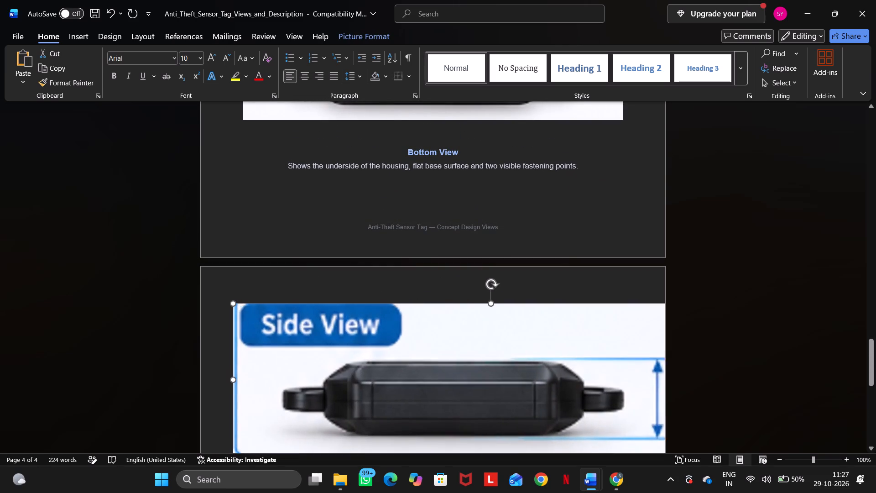
{"action": "left_click_drag", "start_coordinate": [535, 442], "coordinate": [430, 393]}
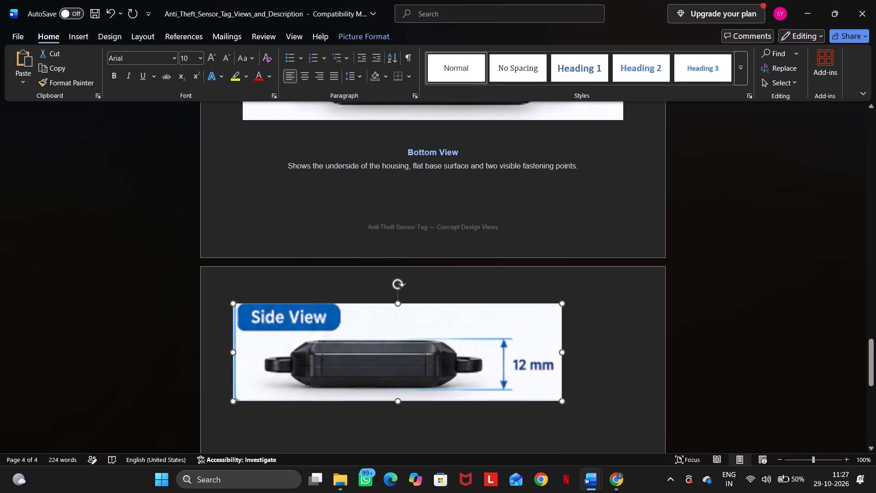
{"action": "left_click_drag", "start_coordinate": [430, 393], "coordinate": [435, 398]}
{"action": "left_click", "coordinate": [304, 77]}
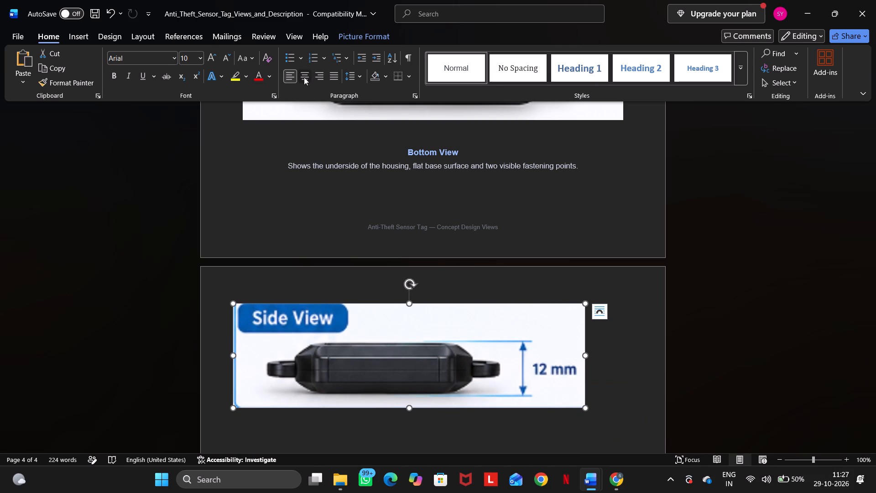
{"action": "left_click_drag", "start_coordinate": [430, 398], "coordinate": [438, 429]}
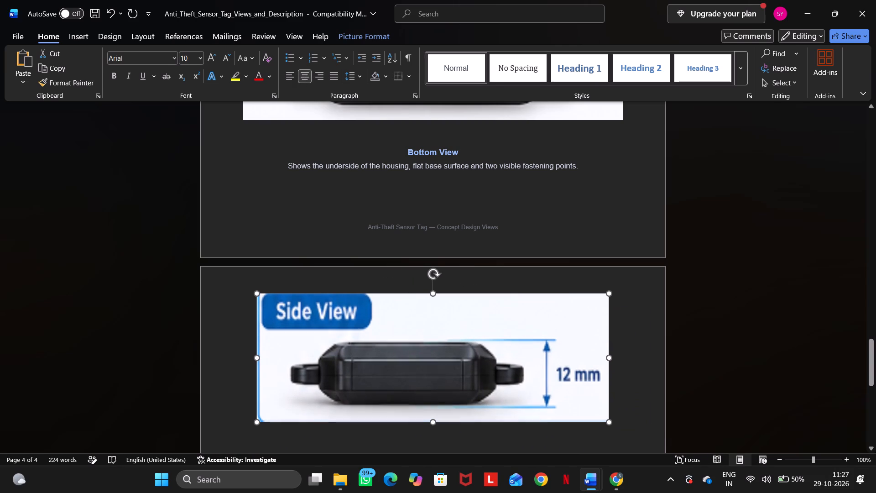
{"action": "left_click_drag", "start_coordinate": [438, 429], "coordinate": [438, 444]}
{"action": "left_click", "coordinate": [709, 404]}
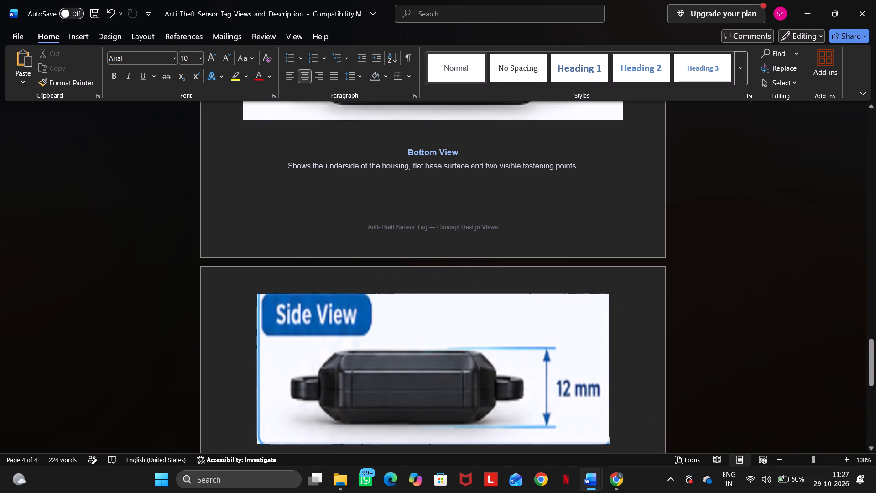
Remove the surplus blank lines above the Bottom View picture so it sits near the top of its page.
{"action": "scroll", "coordinate": [680, 360], "scroll_direction": "up", "scroll_amount": 5}
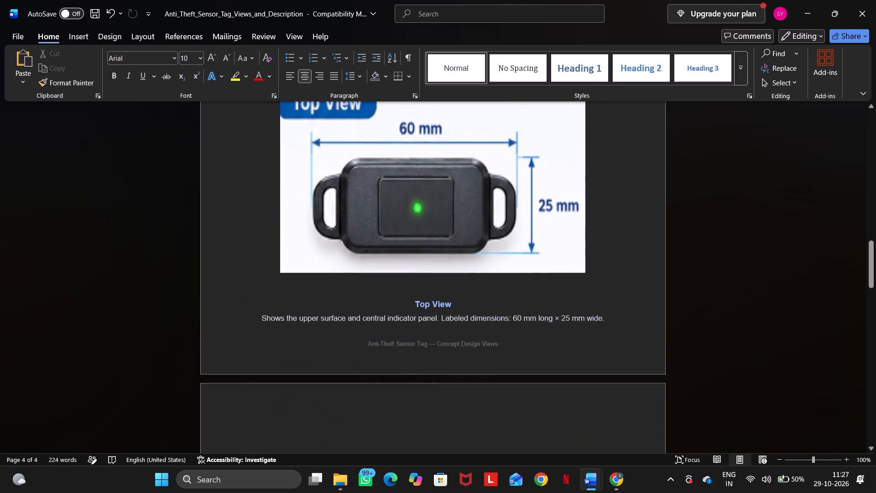
{"action": "scroll", "coordinate": [680, 360], "scroll_direction": "up", "scroll_amount": 1}
{"action": "left_click", "coordinate": [496, 375]}
{"action": "scroll", "coordinate": [496, 375], "scroll_direction": "down", "scroll_amount": 2}
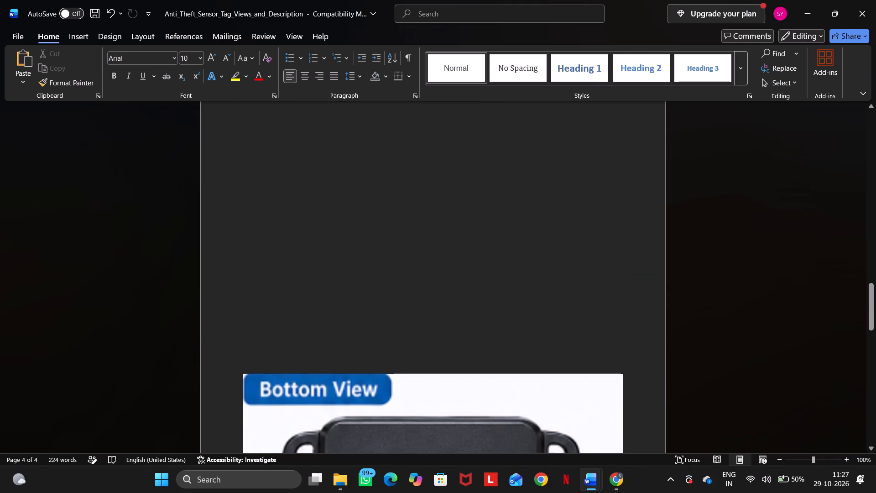
{"action": "double_click", "coordinate": [324, 319]}
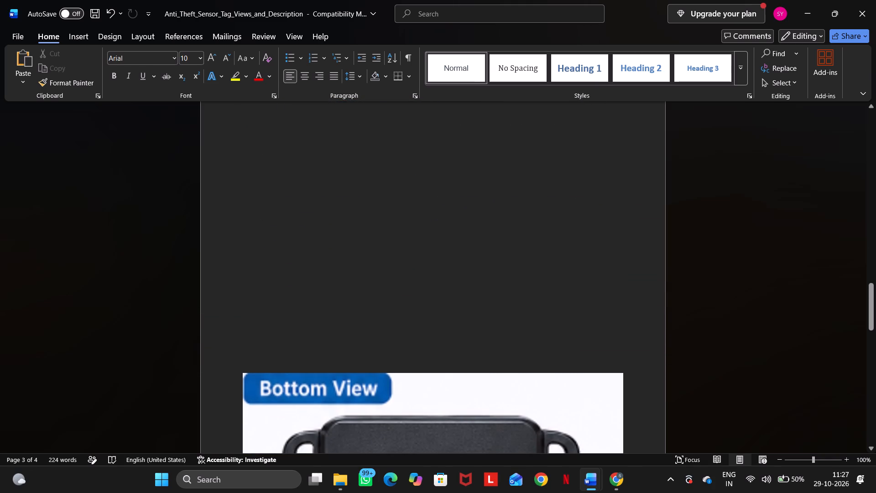
{"action": "left_click", "coordinate": [252, 349]}
{"action": "key", "text": "BackSpace"}
{"action": "key", "text": "BackSpace"}
{"action": "key", "text": "BackSpace"}
{"action": "key", "text": "BackSpace"}
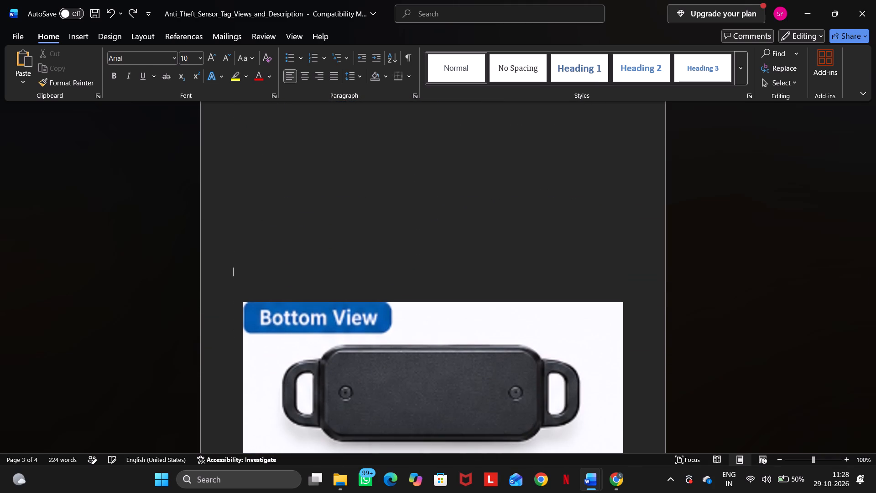
{"action": "key", "text": "BackSpace"}
{"action": "key", "text": "BackSpace"}
{"action": "key", "text": "BackSpace"}
{"action": "key", "text": "BackSpace"}
{"action": "key", "text": "BackSpace"}
{"action": "key", "text": "BackSpace"}
{"action": "key", "text": "BackSpace"}
{"action": "key", "text": "BackSpace"}
{"action": "key", "text": "BackSpace"}
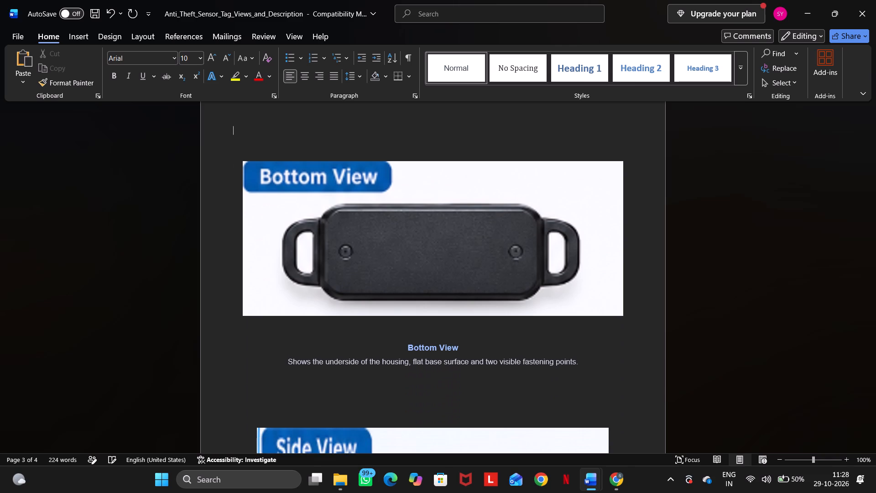
{"action": "key", "text": "BackSpace"}
{"action": "key", "text": "BackSpace"}
Add blank lines below the Bottom View description until the Side View picture moves to its own page.
{"action": "scroll", "coordinate": [252, 349], "scroll_direction": "down", "scroll_amount": 1}
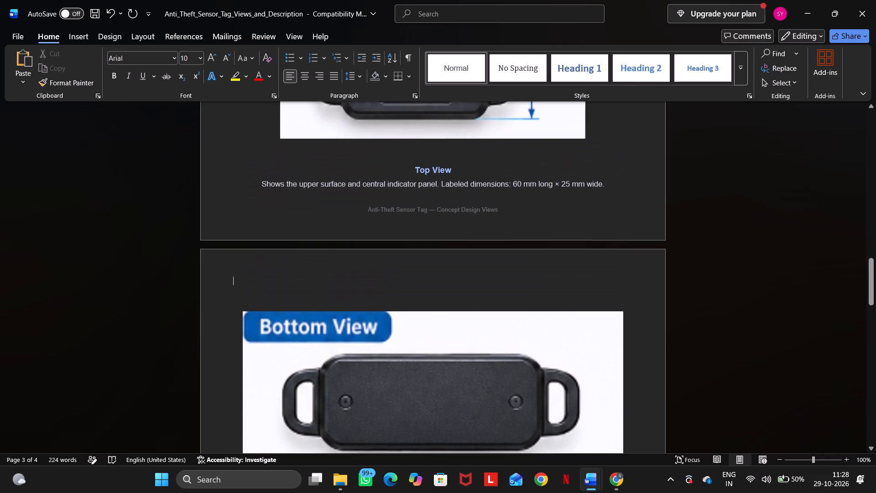
{"action": "scroll", "coordinate": [252, 349], "scroll_direction": "down", "scroll_amount": 1}
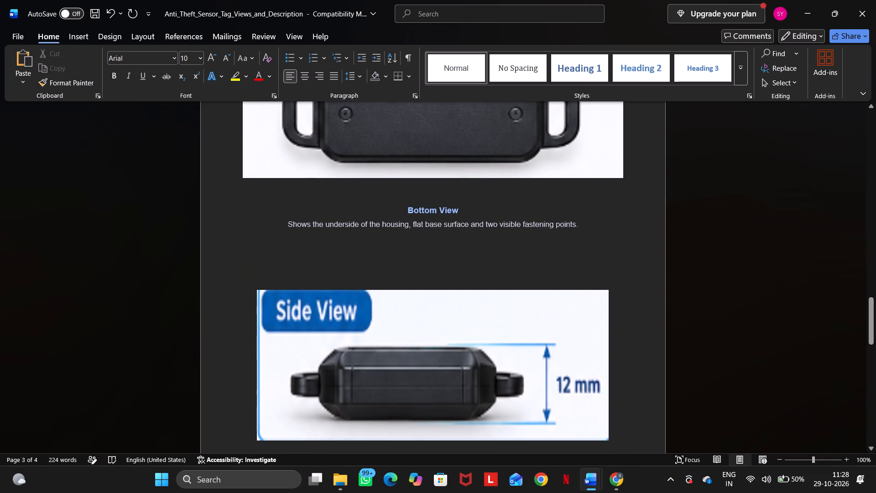
{"action": "left_click", "coordinate": [301, 269]}
{"action": "key", "text": "Return"}
{"action": "key", "text": "Return"}
{"action": "key", "text": "Return"}
{"action": "key", "text": "Return"}
{"action": "key", "text": "Return"}
{"action": "key", "text": "Return"}
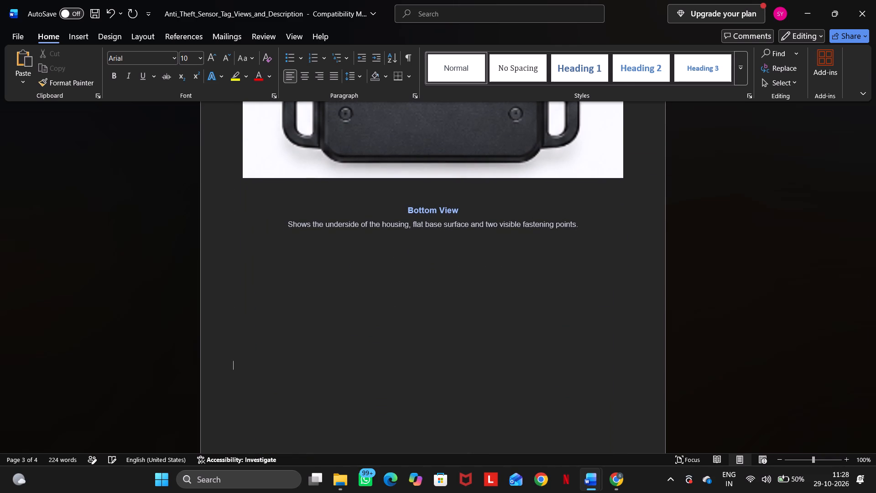
{"action": "scroll", "coordinate": [301, 269], "scroll_direction": "down", "scroll_amount": 4}
{"action": "scroll", "coordinate": [301, 269], "scroll_direction": "up", "scroll_amount": 1, "text": "ctrl"}
{"action": "scroll", "coordinate": [301, 269], "scroll_direction": "down", "scroll_amount": 1, "text": "ctrl"}
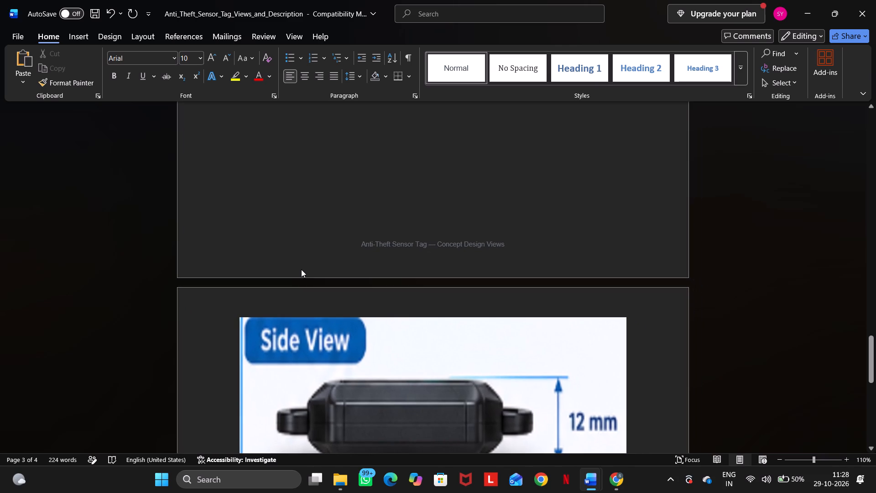
{"action": "scroll", "coordinate": [678, 324], "scroll_direction": "down", "scroll_amount": 5}
Copy the "Side View" heading without its number, plus its description, from the page-one table to below the enlarged Side View picture.
{"action": "scroll", "coordinate": [678, 324], "scroll_direction": "up", "scroll_amount": 7}
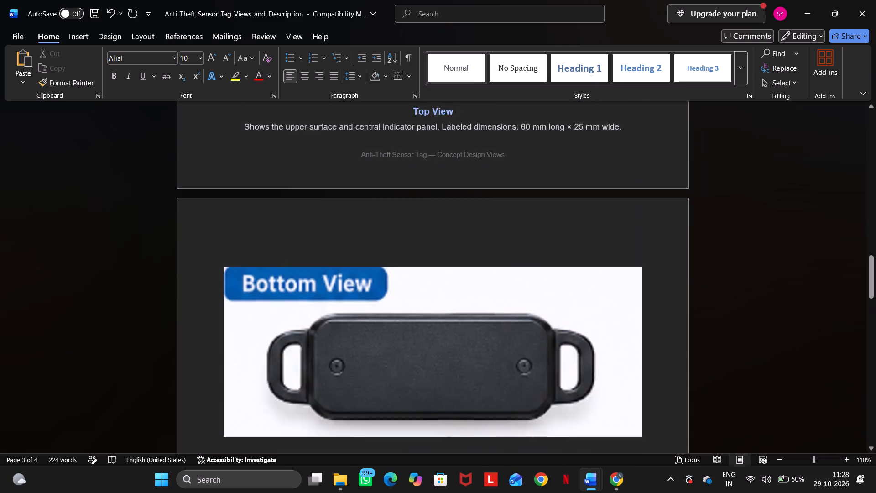
{"action": "scroll", "coordinate": [678, 324], "scroll_direction": "up", "scroll_amount": 7}
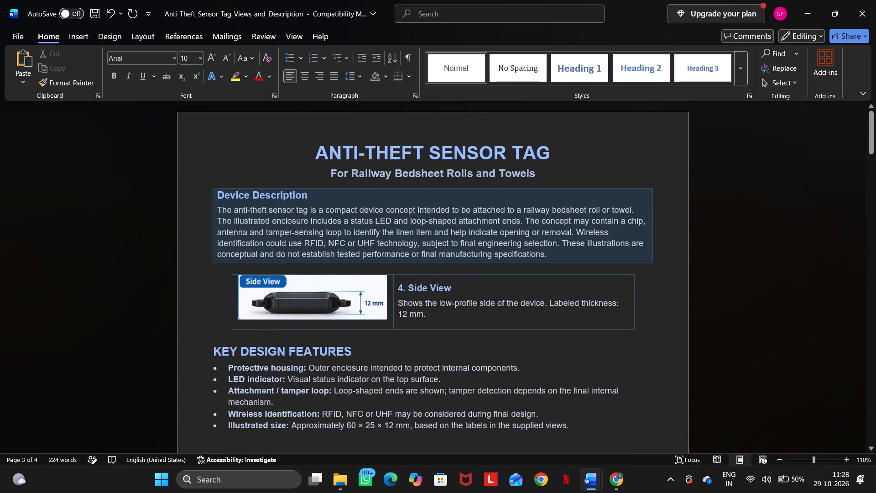
{"action": "left_click_drag", "start_coordinate": [409, 286], "coordinate": [489, 323]}
{"action": "key", "text": "ctrl+c"}
{"action": "scroll", "coordinate": [489, 323], "scroll_direction": "down", "scroll_amount": 10}
{"action": "scroll", "coordinate": [489, 323], "scroll_direction": "up", "scroll_amount": 4}
{"action": "scroll", "coordinate": [489, 323], "scroll_direction": "down", "scroll_amount": 7}
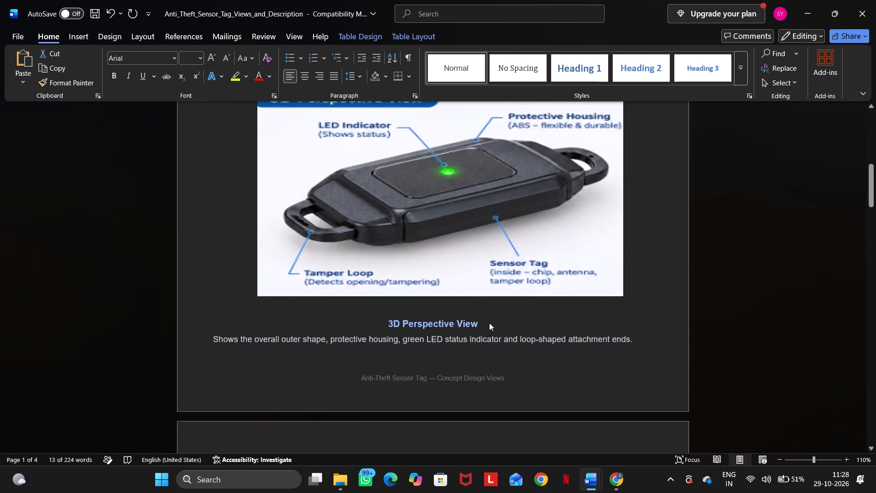
{"action": "scroll", "coordinate": [489, 323], "scroll_direction": "down", "scroll_amount": 14}
{"action": "scroll", "coordinate": [489, 323], "scroll_direction": "up", "scroll_amount": 1}
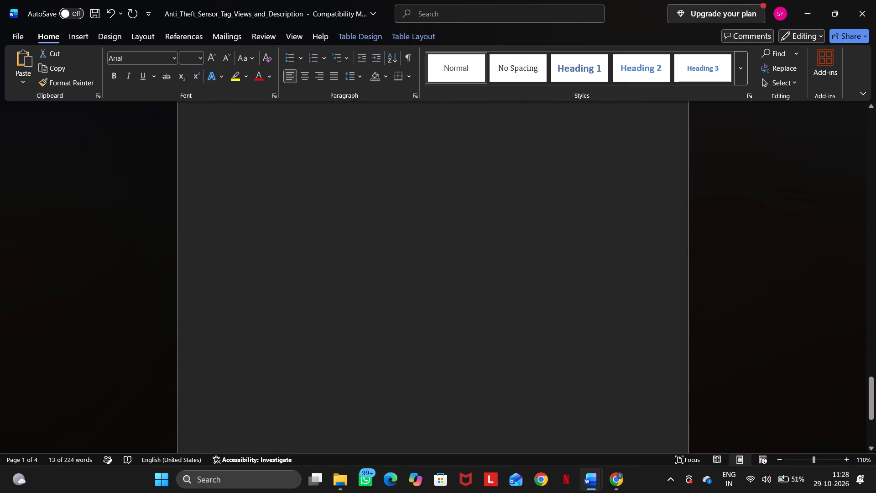
{"action": "scroll", "coordinate": [489, 323], "scroll_direction": "up", "scroll_amount": 1}
{"action": "double_click", "coordinate": [426, 359]}
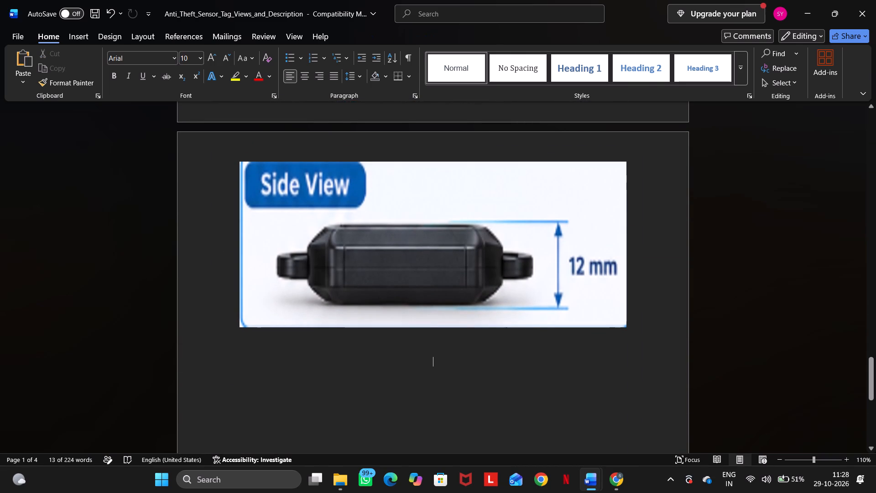
{"action": "left_click", "coordinate": [426, 359]}
{"action": "key", "text": "ctrl+v"}
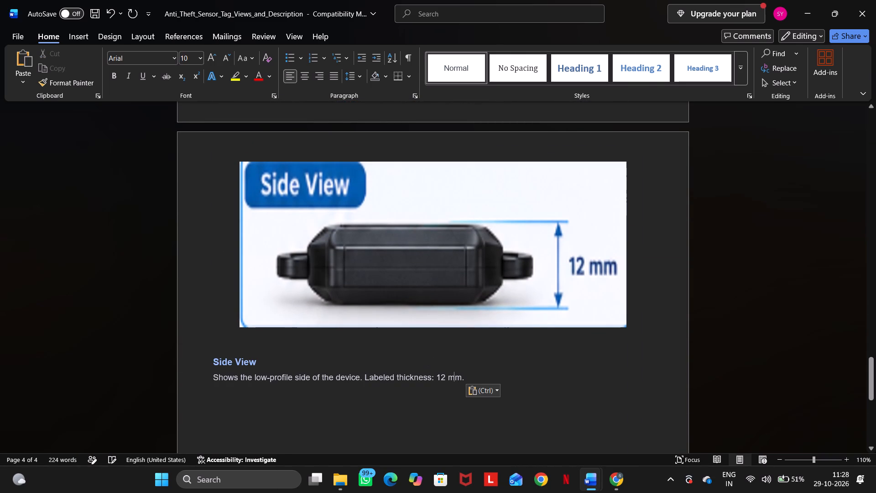
Center the pasted "Side View" heading and its description line under the enlarged picture.
{"action": "left_click_drag", "start_coordinate": [210, 358], "coordinate": [292, 359]}
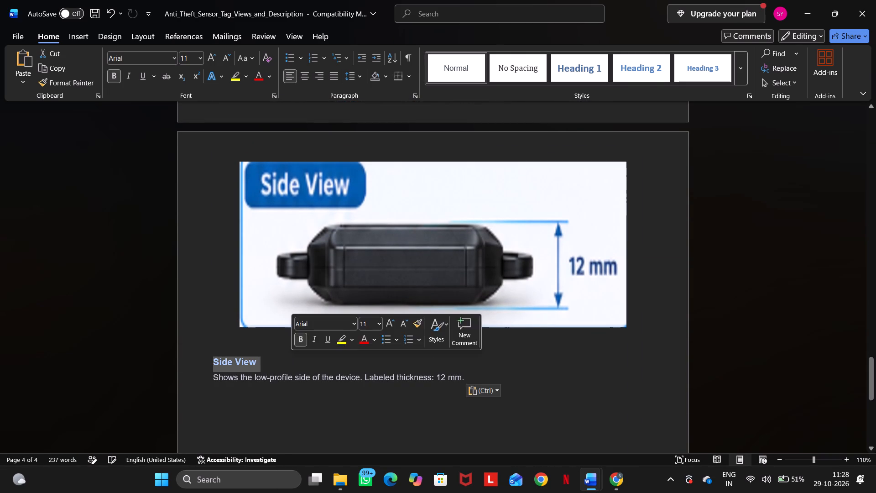
{"action": "left_click", "coordinate": [308, 76]}
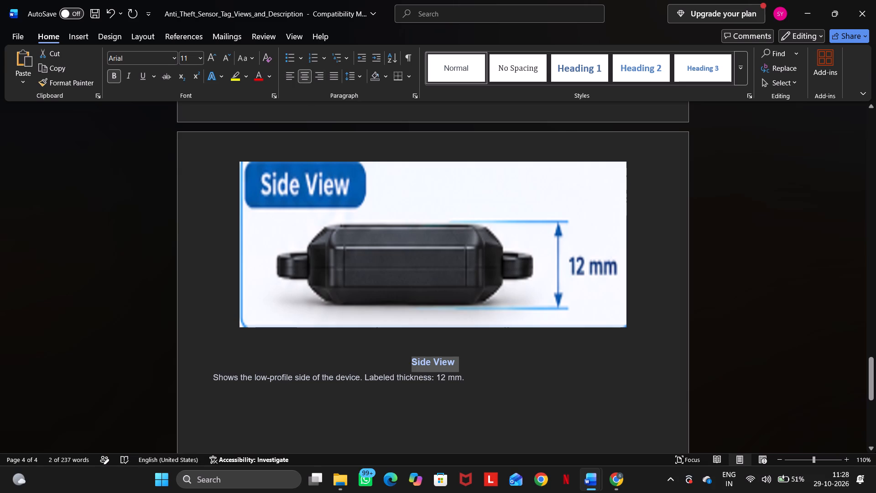
{"action": "left_click_drag", "start_coordinate": [212, 374], "coordinate": [510, 398]}
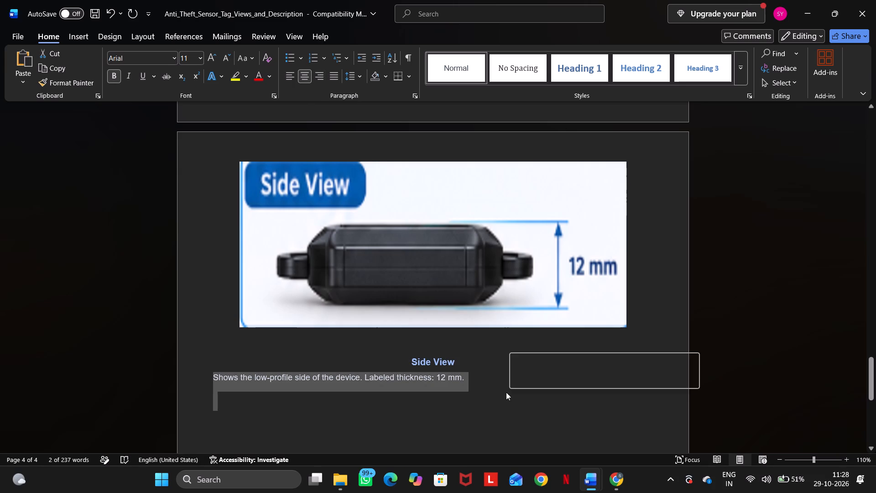
{"action": "left_click", "coordinate": [307, 79]}
{"action": "left_click", "coordinate": [745, 331]}
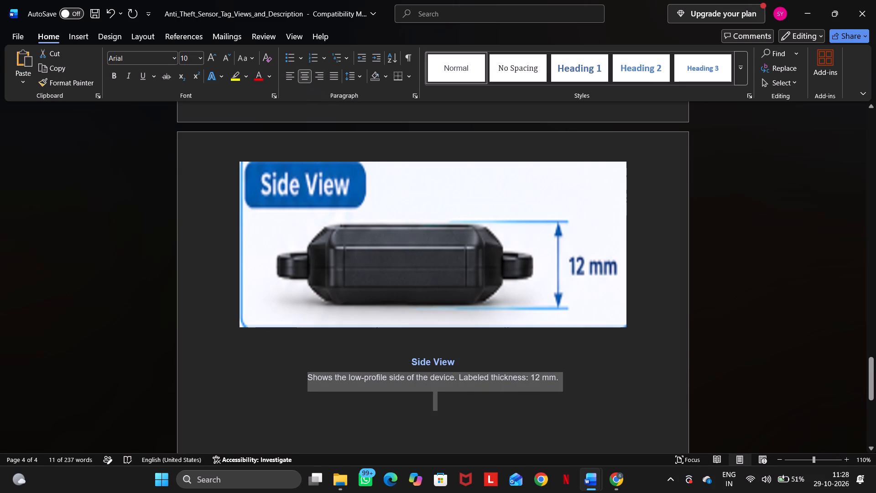
Remove the surplus blank lines above the Top View picture so it sits near the top of page two.
{"action": "scroll", "coordinate": [745, 331], "scroll_direction": "up", "scroll_amount": 8}
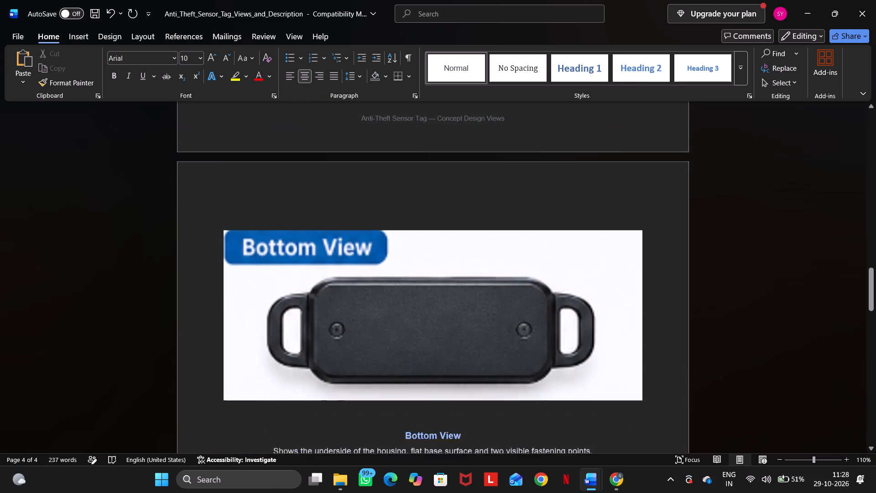
{"action": "scroll", "coordinate": [745, 331], "scroll_direction": "up", "scroll_amount": 4}
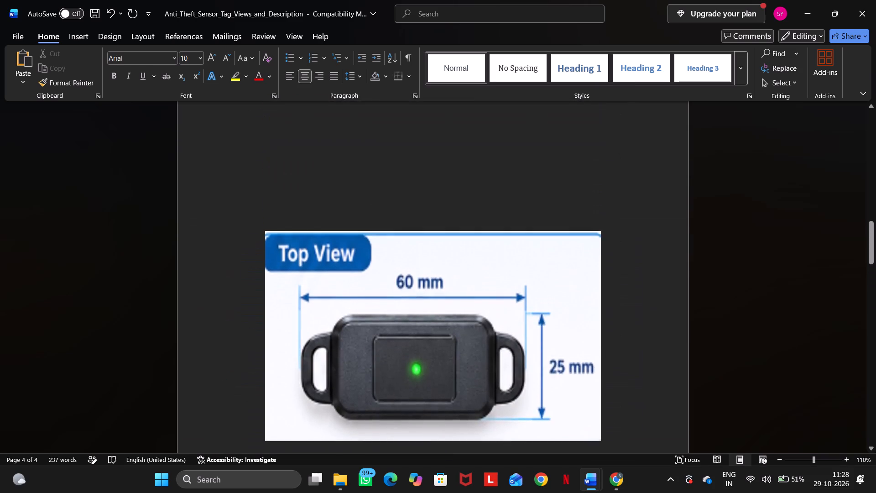
{"action": "scroll", "coordinate": [745, 331], "scroll_direction": "up", "scroll_amount": 2}
{"action": "left_click", "coordinate": [434, 333]}
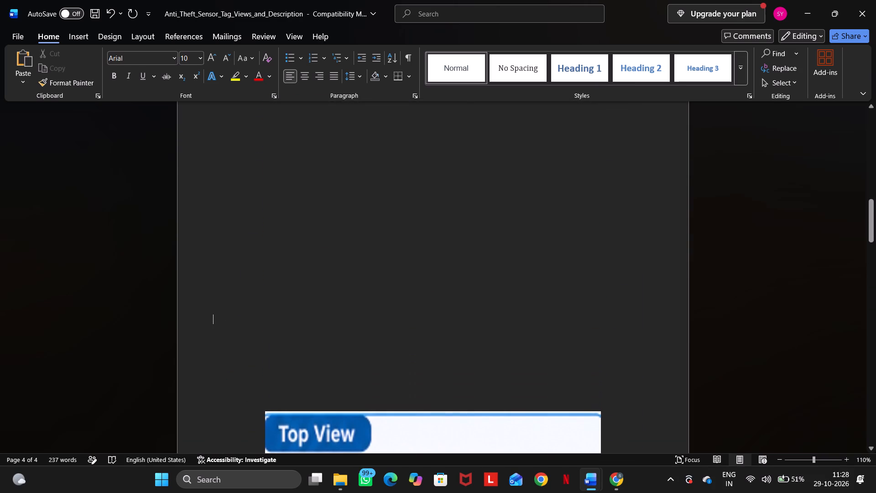
{"action": "key", "text": "BackSpace"}
{"action": "key", "text": "BackSpace"}
{"action": "key", "text": "BackSpace"}
{"action": "key", "text": "BackSpace"}
{"action": "key", "text": "BackSpace"}
{"action": "key", "text": "BackSpace"}
{"action": "key", "text": "BackSpace"}
{"action": "key", "text": "BackSpace"}
{"action": "key", "text": "BackSpace"}
{"action": "key", "text": "BackSpace"}
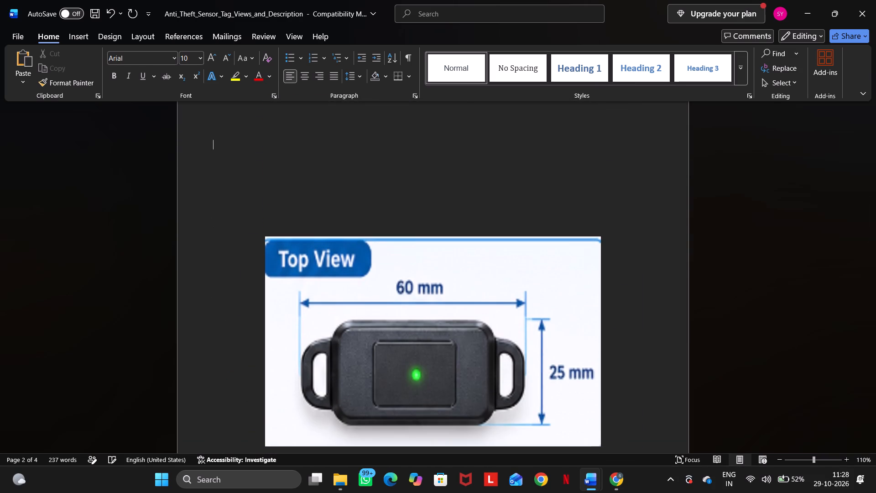
{"action": "key", "text": "BackSpace"}
{"action": "key", "text": "BackSpace"}
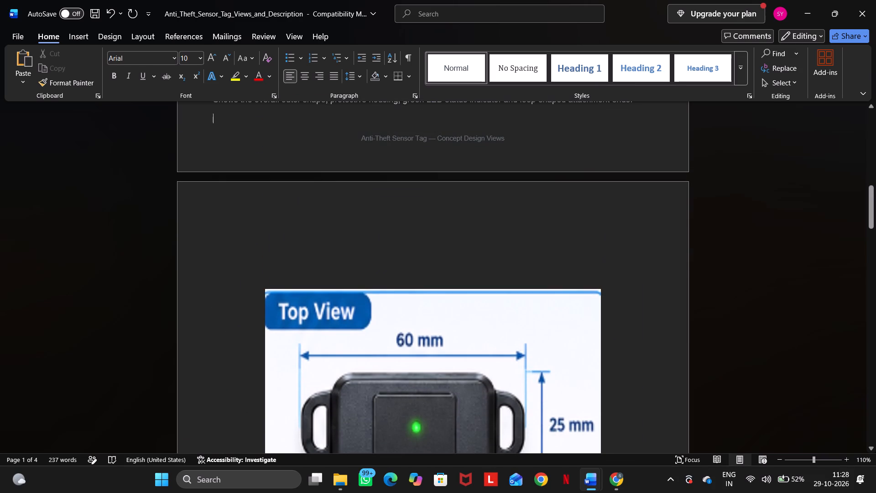
{"action": "left_click", "coordinate": [307, 233]}
{"action": "key", "text": "BackSpace"}
{"action": "key", "text": "BackSpace"}
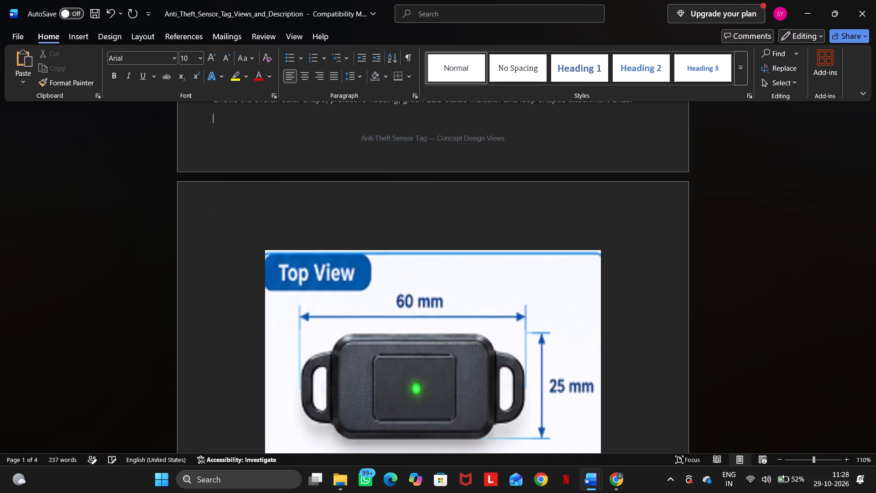
Add blank lines below the Top View description until the Bottom View picture moves to its own page.
{"action": "scroll", "coordinate": [307, 233], "scroll_direction": "down", "scroll_amount": 4}
{"action": "scroll", "coordinate": [307, 233], "scroll_direction": "up", "scroll_amount": 2}
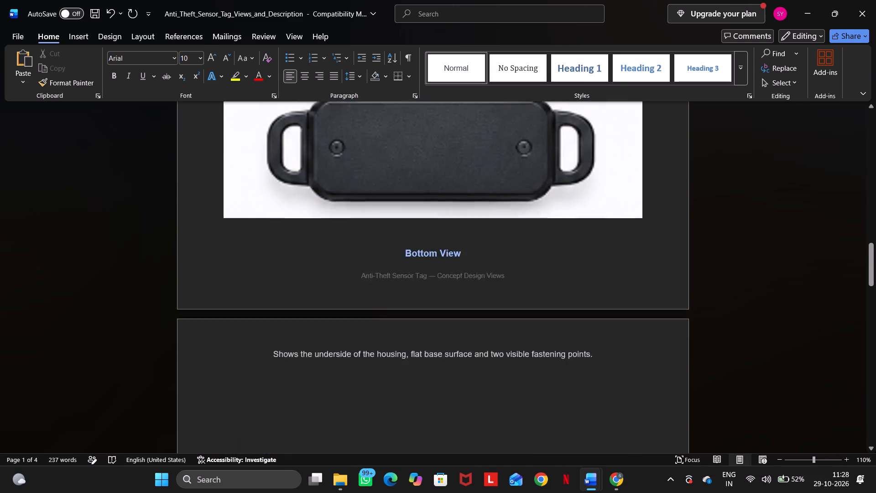
{"action": "scroll", "coordinate": [307, 233], "scroll_direction": "up", "scroll_amount": 3}
{"action": "left_click", "coordinate": [373, 225]}
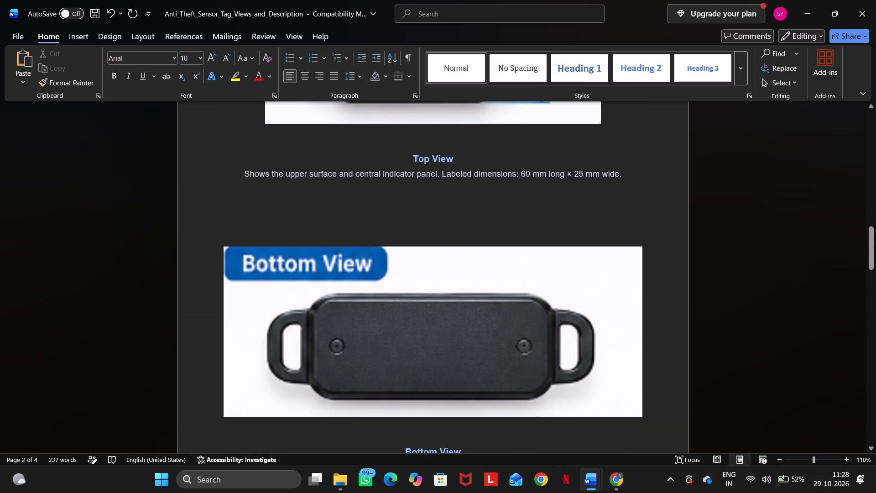
{"action": "key", "text": "Return"}
{"action": "key", "text": "Return"}
{"action": "key", "text": "Return"}
{"action": "scroll", "coordinate": [373, 225], "scroll_direction": "down", "scroll_amount": 1}
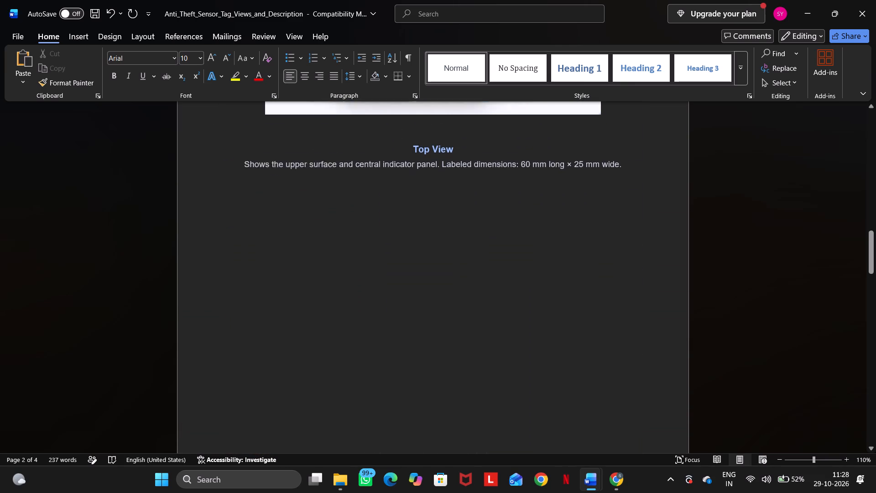
Add a blank line below the Bottom View description so the Side View picture moves to its own page with its caption.
{"action": "scroll", "coordinate": [373, 225], "scroll_direction": "down", "scroll_amount": 6}
{"action": "scroll", "coordinate": [373, 225], "scroll_direction": "right", "scroll_amount": 1}
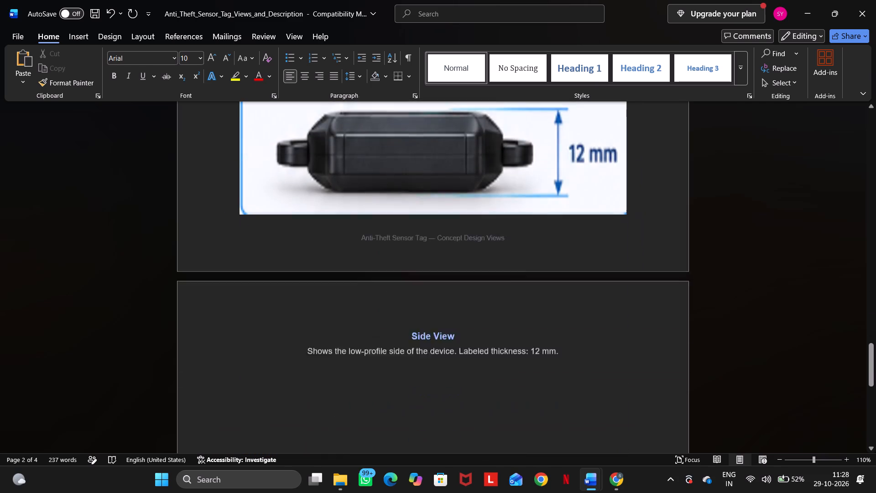
{"action": "scroll", "coordinate": [373, 225], "scroll_direction": "right", "scroll_amount": 1}
{"action": "left_click", "coordinate": [315, 243]}
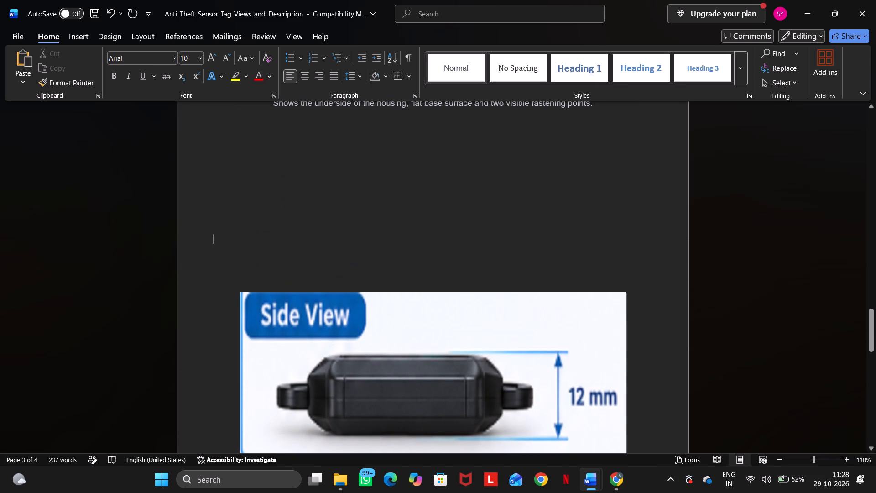
{"action": "key", "text": "Return"}
{"action": "scroll", "coordinate": [315, 243], "scroll_direction": "down", "scroll_amount": 3}
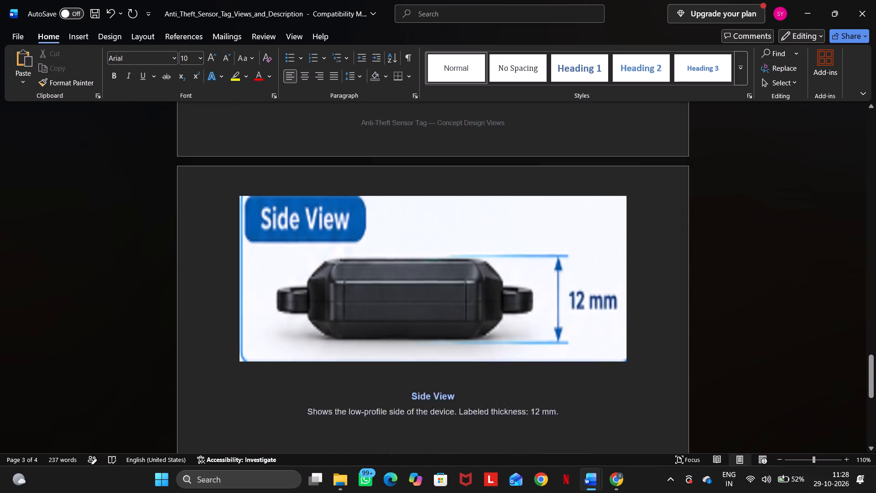
{"action": "scroll", "coordinate": [315, 243], "scroll_direction": "down", "scroll_amount": 10}
Delete the remaining "4. Side View" table from page one.
{"action": "scroll", "coordinate": [315, 243], "scroll_direction": "up", "scroll_amount": 10}
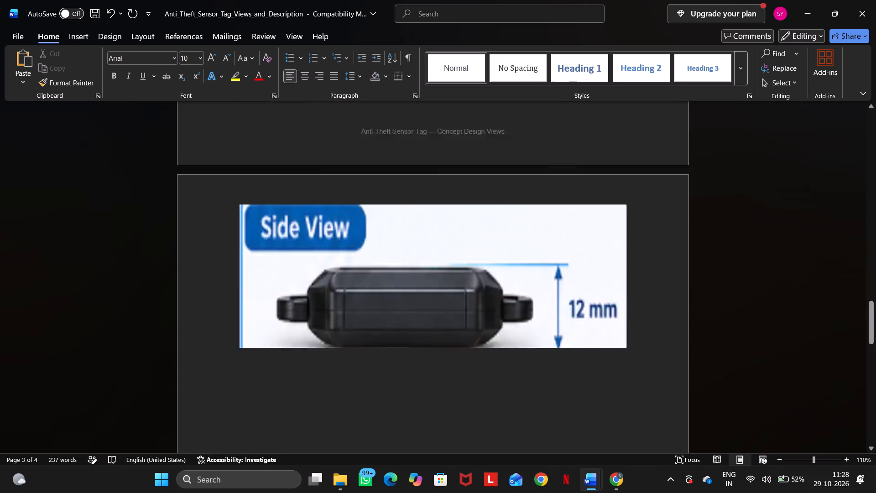
{"action": "scroll", "coordinate": [315, 243], "scroll_direction": "up", "scroll_amount": 1}
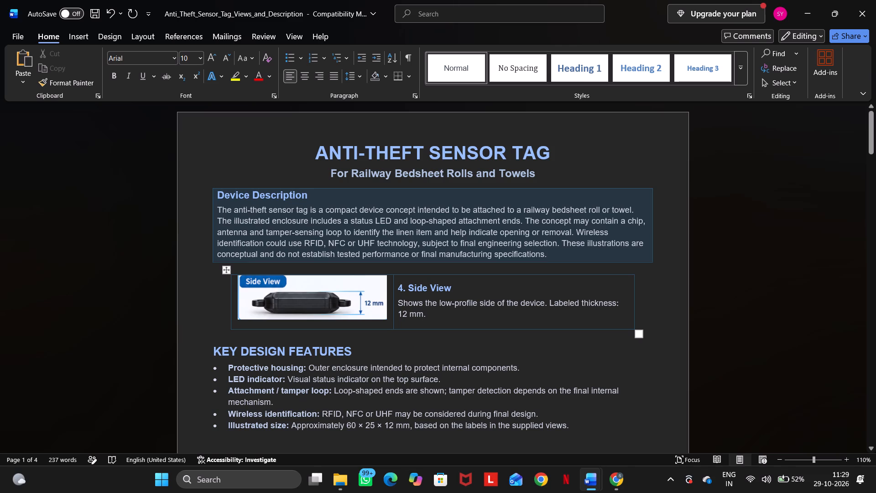
{"action": "left_click", "coordinate": [227, 271]}
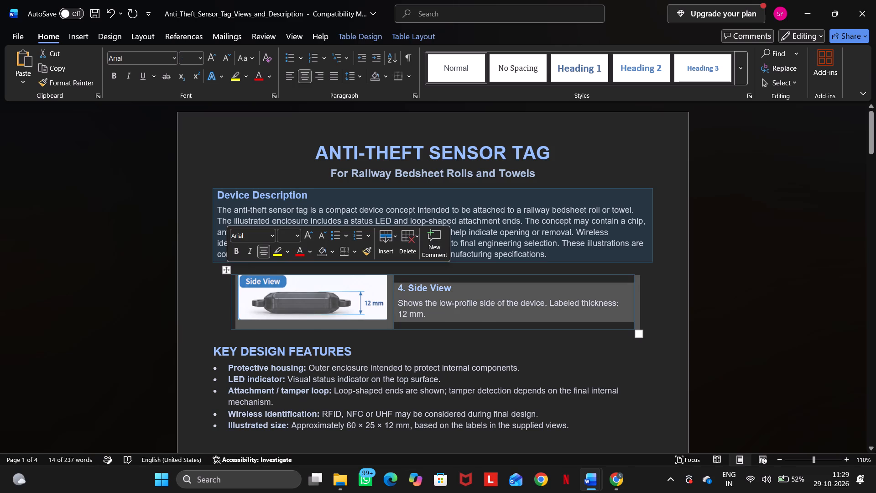
{"action": "key", "text": "BackSpace"}
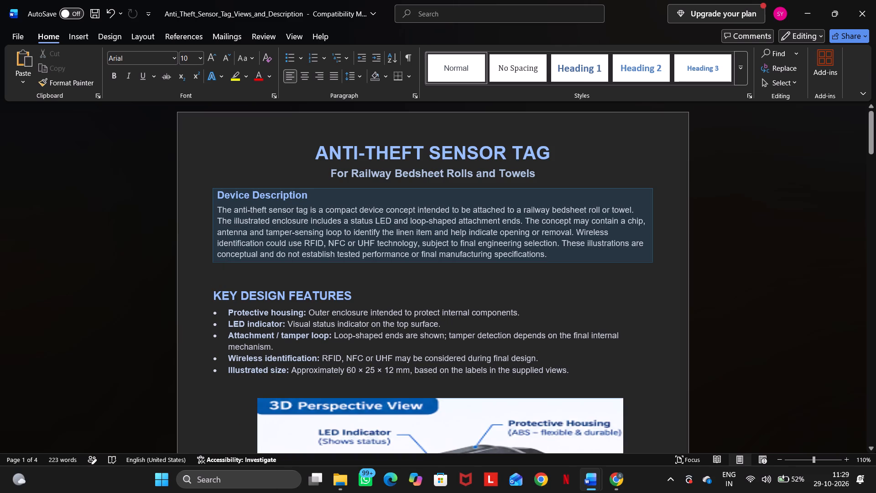
Add blank lines below the Key Design Features list until the 3D Perspective View picture moves to its own page.
{"action": "left_click", "coordinate": [584, 378]}
{"action": "key", "text": "Return"}
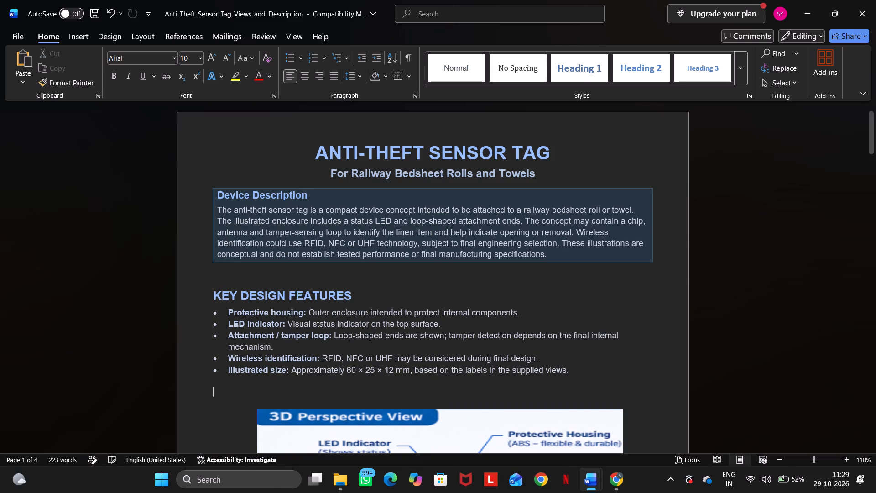
{"action": "key", "text": "Return"}
{"action": "key", "text": "Return"}
{"action": "key", "text": "Return"}
{"action": "key", "text": "Return"}
{"action": "key", "text": "Return"}
{"action": "scroll", "coordinate": [584, 378], "scroll_direction": "down", "scroll_amount": 2}
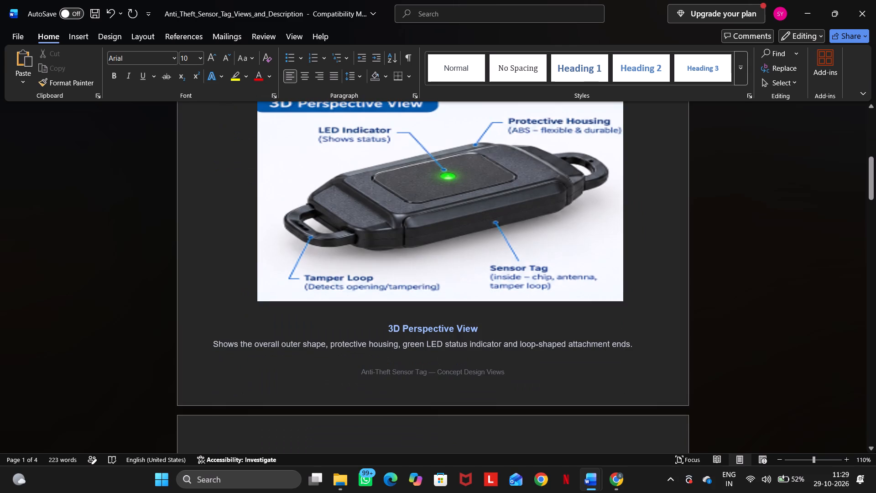
{"action": "scroll", "coordinate": [584, 378], "scroll_direction": "down", "scroll_amount": 1}
{"action": "key", "text": "Return"}
{"action": "key", "text": "Return"}
{"action": "key", "text": "Return"}
{"action": "key", "text": "Return"}
{"action": "key", "text": "Return"}
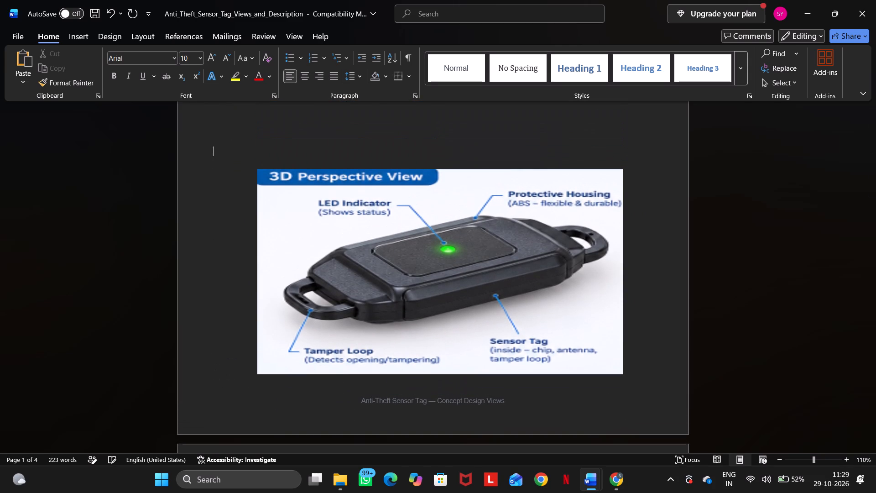
{"action": "key", "text": "Return"}
{"action": "key", "text": "Return"}
{"action": "scroll", "coordinate": [584, 378], "scroll_direction": "down", "scroll_amount": 5}
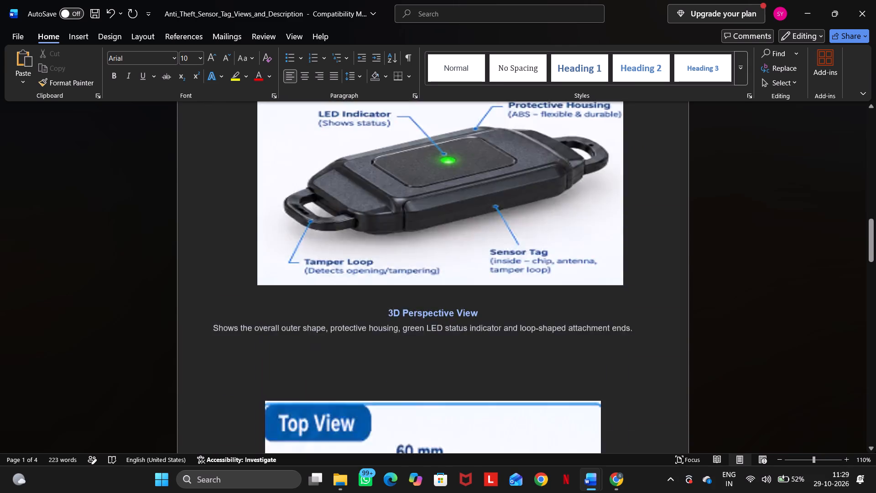
Add blank lines below the 3D Perspective View description until the Top View picture starts a new page.
{"action": "scroll", "coordinate": [584, 378], "scroll_direction": "up", "scroll_amount": 1}
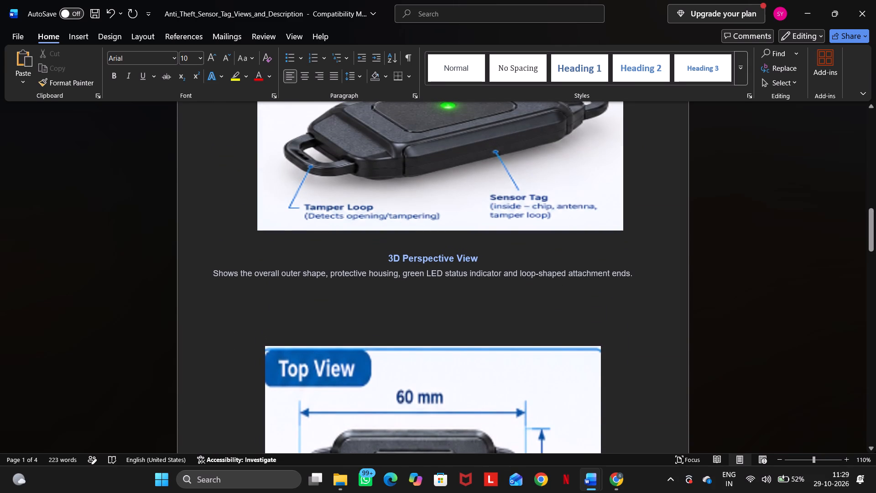
{"action": "left_click", "coordinate": [352, 330]}
{"action": "key", "text": "Return"}
{"action": "key", "text": "Return"}
{"action": "key", "text": "Return"}
{"action": "key", "text": "Return"}
{"action": "key", "text": "Return"}
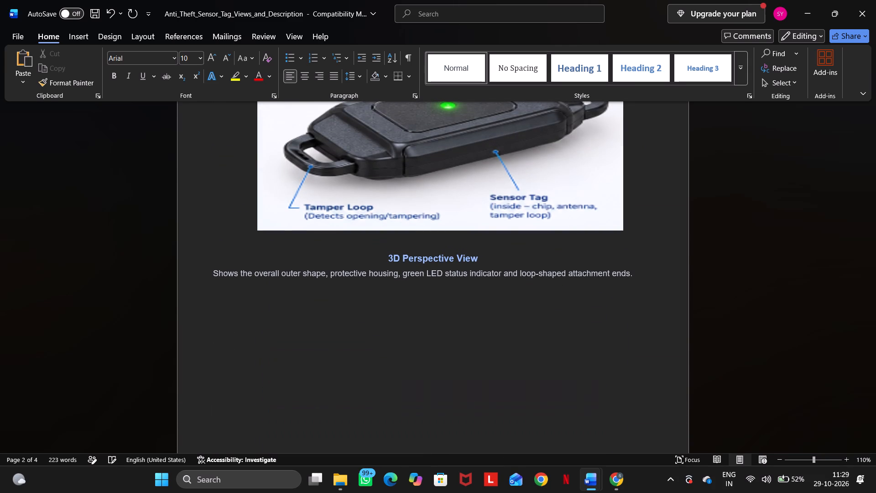
{"action": "key", "text": "Return"}
{"action": "key", "text": "Return"}
{"action": "scroll", "coordinate": [352, 330], "scroll_direction": "down", "scroll_amount": 4}
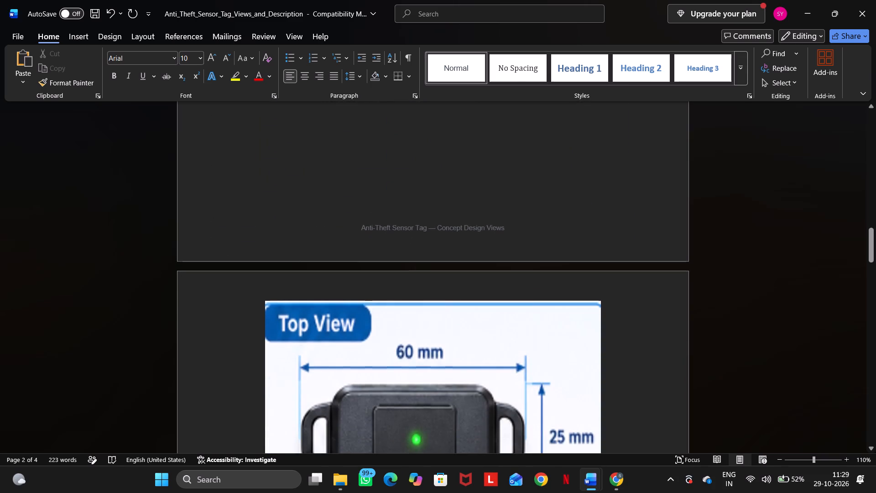
Add blank lines below the Top View description to push the Bottom View picture and its caption onto their own page.
{"action": "scroll", "coordinate": [352, 330], "scroll_direction": "down", "scroll_amount": 4}
{"action": "scroll", "coordinate": [352, 330], "scroll_direction": "right", "scroll_amount": 1}
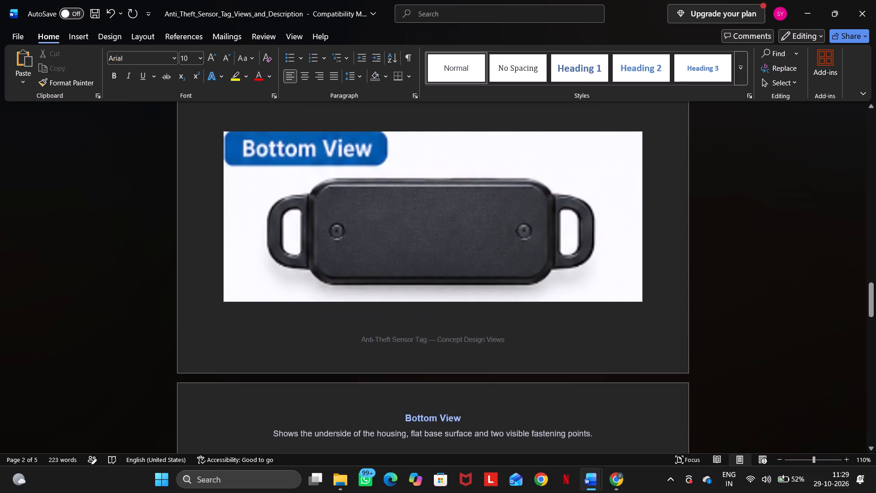
{"action": "scroll", "coordinate": [352, 330], "scroll_direction": "right", "scroll_amount": 1}
{"action": "left_click", "coordinate": [249, 290]}
{"action": "key", "text": "Return"}
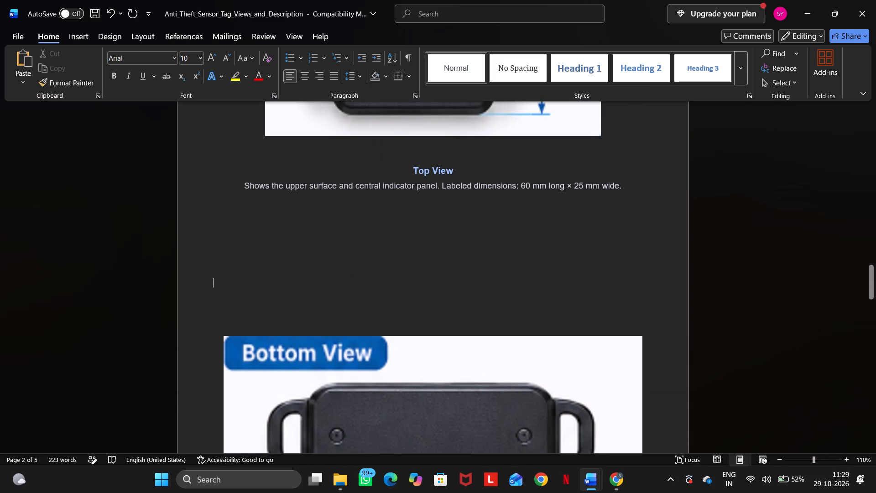
{"action": "key", "text": "Return"}
{"action": "scroll", "coordinate": [249, 290], "scroll_direction": "down", "scroll_amount": 7}
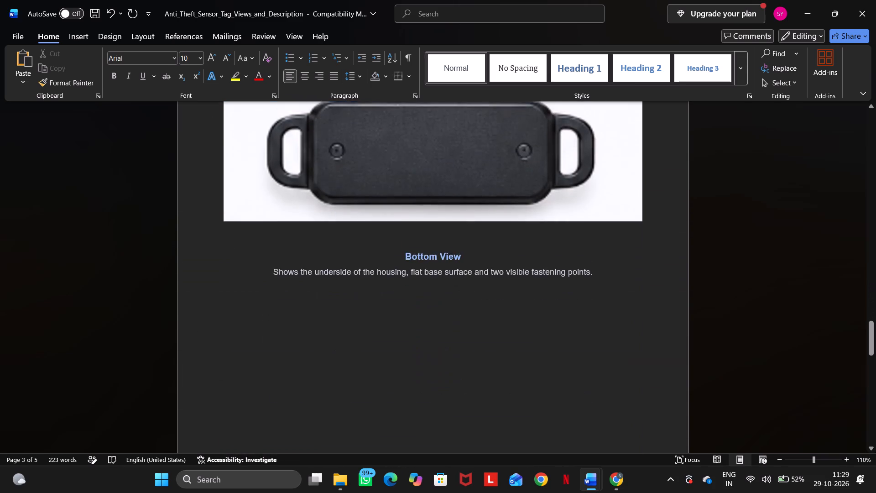
{"action": "scroll", "coordinate": [249, 290], "scroll_direction": "down", "scroll_amount": 4}
Review the layout of the whole document, zoomed out until all pages show side by side.
{"action": "scroll", "coordinate": [249, 290], "scroll_direction": "up", "scroll_amount": 1}
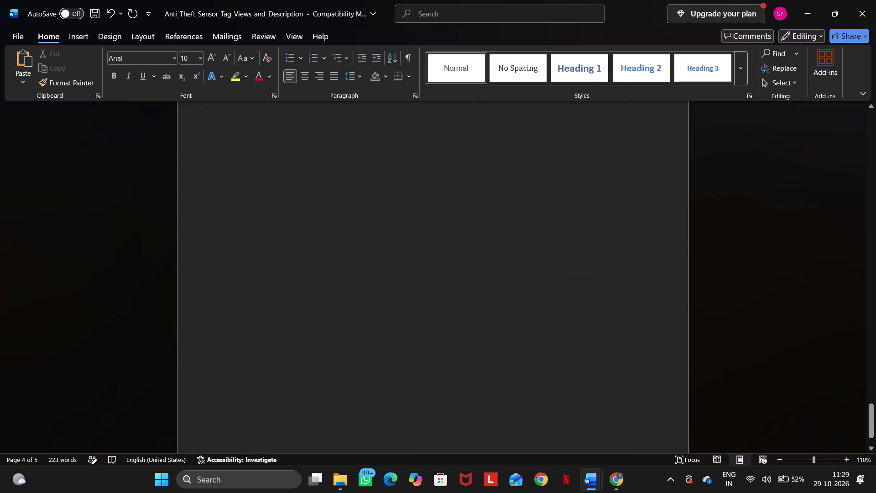
{"action": "scroll", "coordinate": [249, 290], "scroll_direction": "up", "scroll_amount": 1}
{"action": "scroll", "coordinate": [249, 290], "scroll_direction": "down", "scroll_amount": 1}
{"action": "scroll", "coordinate": [249, 290], "scroll_direction": "up", "scroll_amount": 10}
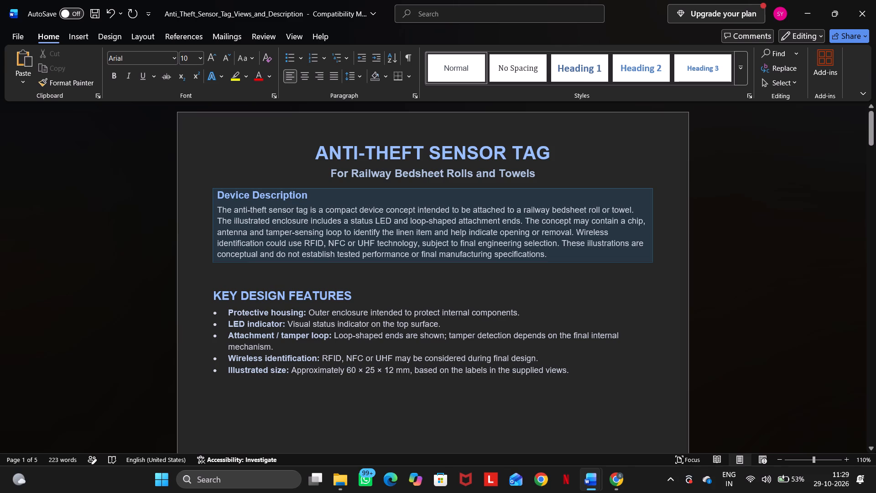
{"action": "left_click_drag", "start_coordinate": [812, 459], "coordinate": [778, 461]}
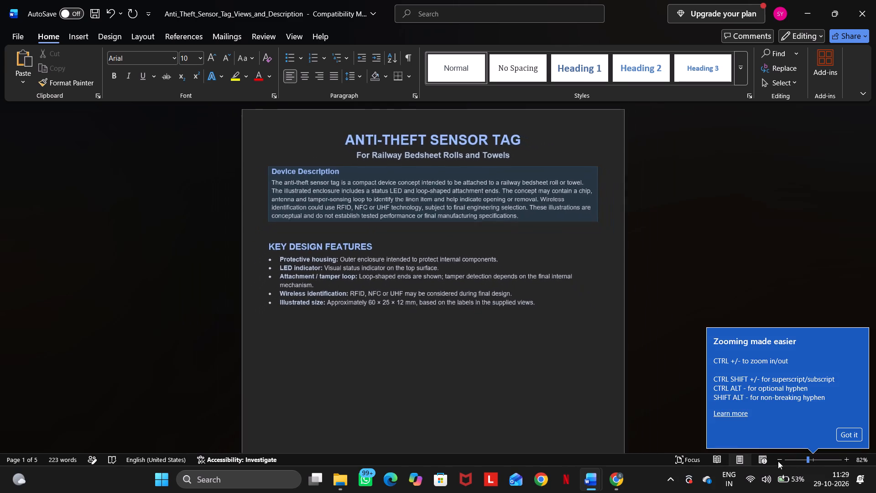
{"action": "left_click_drag", "start_coordinate": [778, 461], "coordinate": [735, 470]}
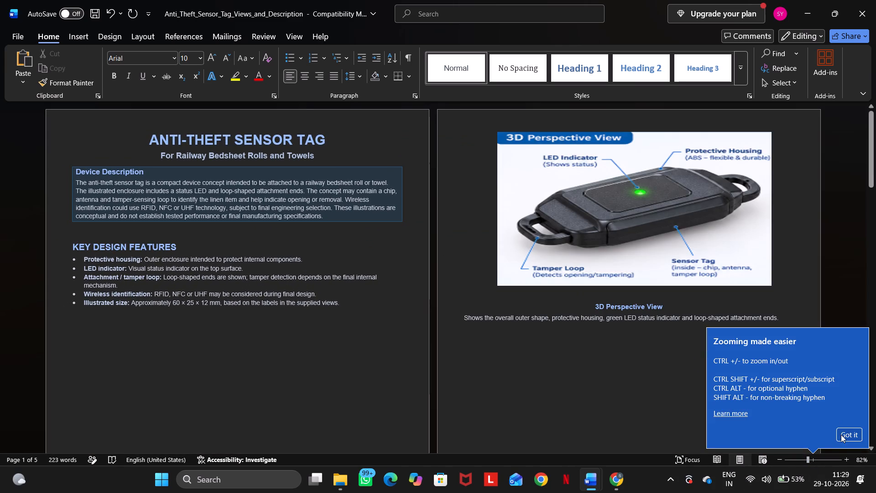
{"action": "left_click", "coordinate": [840, 433]}
{"action": "left_click_drag", "start_coordinate": [808, 461], "coordinate": [774, 467]}
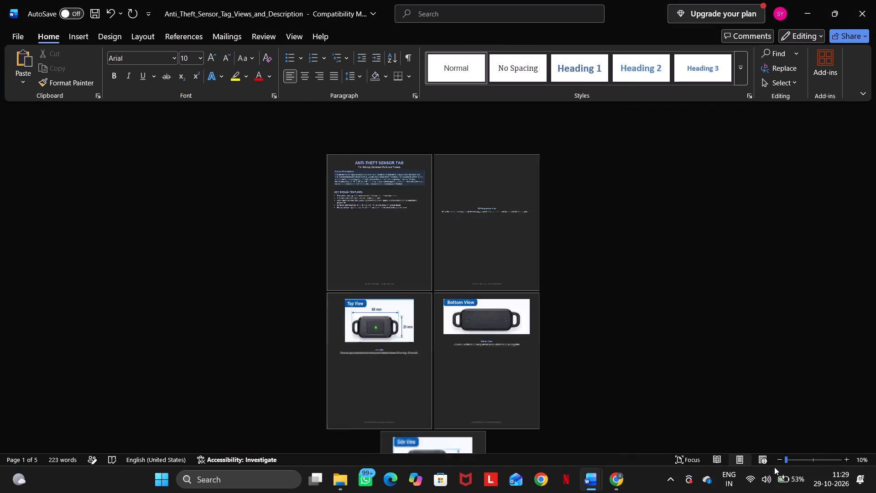
{"action": "left_click_drag", "start_coordinate": [774, 467], "coordinate": [796, 464]}
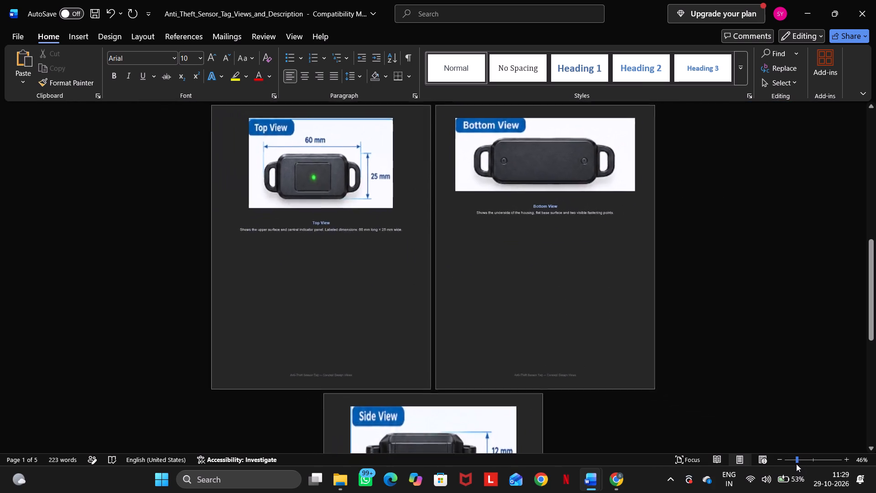
{"action": "left_click_drag", "start_coordinate": [796, 464], "coordinate": [792, 463]}
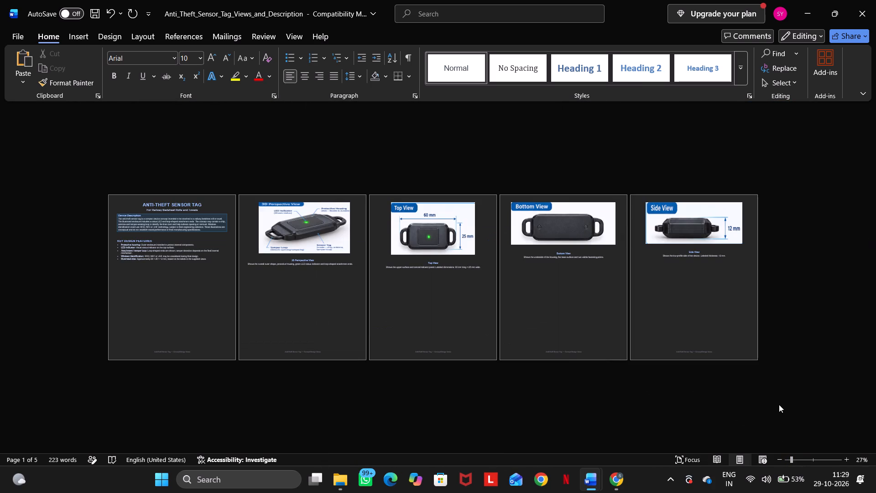
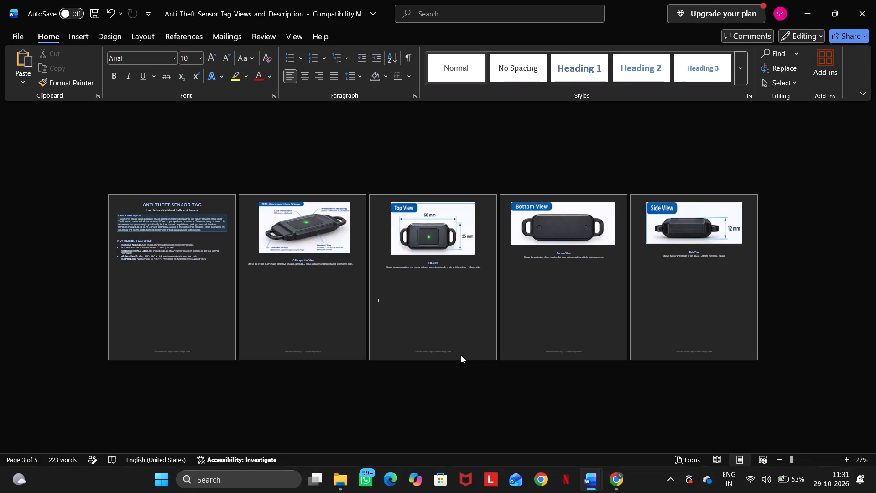
Return to the start of the document at 110% zoom to check the first page's title, Device Description and Key Design Features.
{"action": "left_click", "coordinate": [814, 460]}
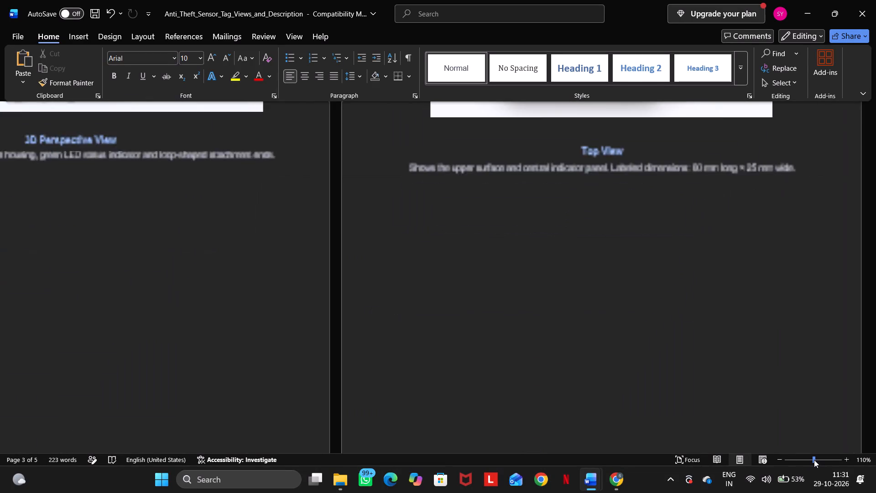
{"action": "scroll", "coordinate": [702, 274], "scroll_direction": "up", "scroll_amount": 11}
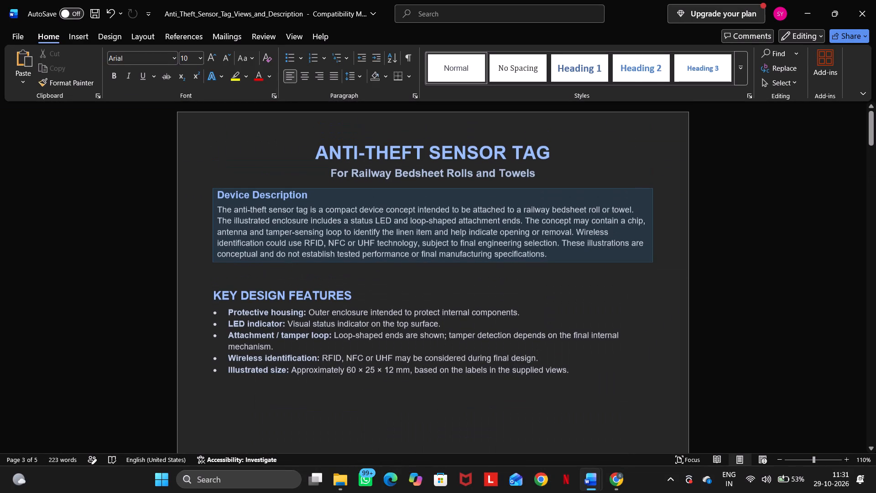
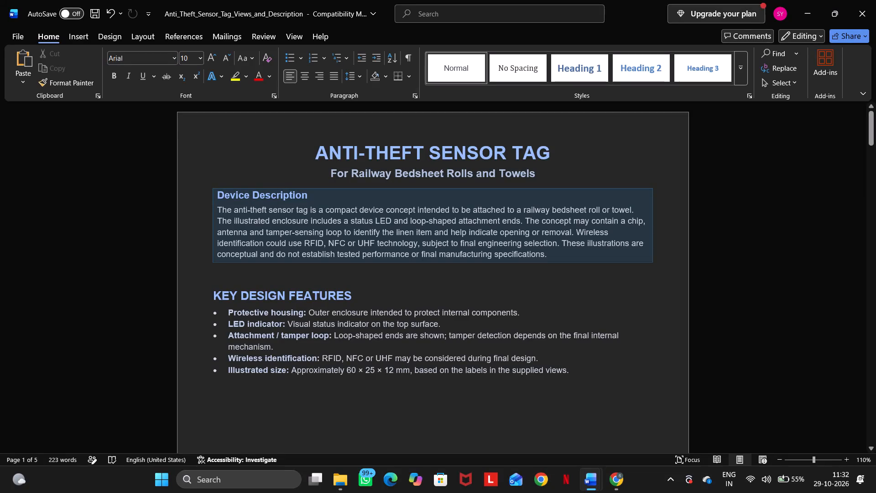
Look through the sensor tag document from the first page to the last to check the page layout.
{"action": "scroll", "coordinate": [720, 325], "scroll_direction": "down", "scroll_amount": 4}
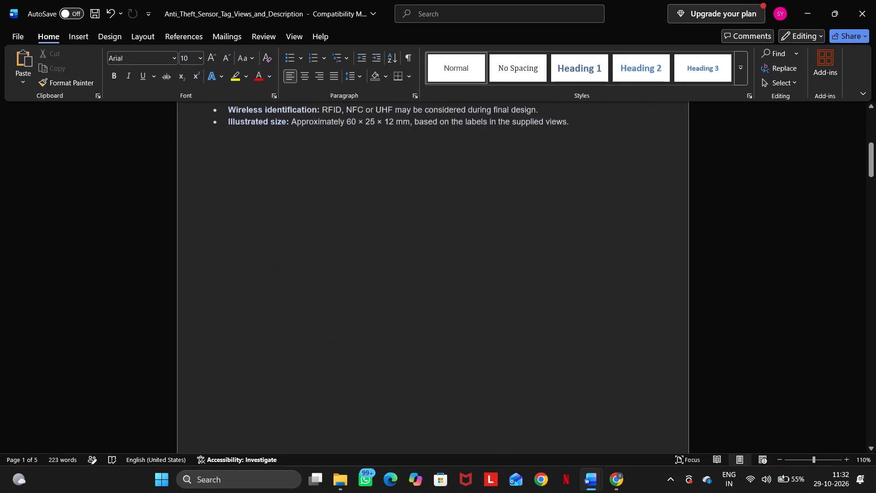
{"action": "scroll", "coordinate": [720, 325], "scroll_direction": "down", "scroll_amount": 6}
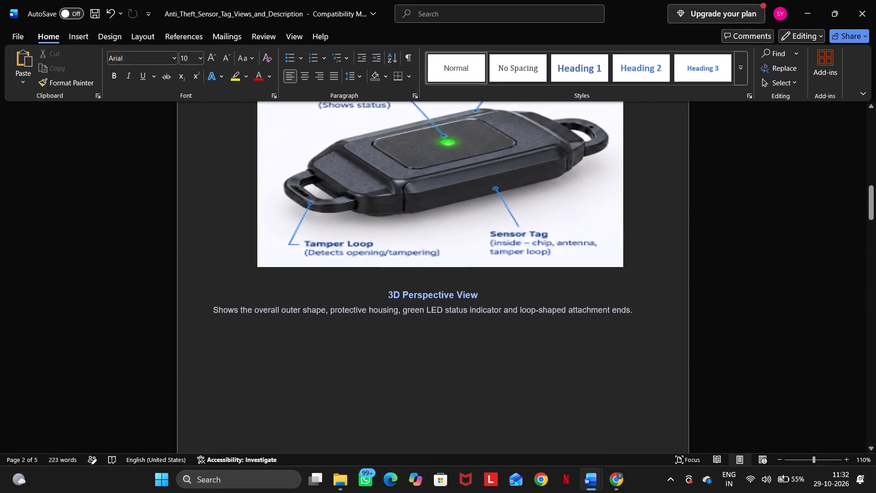
{"action": "scroll", "coordinate": [720, 325], "scroll_direction": "down", "scroll_amount": 3}
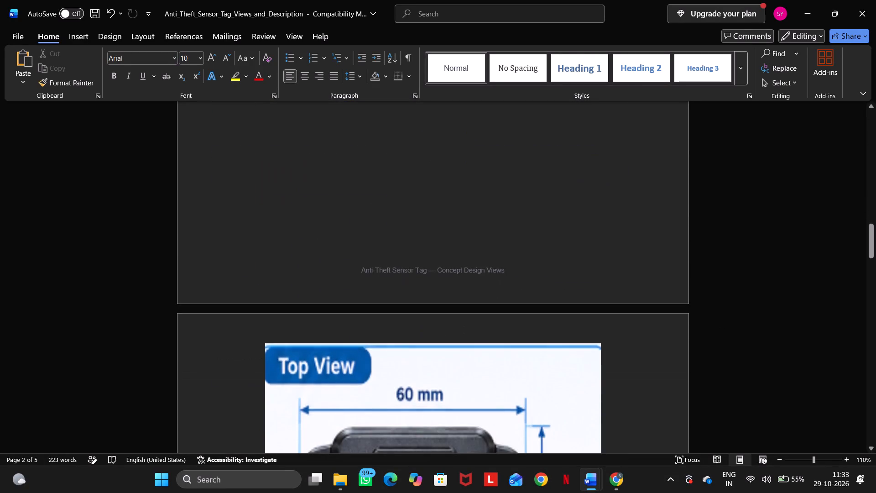
{"action": "scroll", "coordinate": [720, 325], "scroll_direction": "down", "scroll_amount": 13}
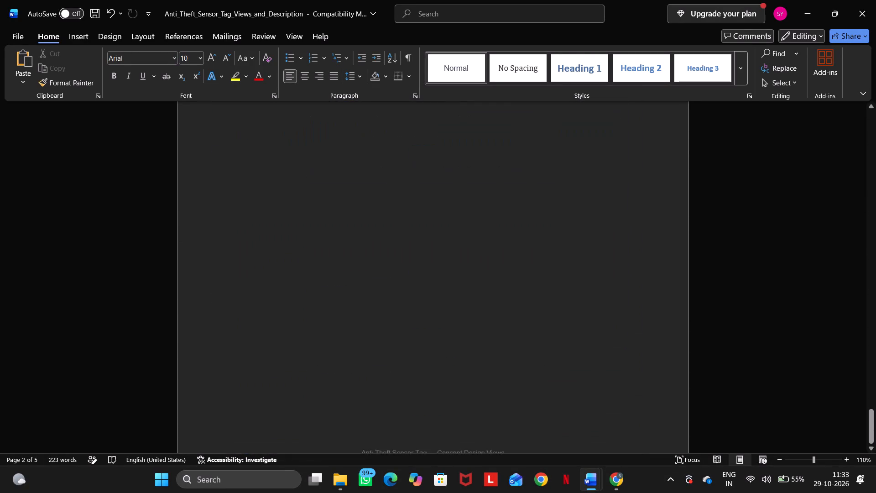
{"action": "scroll", "coordinate": [720, 325], "scroll_direction": "down", "scroll_amount": 1}
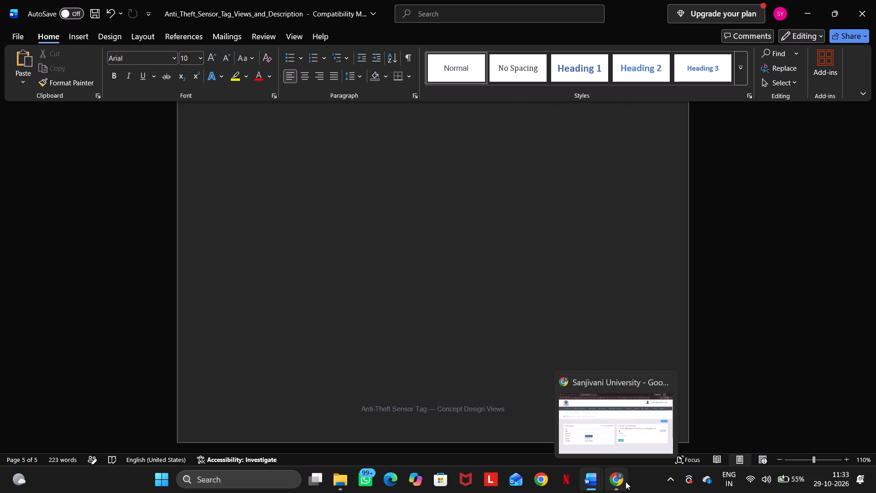
Switch to Chrome and search Google in a new tab for "form 1 for design patent".
{"action": "left_click", "coordinate": [626, 482]}
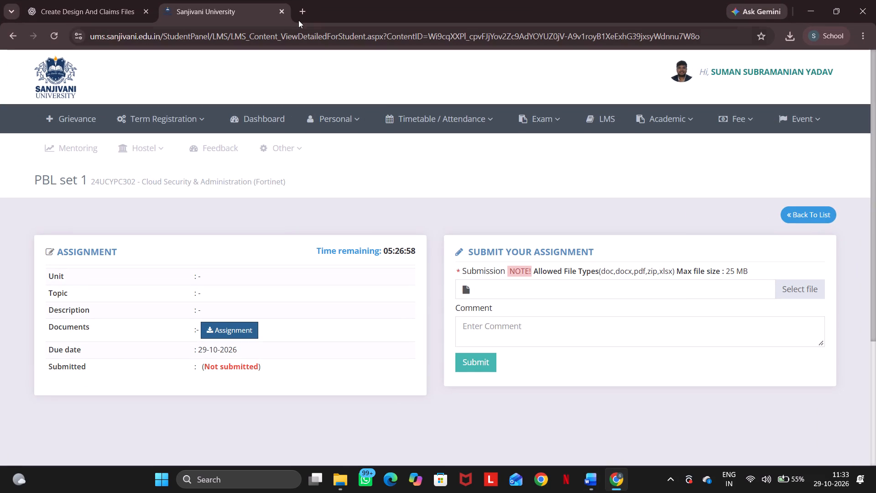
{"action": "left_click", "coordinate": [298, 18]}
{"action": "left_click", "coordinate": [302, 10]}
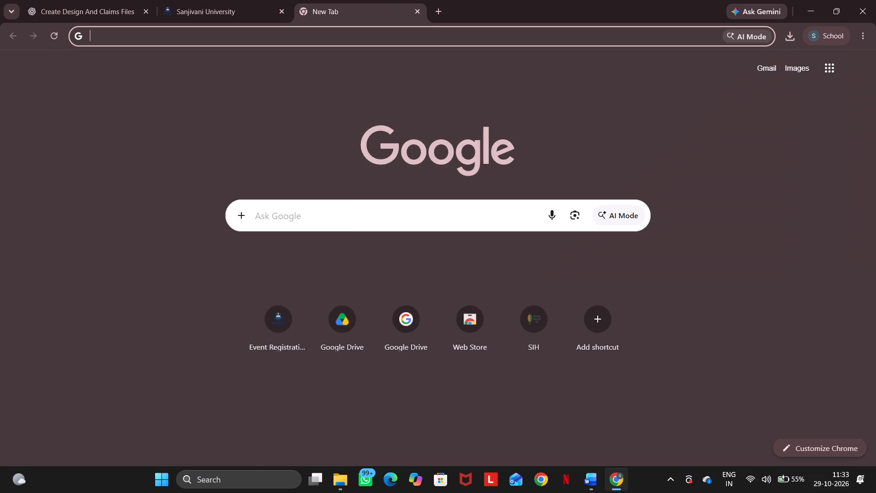
{"action": "left_click", "coordinate": [355, 217]}
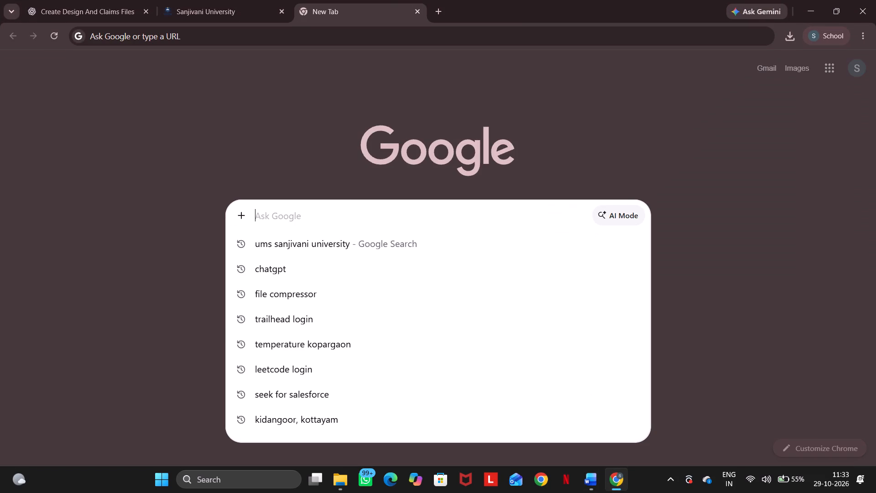
{"action": "type", "text": "form 1"}
{"action": "key", "text": "space"}
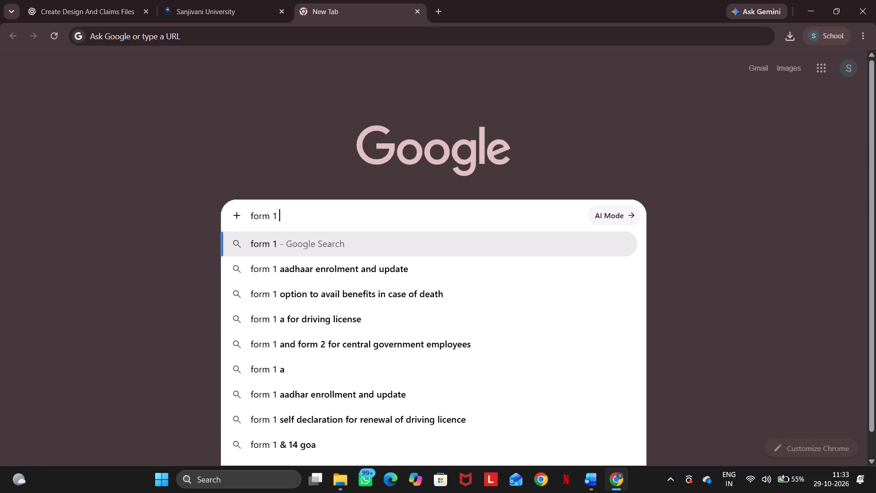
{"action": "type", "text": "for d"}
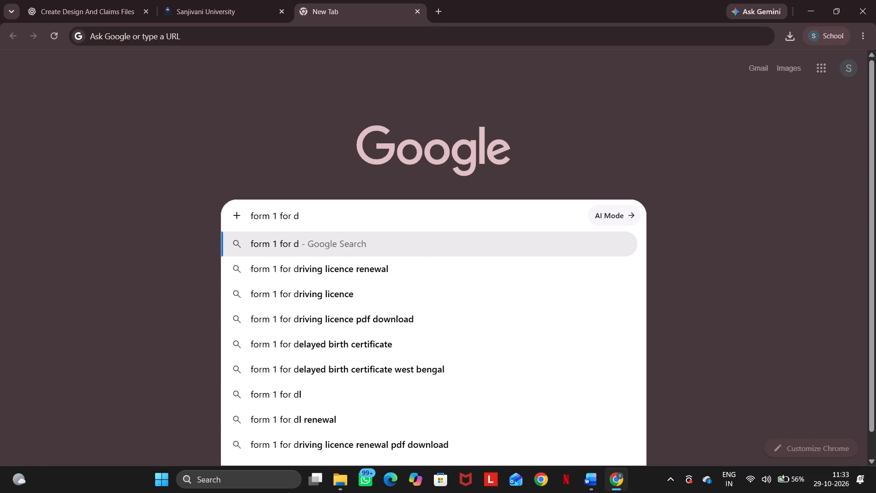
{"action": "type", "text": "esi"}
{"action": "key", "text": "Return"}
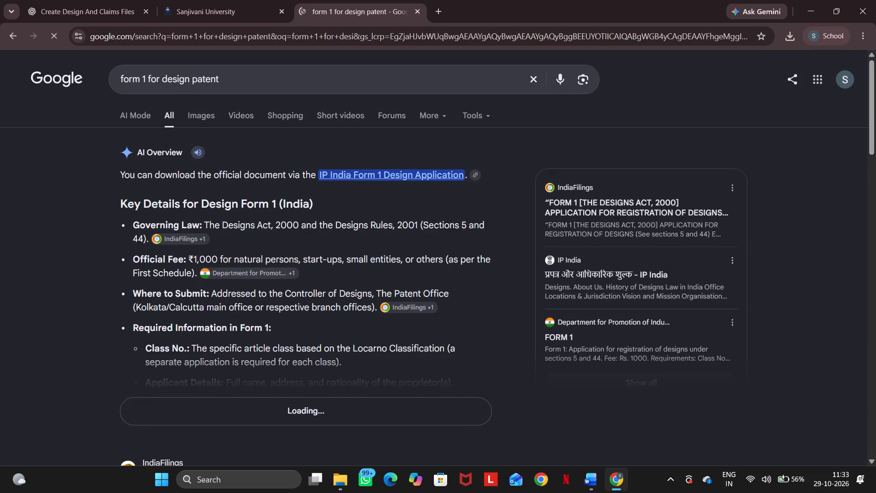
{"action": "scroll", "coordinate": [325, 312], "scroll_direction": "down", "scroll_amount": 2}
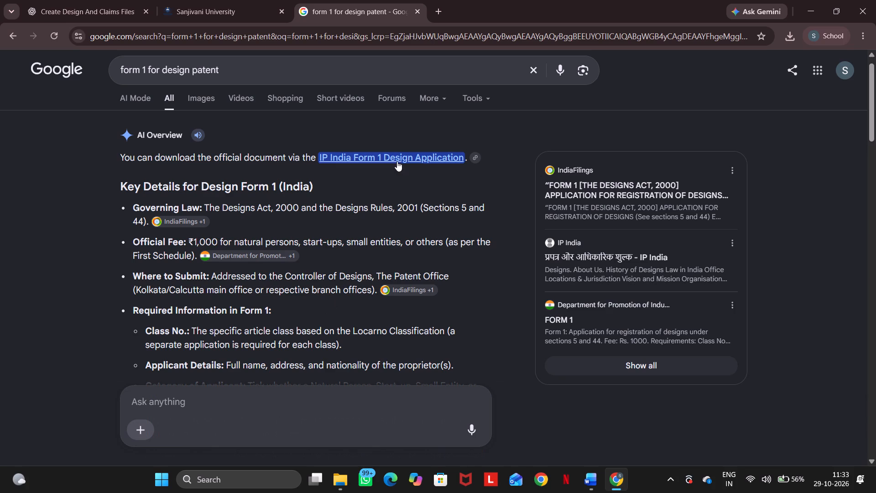
Open the IP India Form 1 Design Application link from the AI overview and set the site's language to English.
{"action": "left_click", "coordinate": [397, 156]}
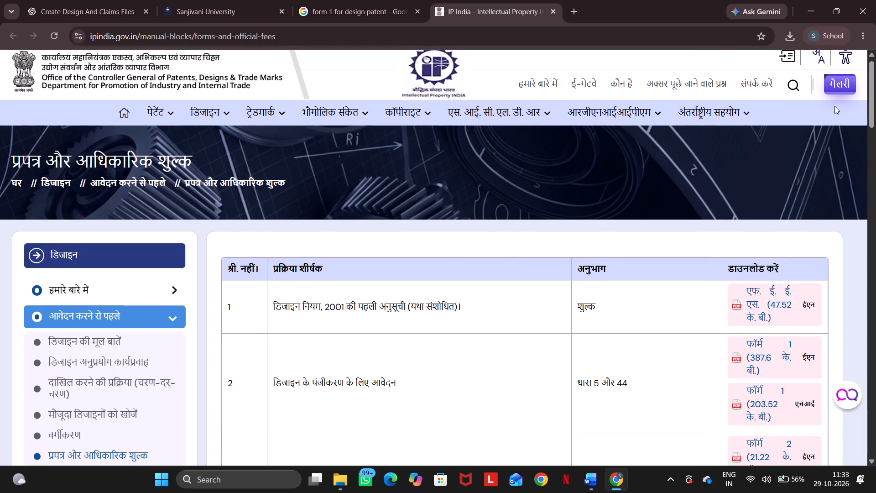
{"action": "left_click", "coordinate": [814, 53]}
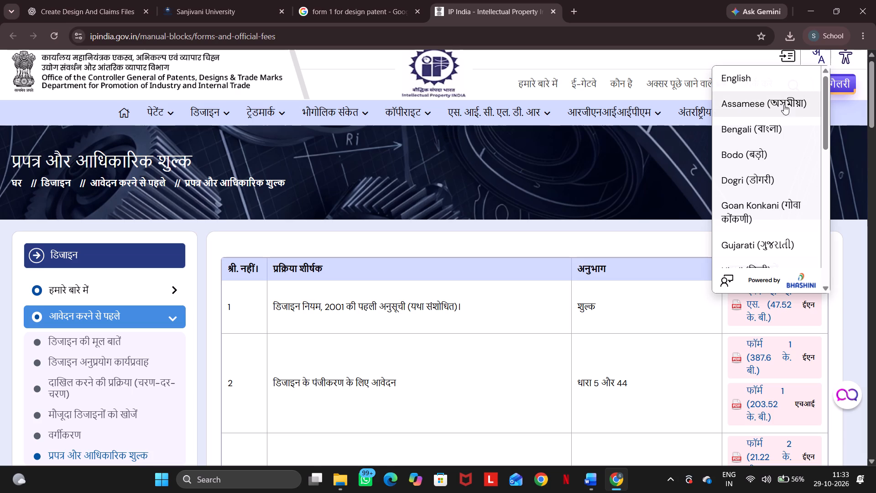
{"action": "left_click", "coordinate": [769, 83]}
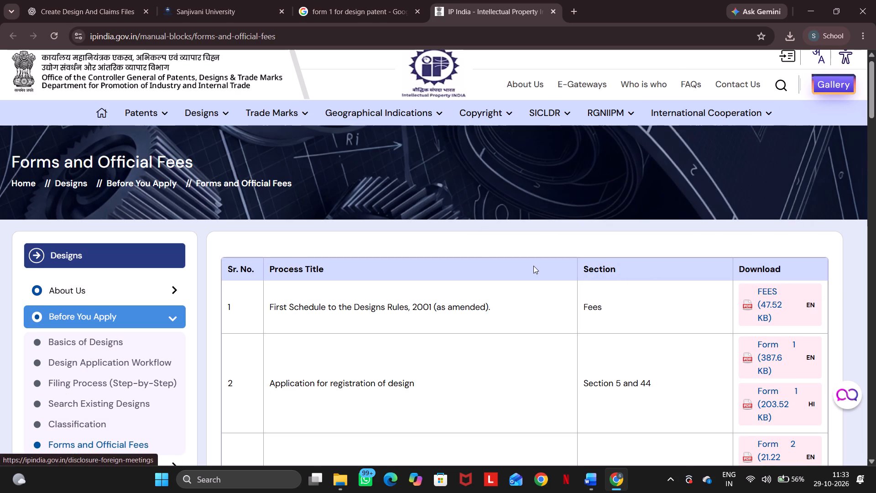
Open the English Form 1 PDF for registration of design, read through its fields and close it.
{"action": "scroll", "coordinate": [533, 266], "scroll_direction": "down", "scroll_amount": 3}
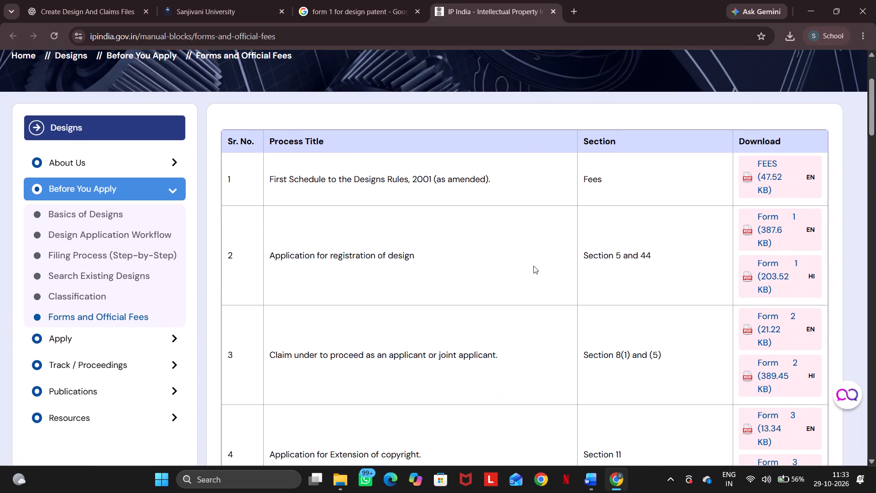
{"action": "scroll", "coordinate": [533, 266], "scroll_direction": "down", "scroll_amount": 1}
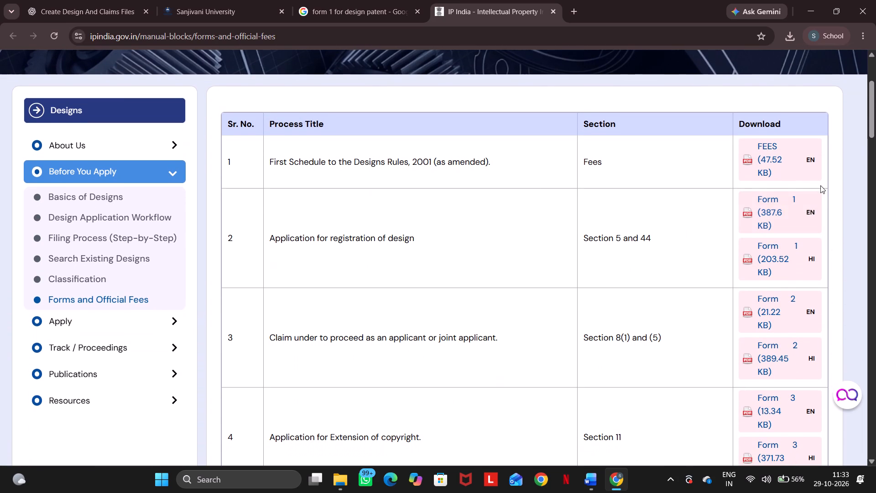
{"action": "left_click", "coordinate": [773, 205]}
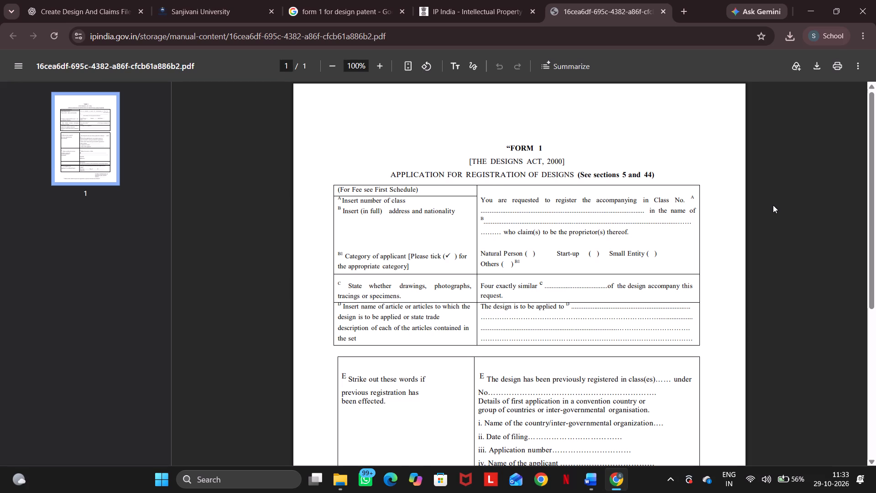
{"action": "scroll", "coordinate": [773, 205], "scroll_direction": "down", "scroll_amount": 2}
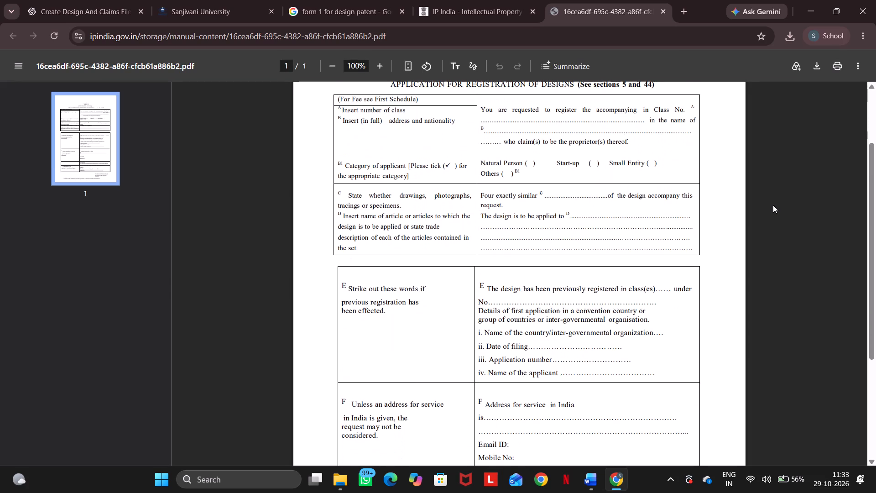
{"action": "scroll", "coordinate": [773, 205], "scroll_direction": "down", "scroll_amount": 6}
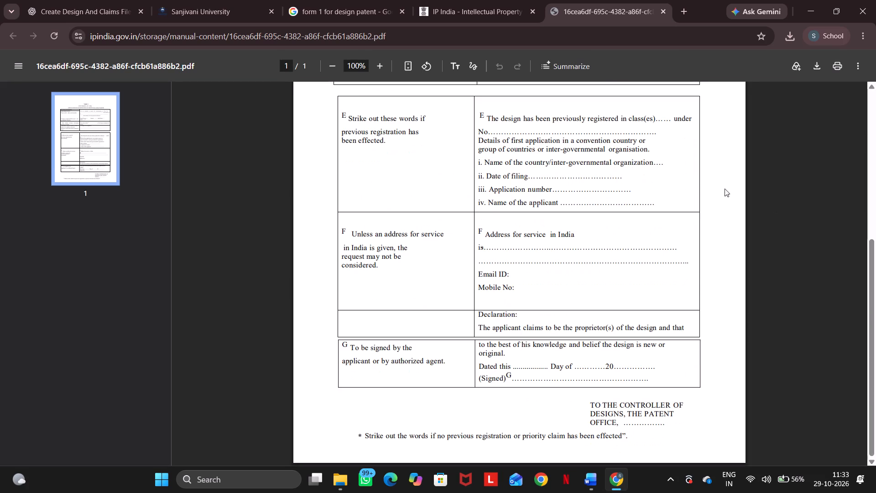
{"action": "scroll", "coordinate": [257, 177], "scroll_direction": "up", "scroll_amount": 9}
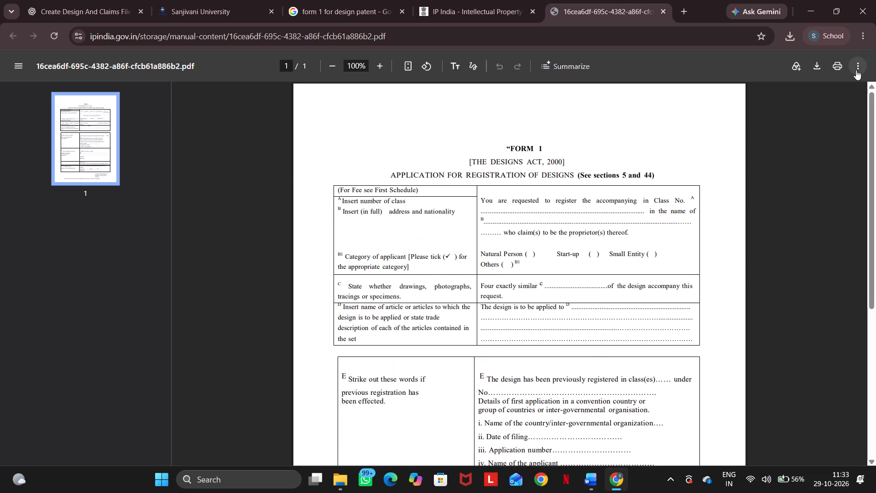
{"action": "left_click", "coordinate": [661, 10]}
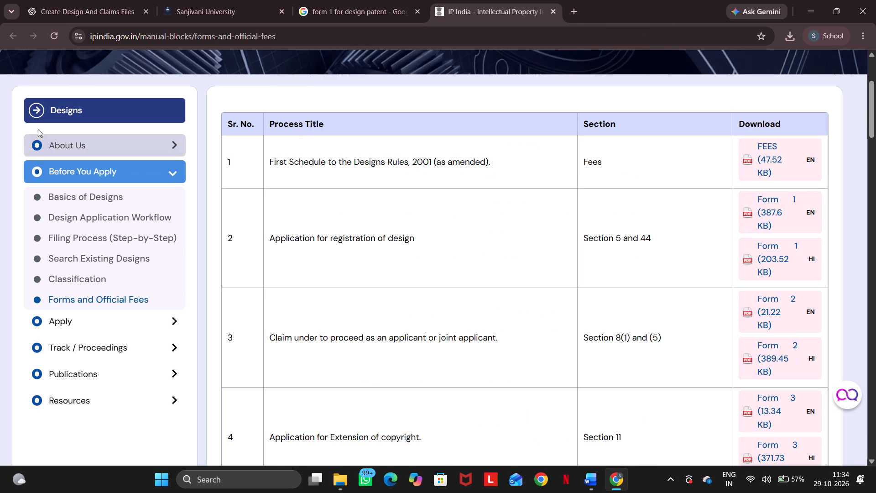
Return to the Google results and extend the search to "form 1 for design patent for e-application".
{"action": "left_click", "coordinate": [346, 0]}
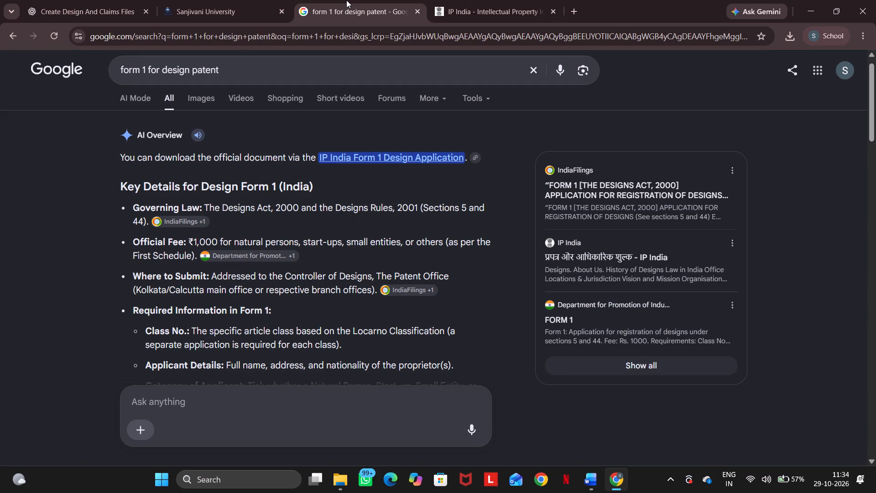
{"action": "left_click", "coordinate": [448, 59]}
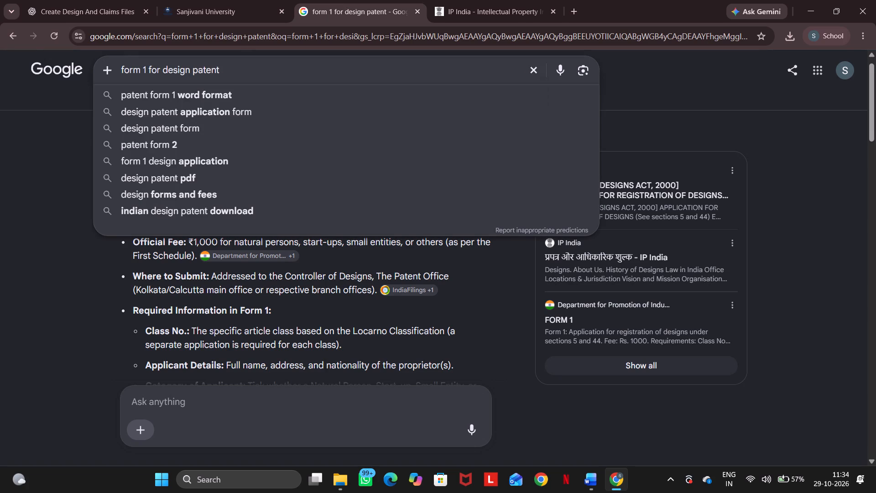
{"action": "key", "text": "space"}
{"action": "type", "text": "for e"}
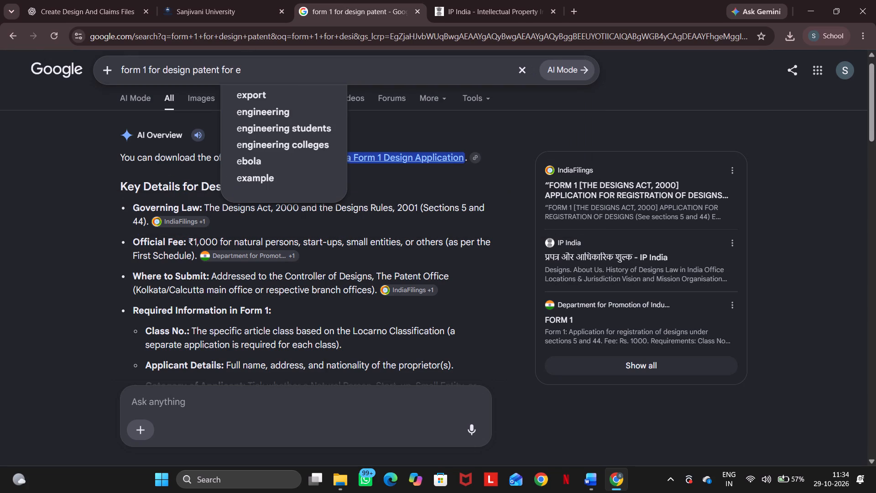
{"action": "type", "text": "-appli"}
{"action": "key", "text": "Down"}
{"action": "key", "text": "Return"}
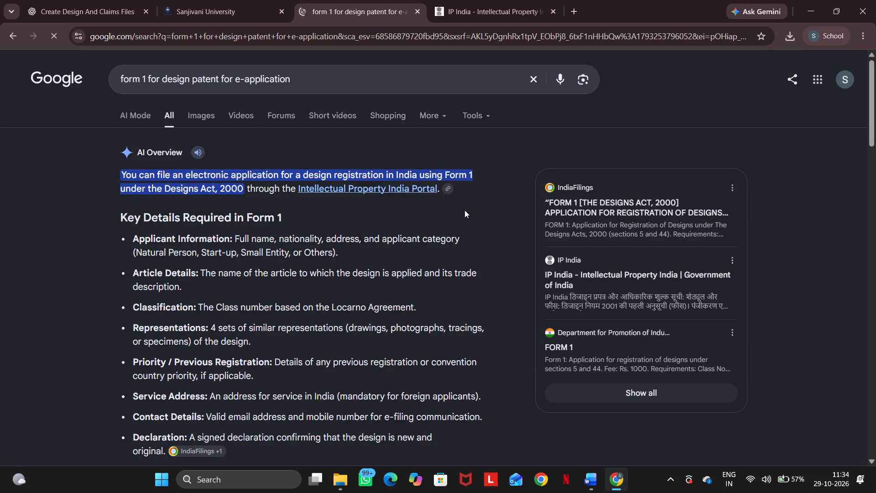
{"action": "scroll", "coordinate": [464, 208], "scroll_direction": "down", "scroll_amount": 4}
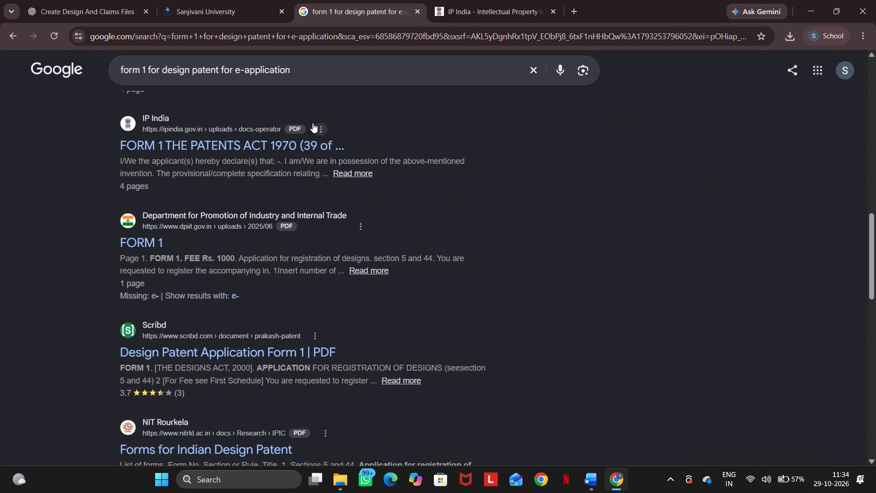
Open the IP India "FORM 1 THE PATENTS ACT 1970" PDF from the results, read through its four pages and close it.
{"action": "left_click", "coordinate": [309, 142]}
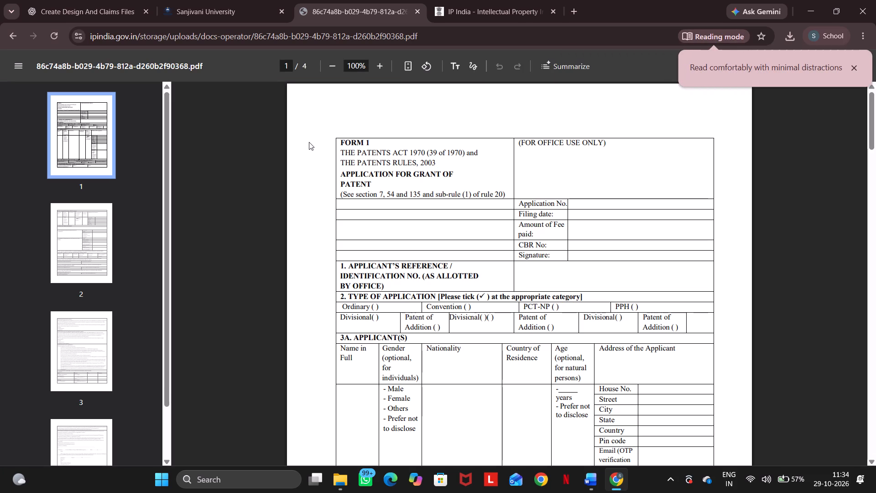
{"action": "scroll", "coordinate": [309, 142], "scroll_direction": "down", "scroll_amount": 1}
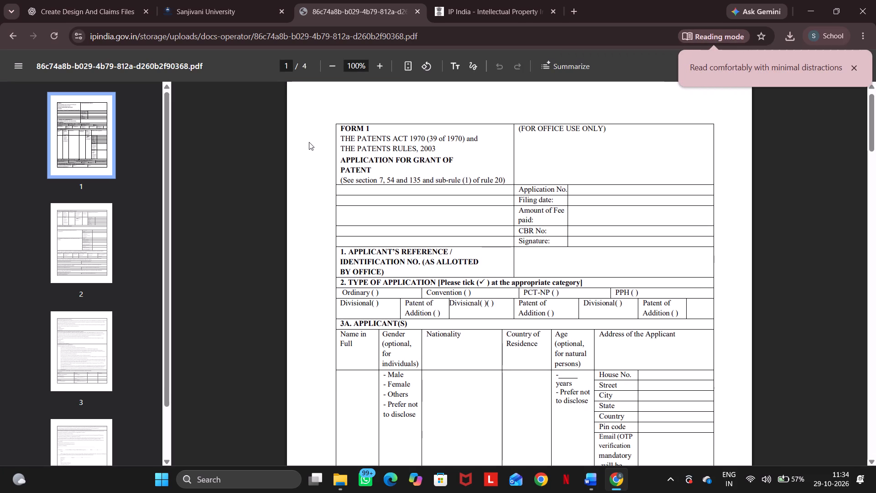
{"action": "scroll", "coordinate": [309, 142], "scroll_direction": "down", "scroll_amount": 2}
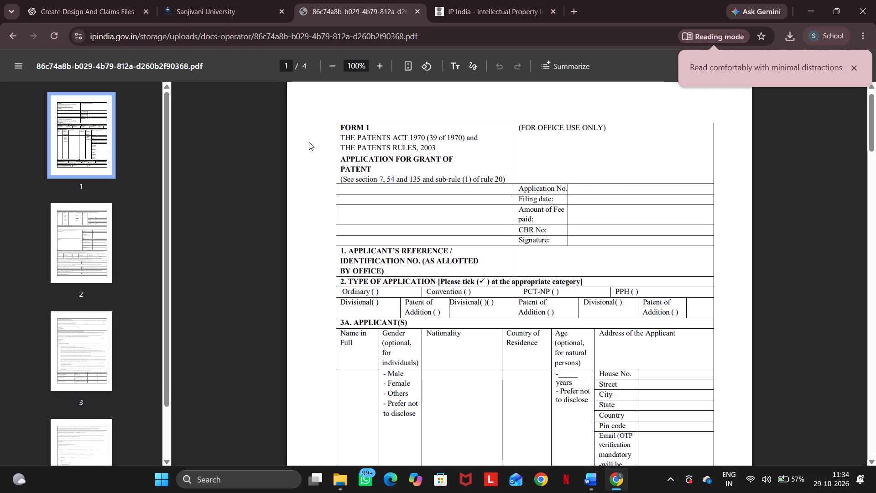
{"action": "scroll", "coordinate": [309, 142], "scroll_direction": "down", "scroll_amount": 4}
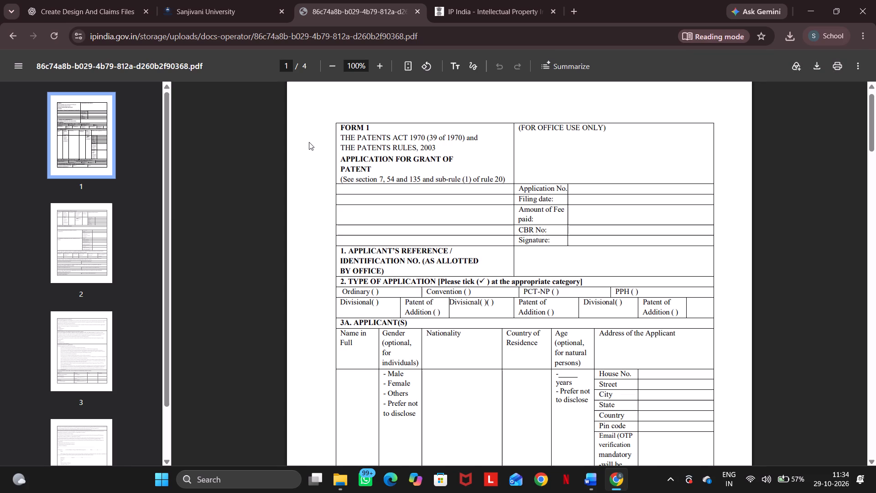
{"action": "scroll", "coordinate": [309, 142], "scroll_direction": "down", "scroll_amount": 3}
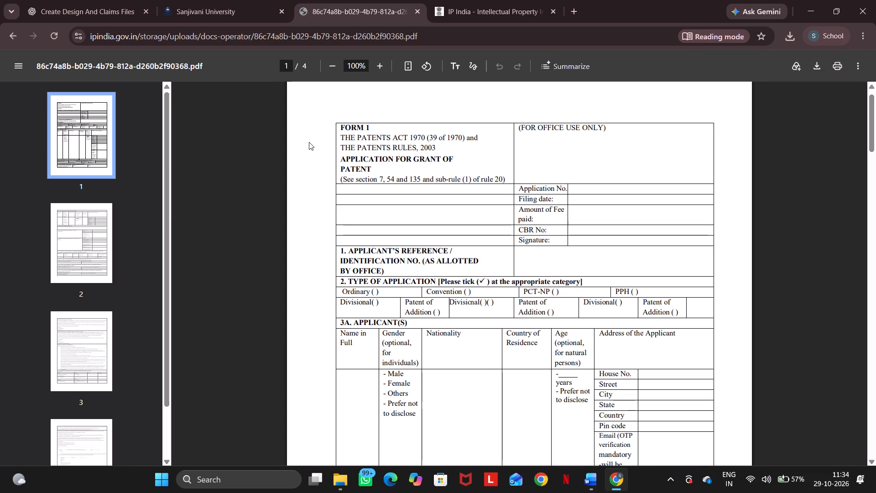
{"action": "scroll", "coordinate": [309, 142], "scroll_direction": "down", "scroll_amount": 13}
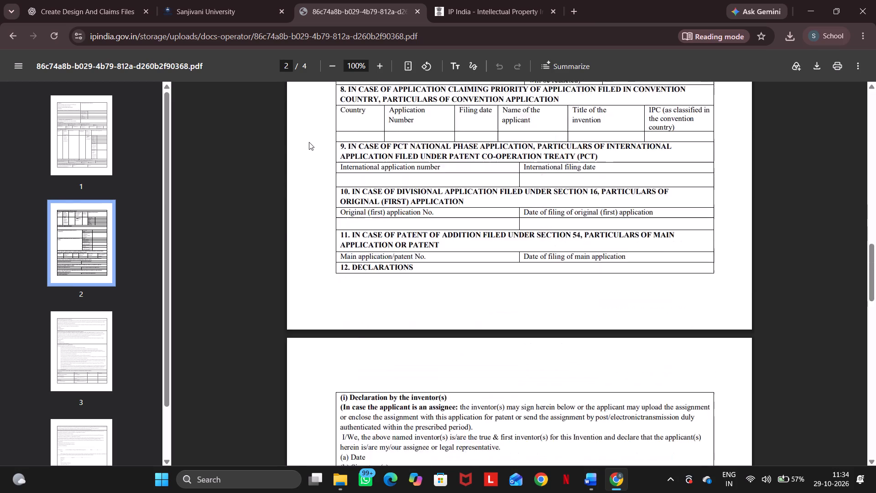
{"action": "scroll", "coordinate": [248, 105], "scroll_direction": "down", "scroll_amount": 4}
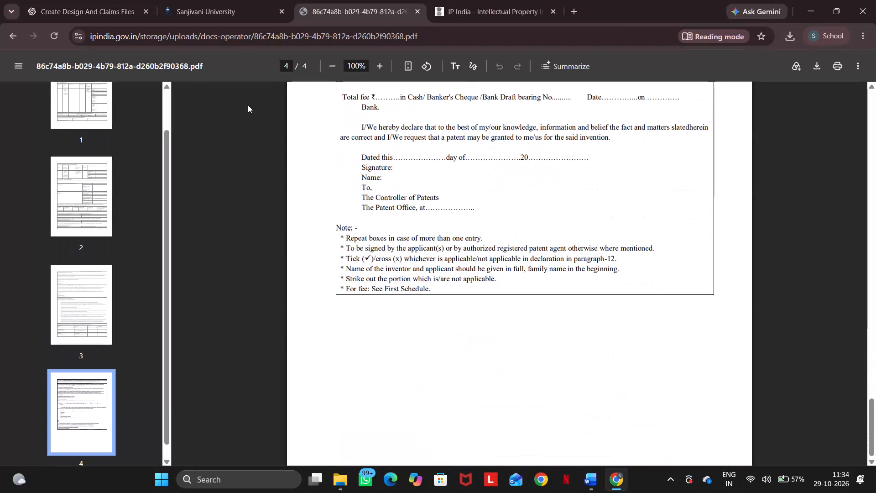
{"action": "left_click", "coordinate": [417, 14]}
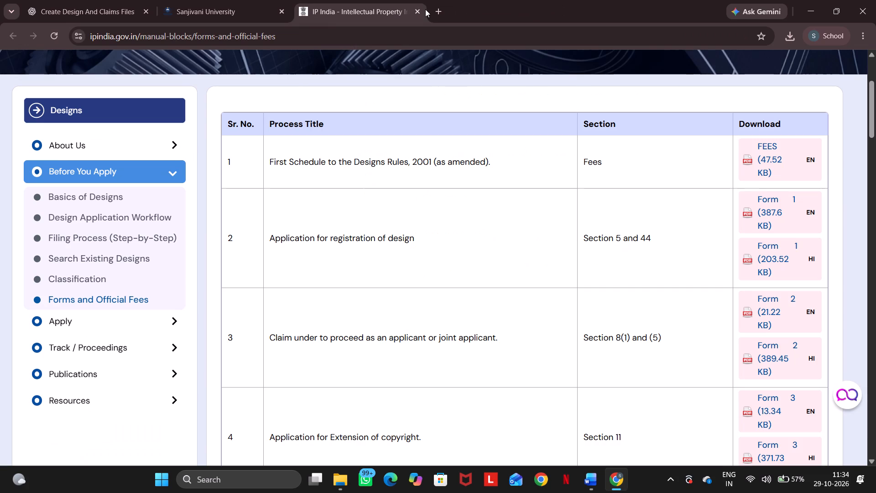
Repeat the Google search "form 1 for design patent for e-application" in a new tab and look through the overview and results.
{"action": "left_click", "coordinate": [433, 9]}
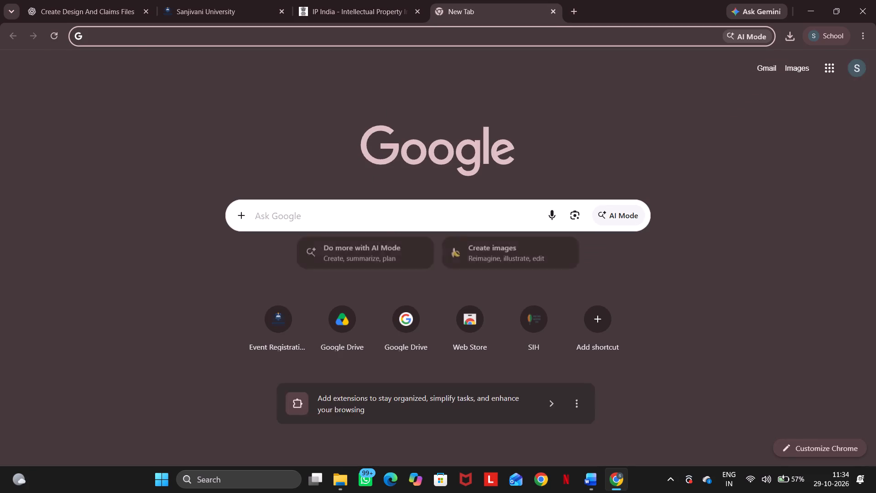
{"action": "left_click", "coordinate": [366, 214]}
{"action": "left_click", "coordinate": [362, 236]}
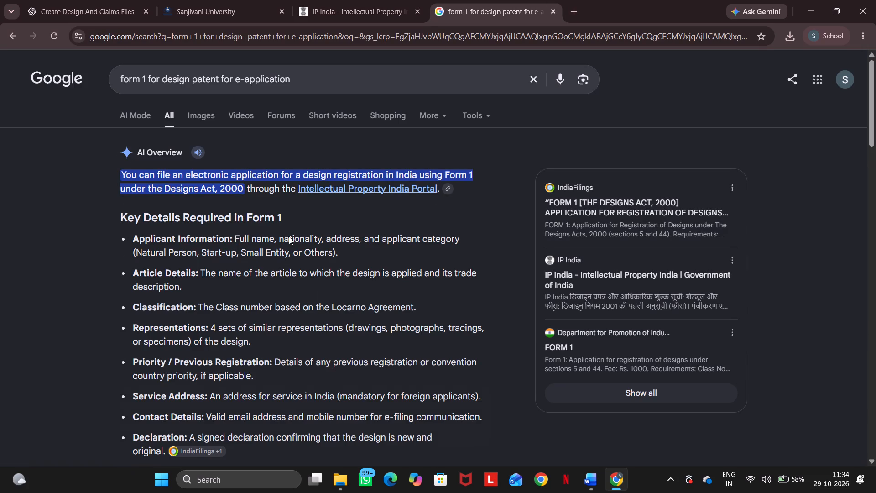
{"action": "scroll", "coordinate": [289, 236], "scroll_direction": "down", "scroll_amount": 4}
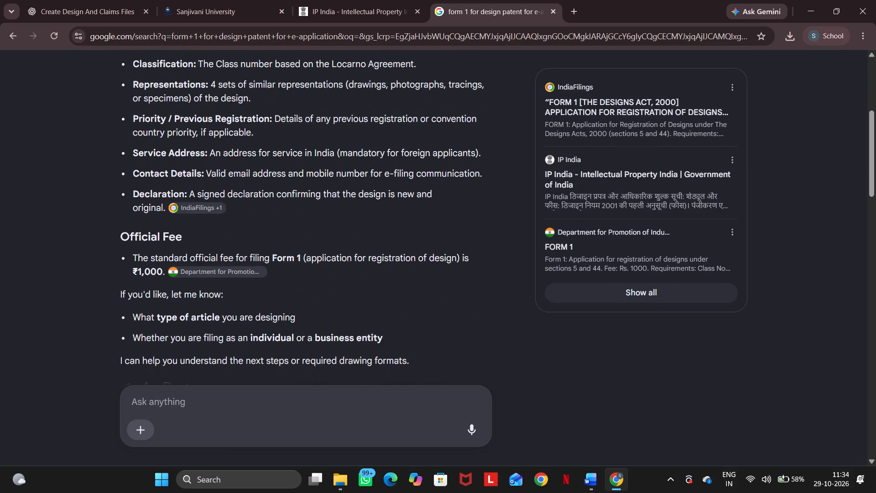
{"action": "scroll", "coordinate": [289, 236], "scroll_direction": "down", "scroll_amount": 2}
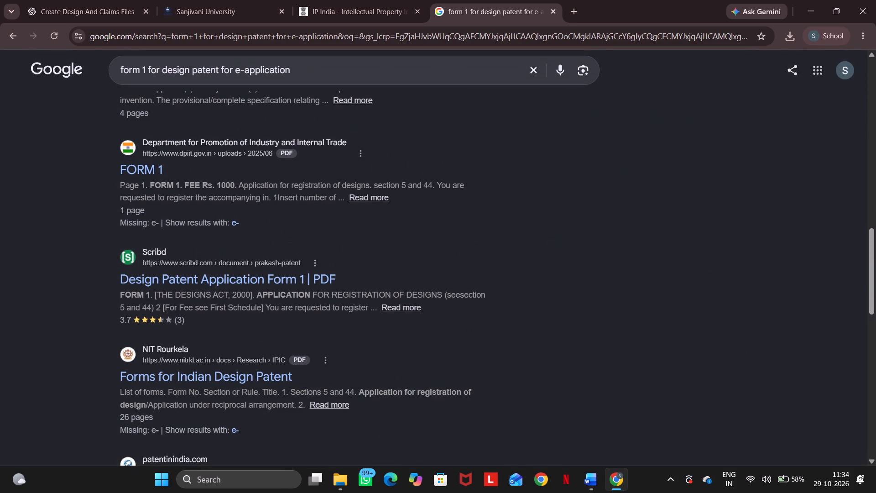
Open the Scribd "Design Patent Application Form 1" sample, examine its form and representation sheets, and return to the search results.
{"action": "left_click", "coordinate": [317, 281]}
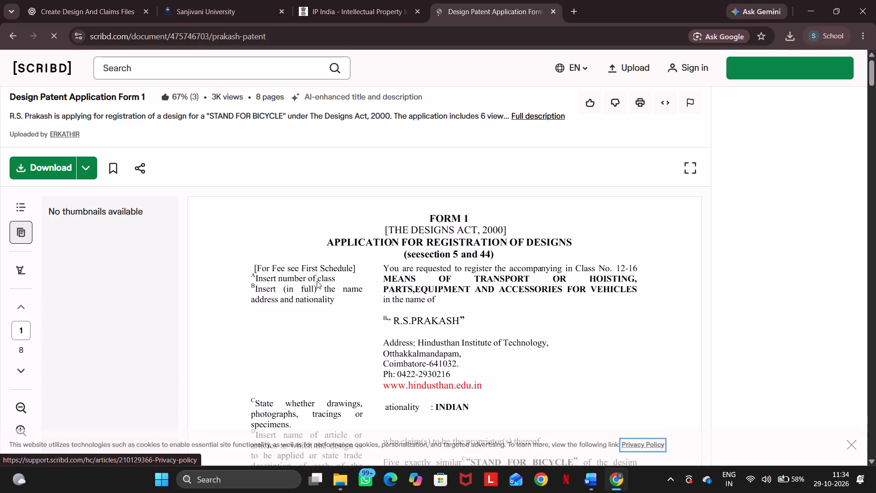
{"action": "scroll", "coordinate": [317, 281], "scroll_direction": "down", "scroll_amount": 3}
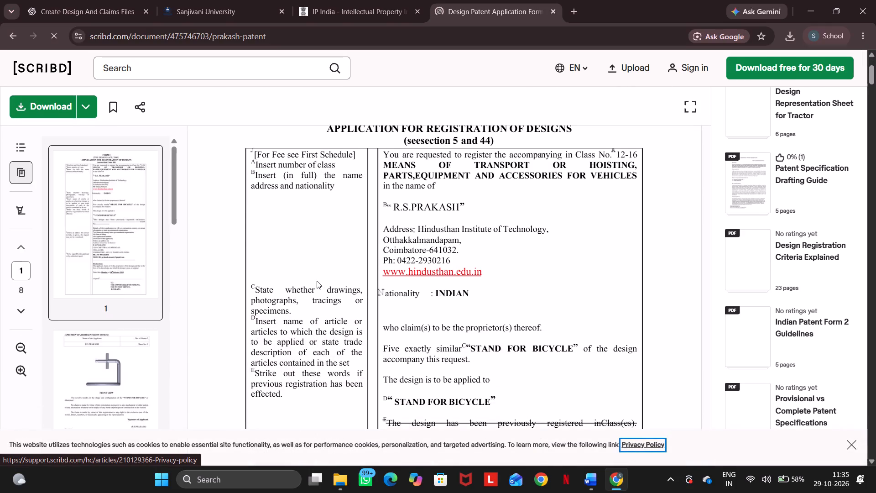
{"action": "scroll", "coordinate": [317, 281], "scroll_direction": "down", "scroll_amount": 2}
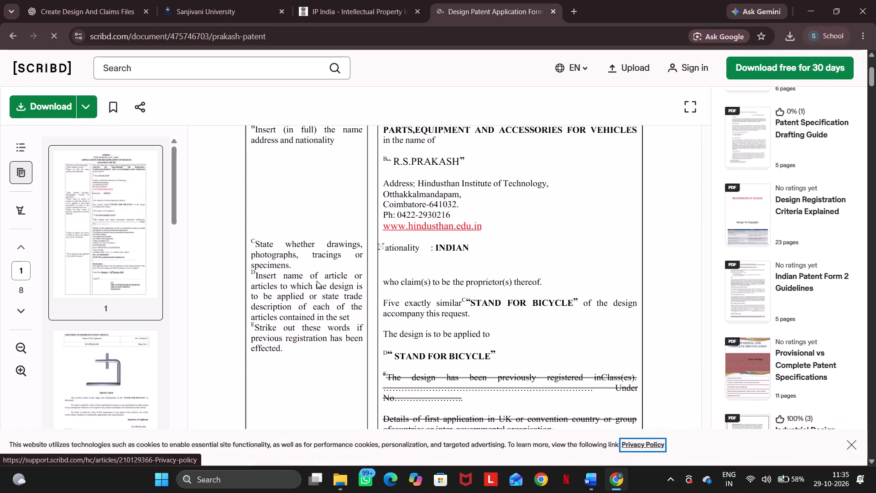
{"action": "scroll", "coordinate": [317, 281], "scroll_direction": "down", "scroll_amount": 1}
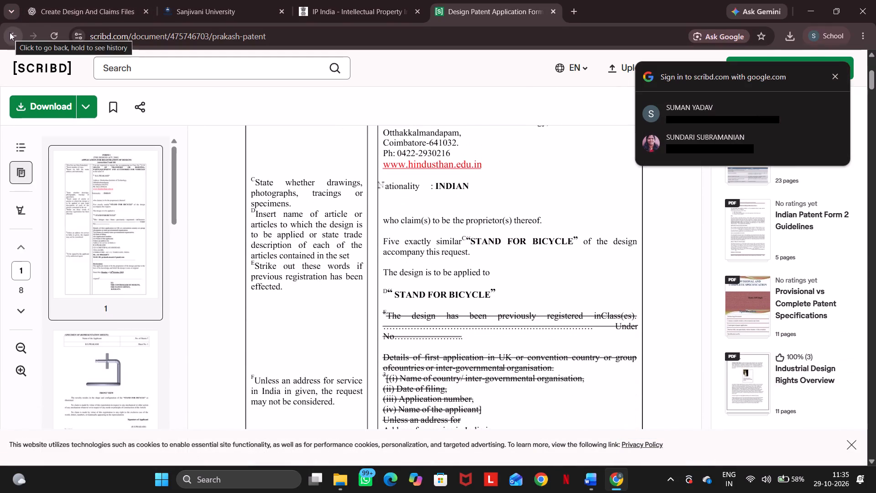
{"action": "scroll", "coordinate": [244, 299], "scroll_direction": "down", "scroll_amount": 5}
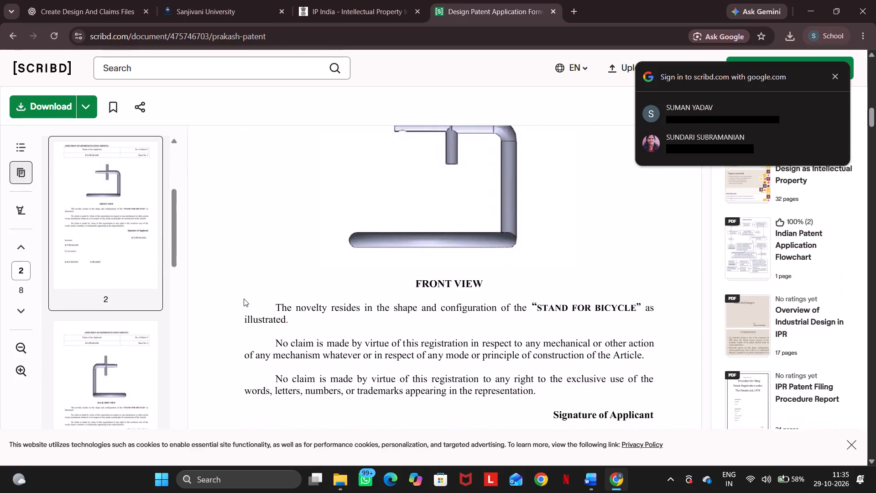
{"action": "scroll", "coordinate": [244, 299], "scroll_direction": "down", "scroll_amount": 2}
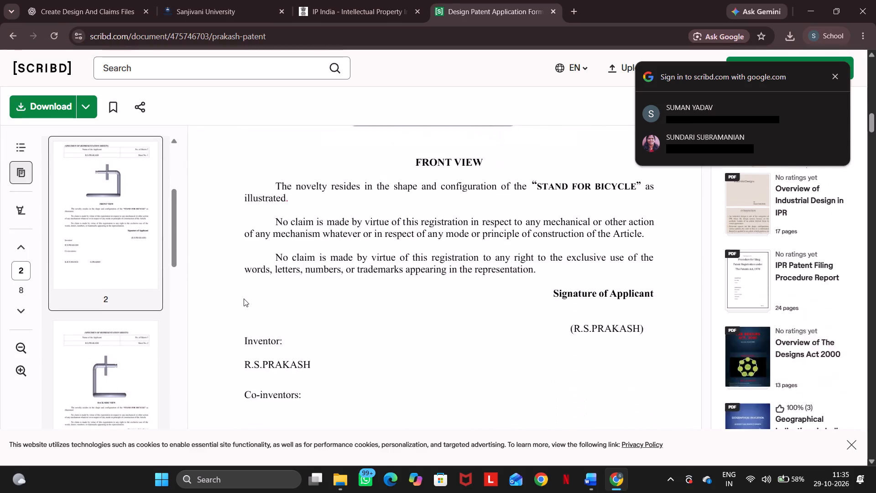
{"action": "scroll", "coordinate": [244, 299], "scroll_direction": "down", "scroll_amount": 5}
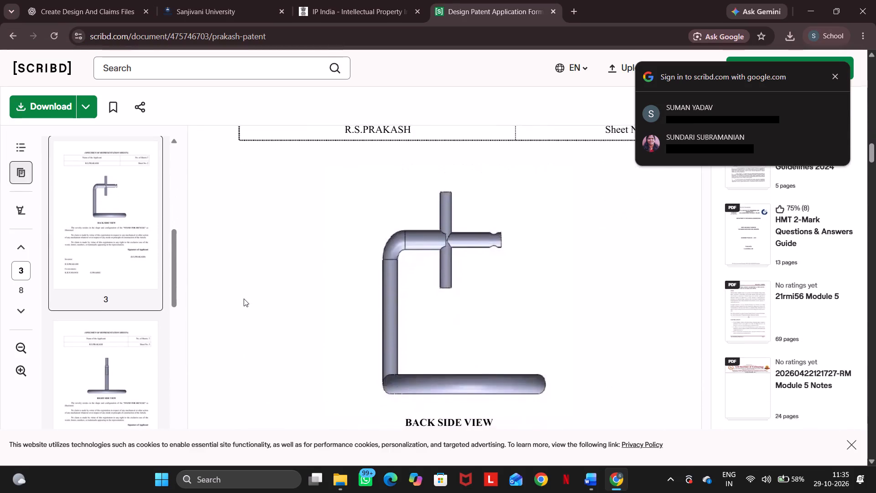
{"action": "scroll", "coordinate": [244, 299], "scroll_direction": "down", "scroll_amount": 2}
{"action": "scroll", "coordinate": [244, 299], "scroll_direction": "up", "scroll_amount": 1}
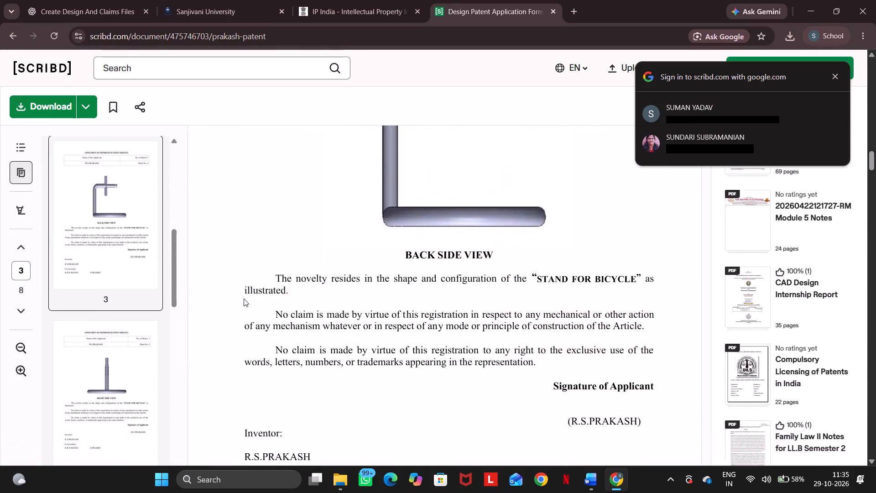
{"action": "scroll", "coordinate": [244, 299], "scroll_direction": "up", "scroll_amount": 4}
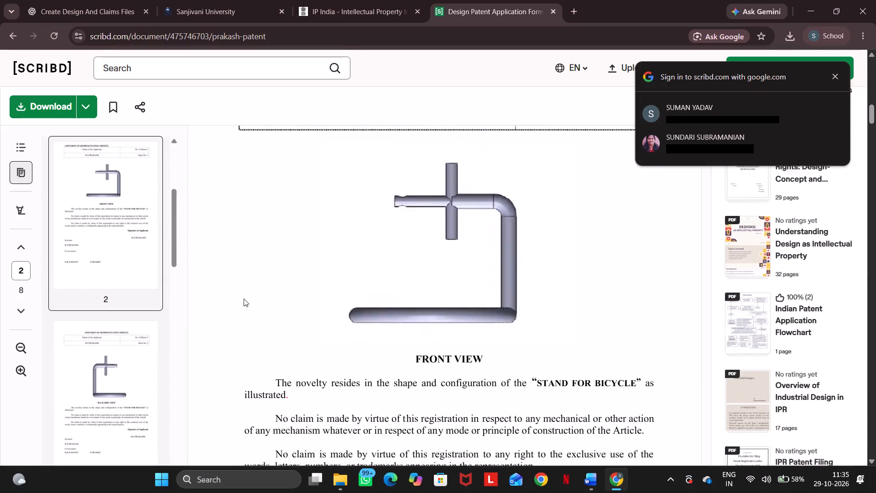
{"action": "scroll", "coordinate": [244, 299], "scroll_direction": "up", "scroll_amount": 1}
{"action": "scroll", "coordinate": [244, 299], "scroll_direction": "down", "scroll_amount": 13}
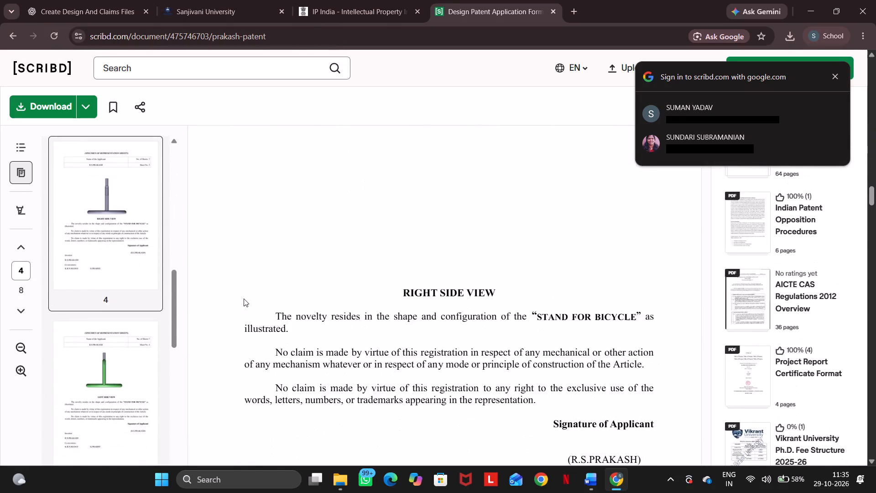
{"action": "scroll", "coordinate": [244, 299], "scroll_direction": "down", "scroll_amount": 6}
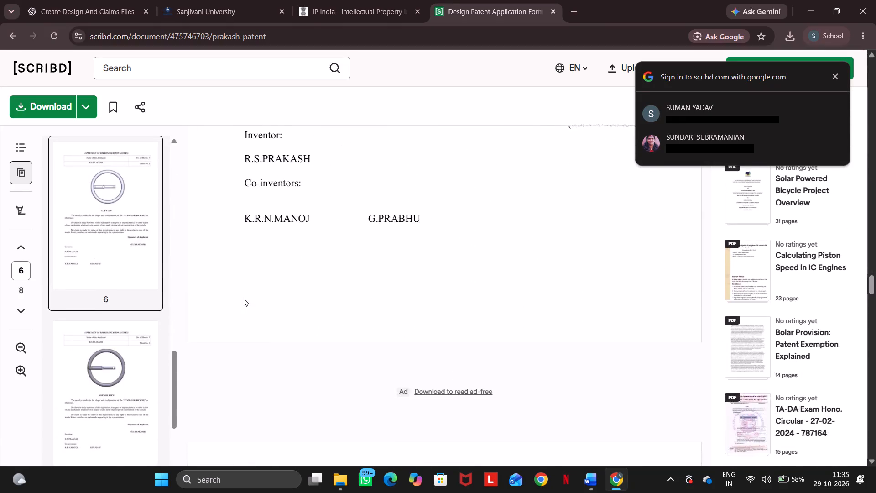
{"action": "scroll", "coordinate": [244, 299], "scroll_direction": "down", "scroll_amount": 2}
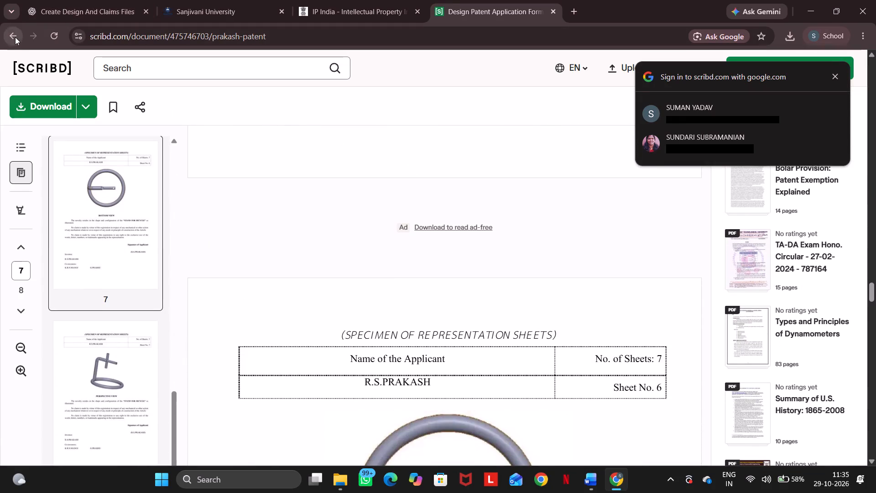
{"action": "left_click", "coordinate": [15, 37]}
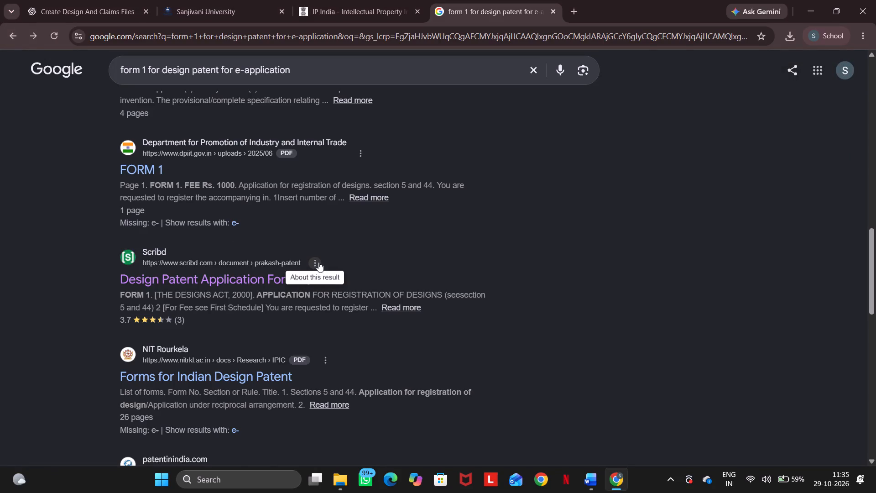
Open the FORM 1 PDF from the Department for Promotion of Industry and Internal Trade, view it and close it.
{"action": "left_click", "coordinate": [125, 173]}
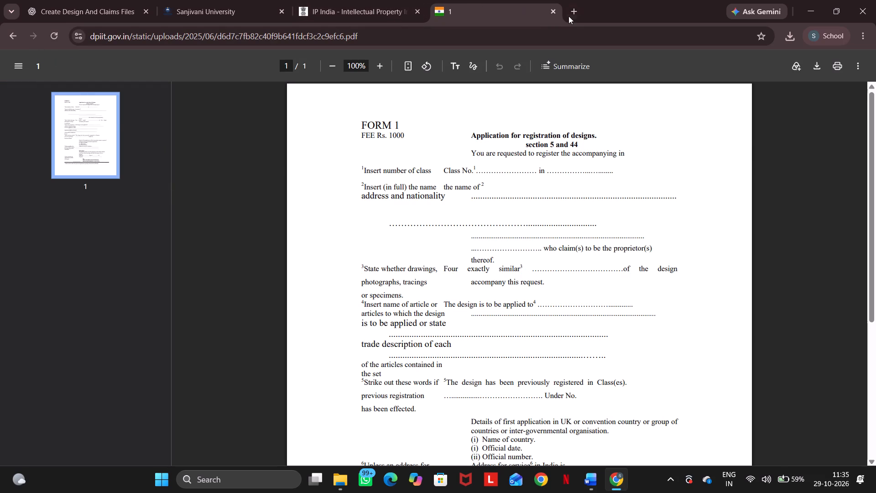
{"action": "left_click", "coordinate": [556, 9]}
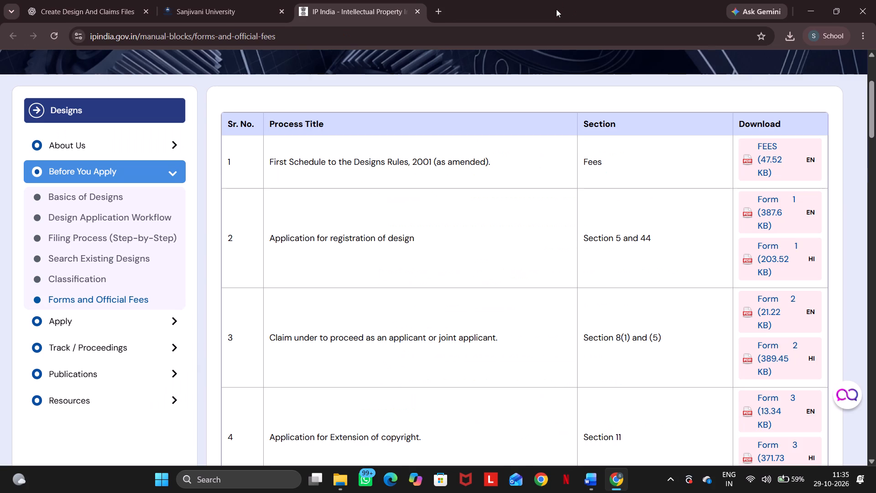
Repeat the Google search "form 1 for design patent for e-application" in a new tab and read through the AI overview and results.
{"action": "left_click", "coordinate": [438, 5]}
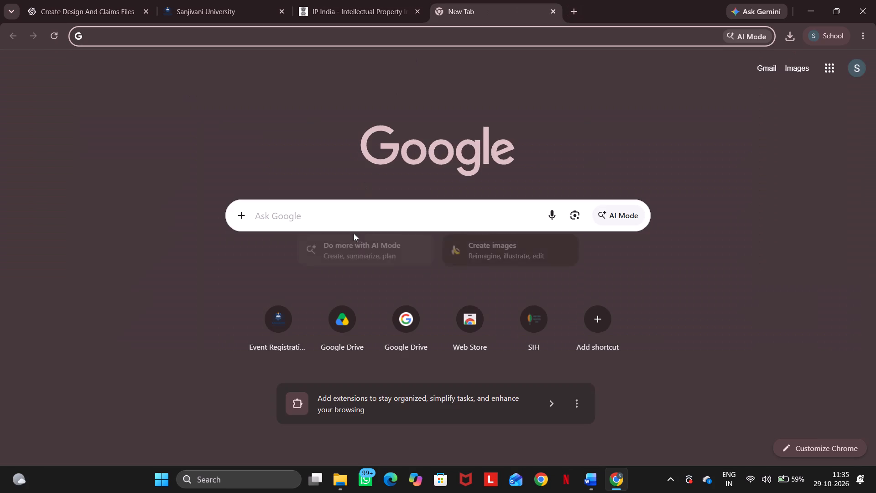
{"action": "left_click", "coordinate": [365, 223]}
{"action": "left_click", "coordinate": [365, 241]}
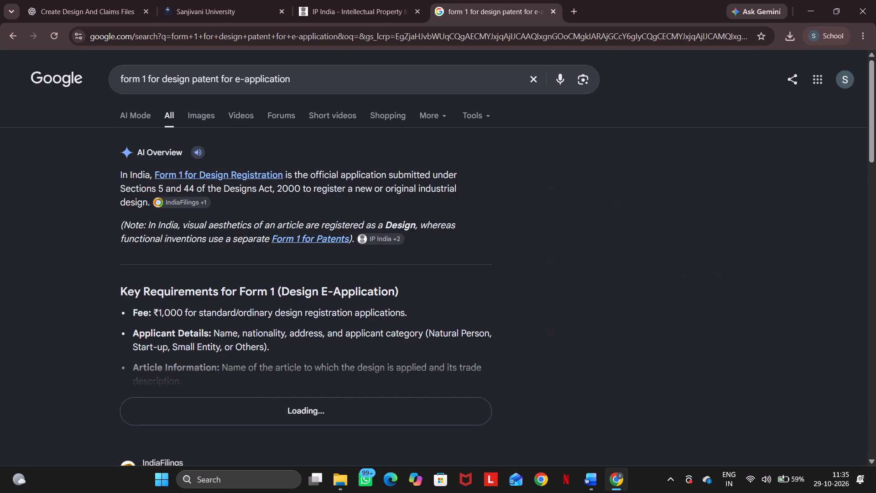
{"action": "scroll", "coordinate": [361, 298], "scroll_direction": "down", "scroll_amount": 1}
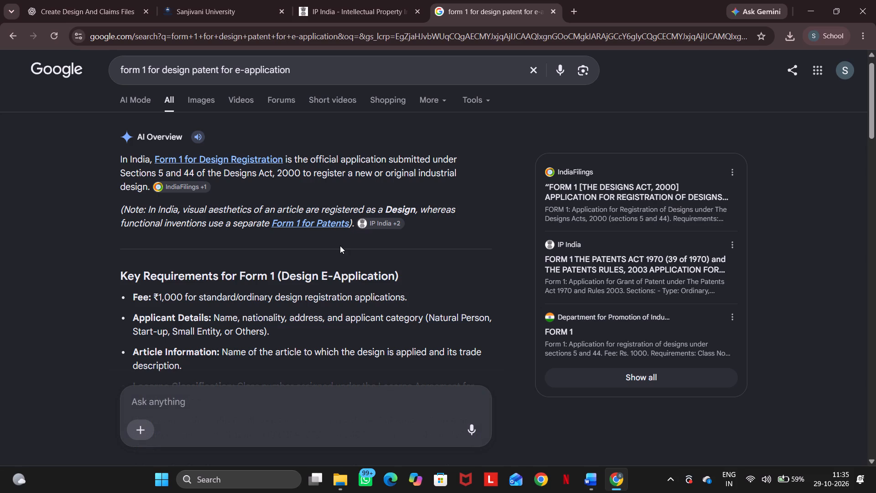
{"action": "scroll", "coordinate": [340, 246], "scroll_direction": "down", "scroll_amount": 2}
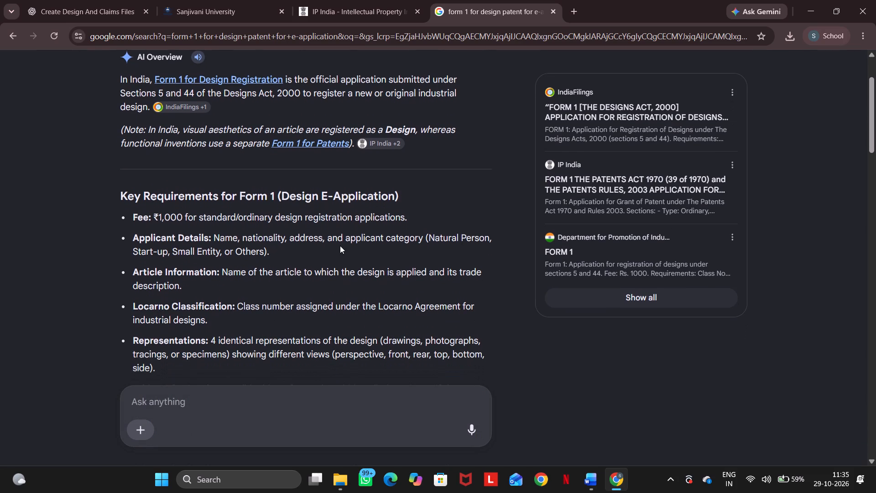
{"action": "scroll", "coordinate": [340, 246], "scroll_direction": "down", "scroll_amount": 3}
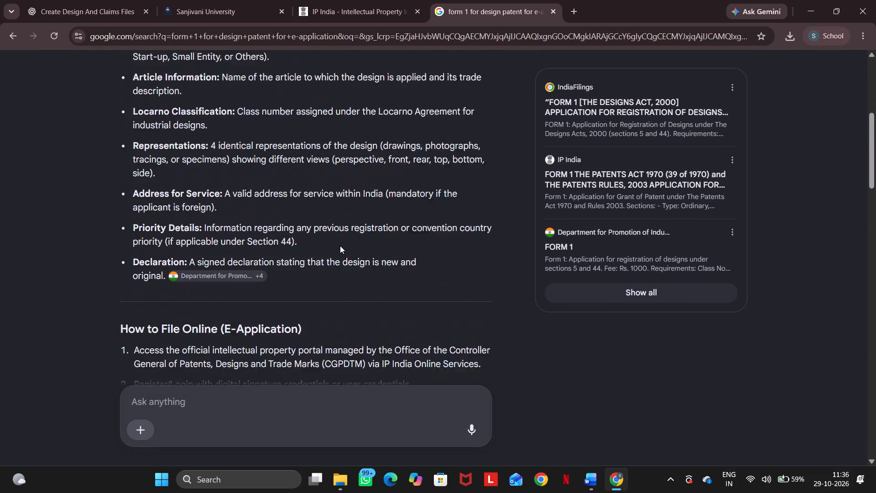
{"action": "scroll", "coordinate": [340, 246], "scroll_direction": "up", "scroll_amount": 1}
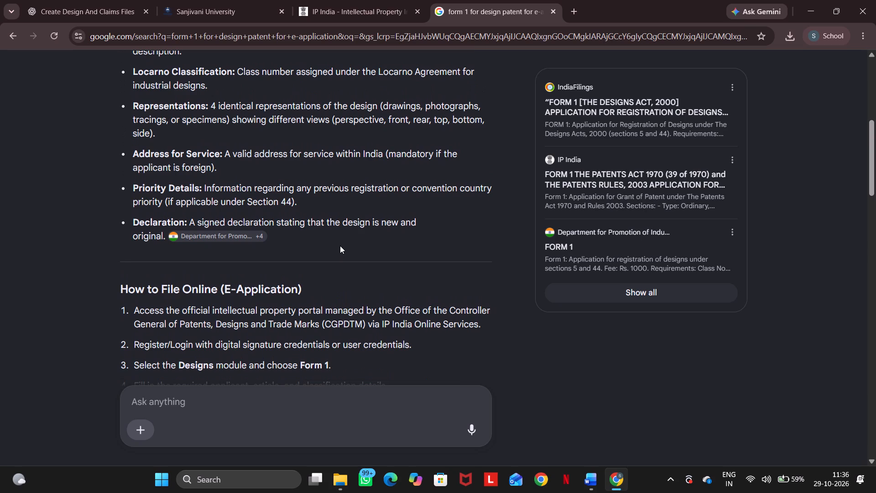
{"action": "scroll", "coordinate": [340, 246], "scroll_direction": "down", "scroll_amount": 1}
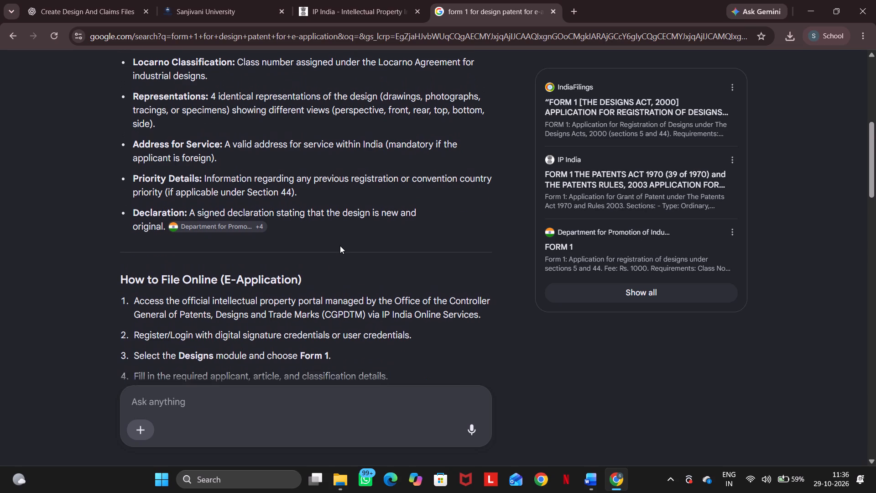
{"action": "scroll", "coordinate": [340, 246], "scroll_direction": "down", "scroll_amount": 2}
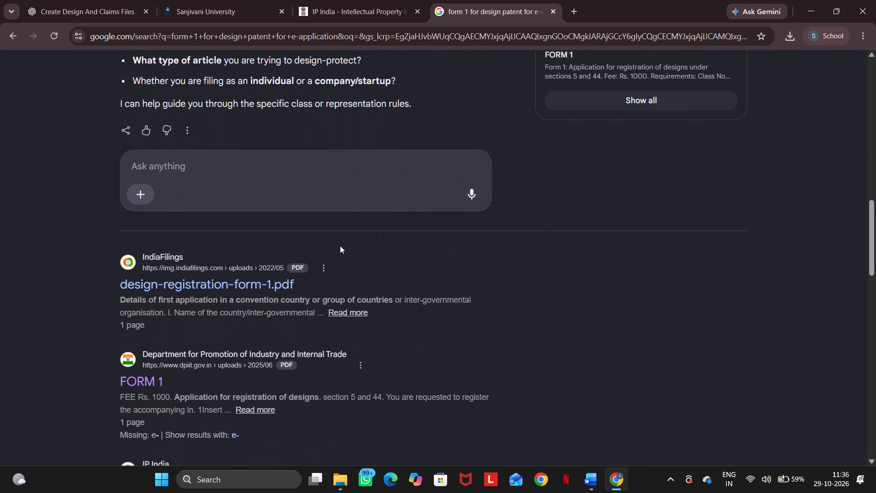
Open IndiaFilings' "design-registration-form-1.pdf" from the results, read the Designs Act Form 1 from top to bottom, and return to the search results.
{"action": "left_click", "coordinate": [271, 278]}
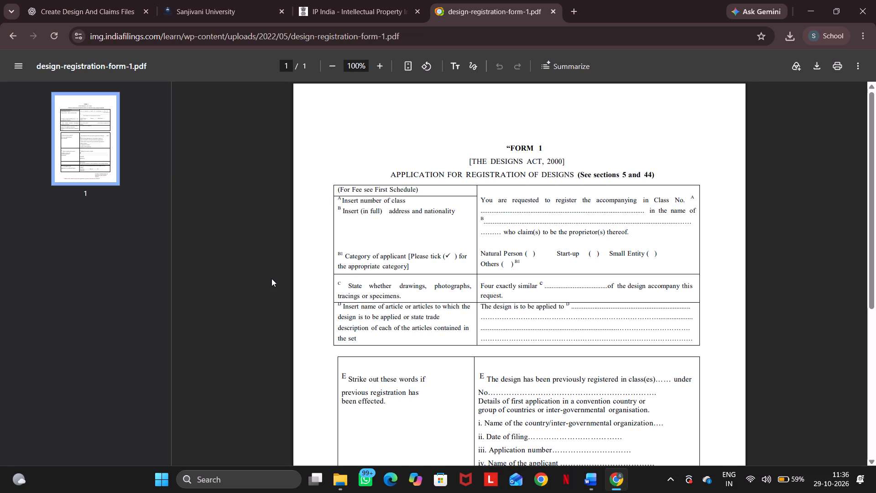
{"action": "key", "text": "Down"}
{"action": "key", "text": "Down"}
{"action": "key", "text": "Down"}
{"action": "key", "text": "Down"}
{"action": "left_click", "coordinate": [733, 234]}
{"action": "key", "text": "Left"}
{"action": "key", "text": "Down"}
{"action": "key", "text": "Down"}
{"action": "key", "text": "Down"}
{"action": "key", "text": "Down"}
{"action": "key", "text": "Down"}
{"action": "key", "text": "Down"}
{"action": "key", "text": "Down"}
{"action": "key", "text": "Down"}
{"action": "key", "text": "Down"}
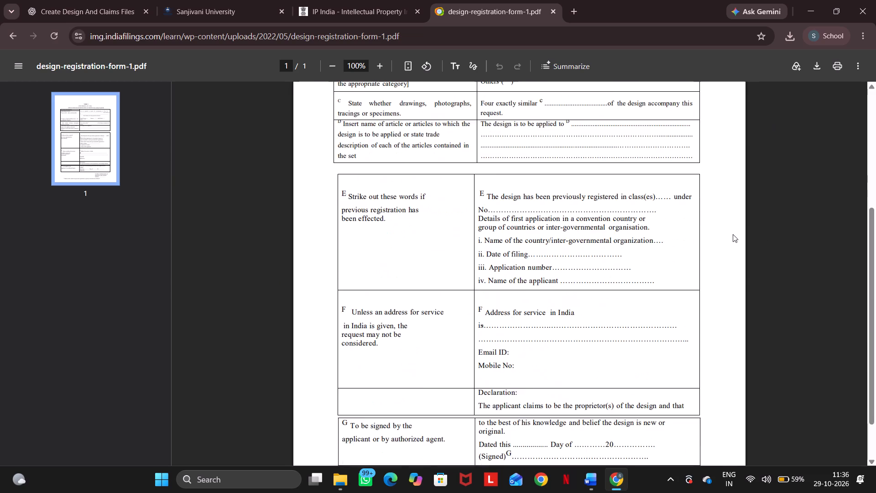
{"action": "key", "text": "Down"}
{"action": "key", "text": "Down"}
{"action": "key", "text": "Down"}
{"action": "key", "text": "Down"}
{"action": "key", "text": "Down"}
{"action": "key", "text": "Down"}
{"action": "key", "text": "Down"}
{"action": "key", "text": "Down"}
{"action": "key", "text": "Down"}
{"action": "key", "text": "Down"}
{"action": "key", "text": "Down"}
{"action": "key", "text": "Down"}
{"action": "key", "text": "Down"}
{"action": "key", "text": "Down"}
{"action": "key", "text": "Down"}
{"action": "key", "text": "Down"}
{"action": "key", "text": "Down"}
{"action": "key", "text": "Down"}
{"action": "key", "text": "Down"}
{"action": "key", "text": "Down"}
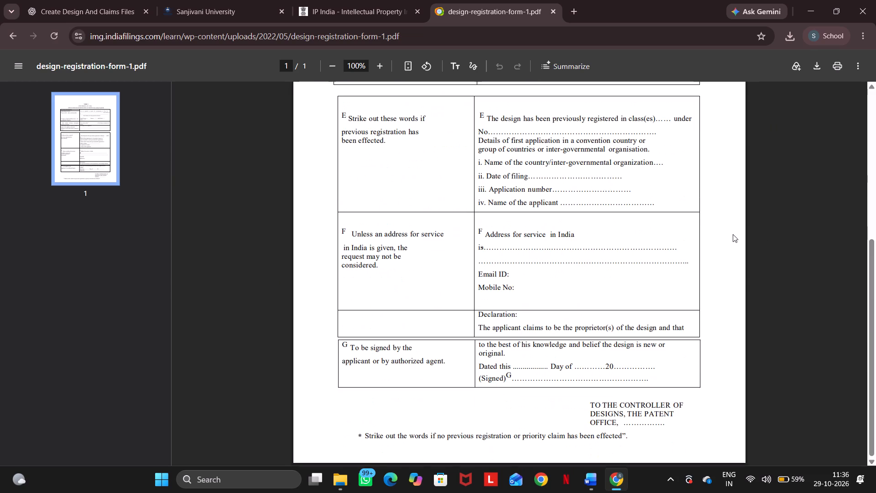
{"action": "key", "text": "Up"}
{"action": "key", "text": "Up"}
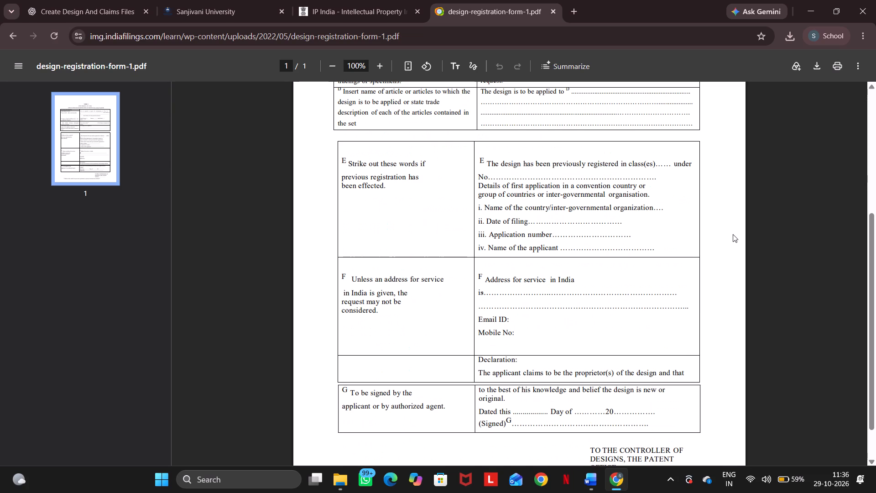
{"action": "key", "text": "Up"}
{"action": "key", "text": "Up"}
{"action": "key", "text": "Up"}
{"action": "key", "text": "Up"}
{"action": "key", "text": "Up"}
{"action": "key", "text": "Up"}
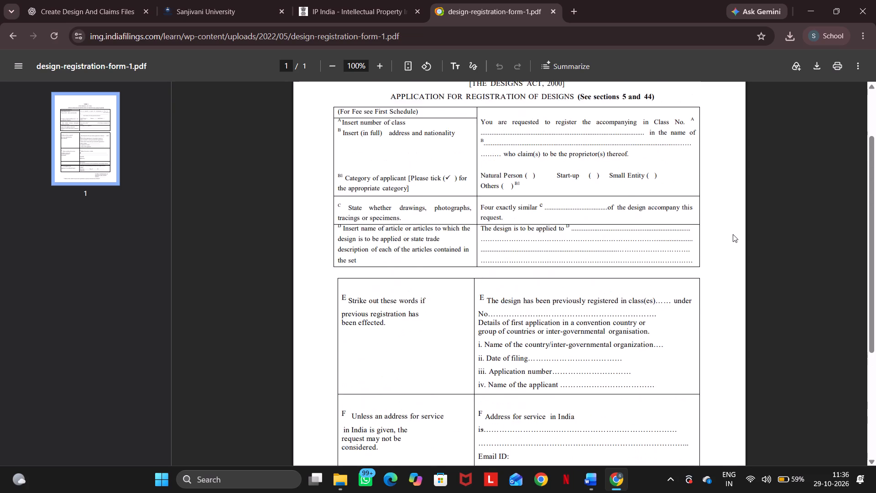
{"action": "key", "text": "Up"}
{"action": "key", "text": "Up"}
{"action": "key", "text": "Up"}
{"action": "key", "text": "Up"}
{"action": "key", "text": "Up"}
{"action": "key", "text": "Up"}
{"action": "key", "text": "Up"}
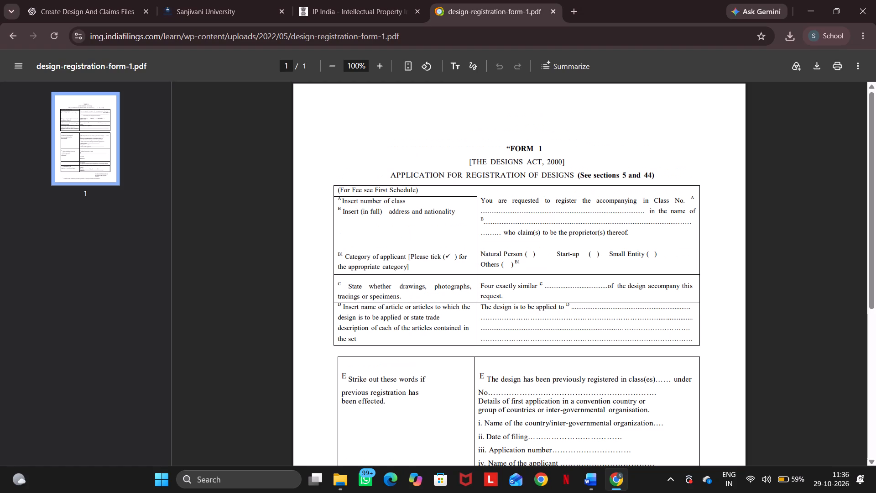
{"action": "left_click", "coordinate": [12, 42]}
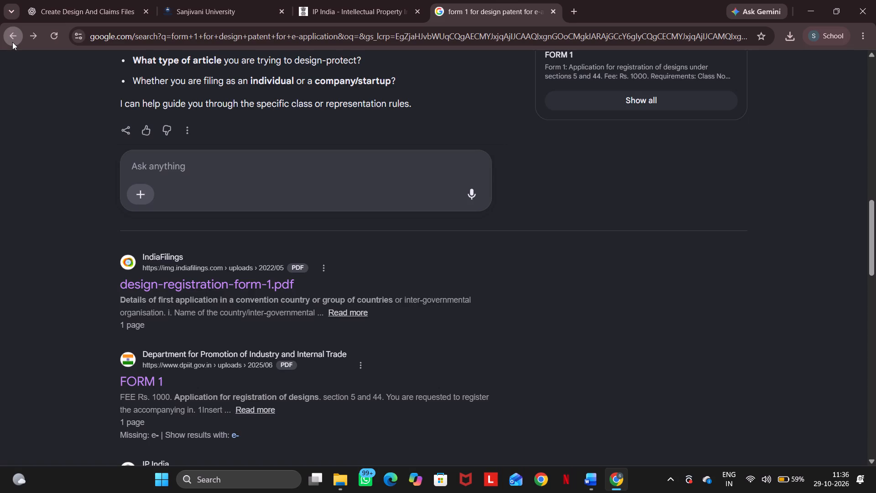
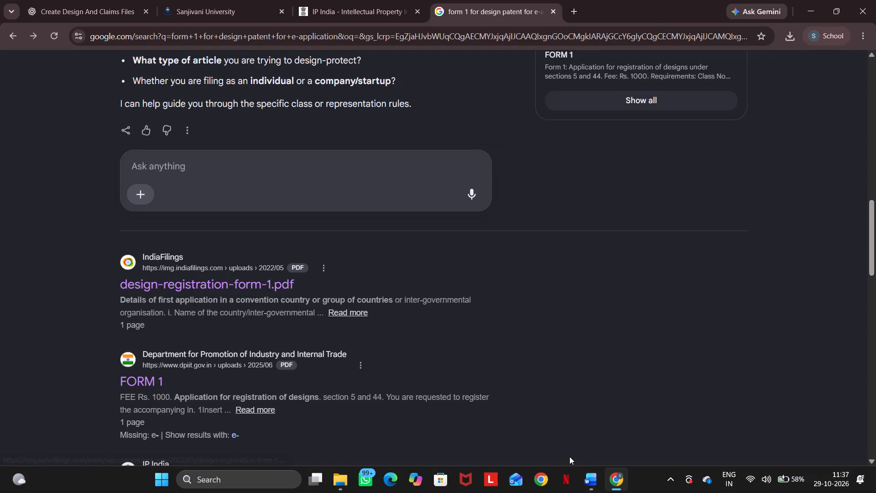
Review the Anti_Theft_Sensor_Tag_Views_and_Description document in Word, from its last page up to the title and the 3D Perspective View page.
{"action": "left_click", "coordinate": [596, 492]}
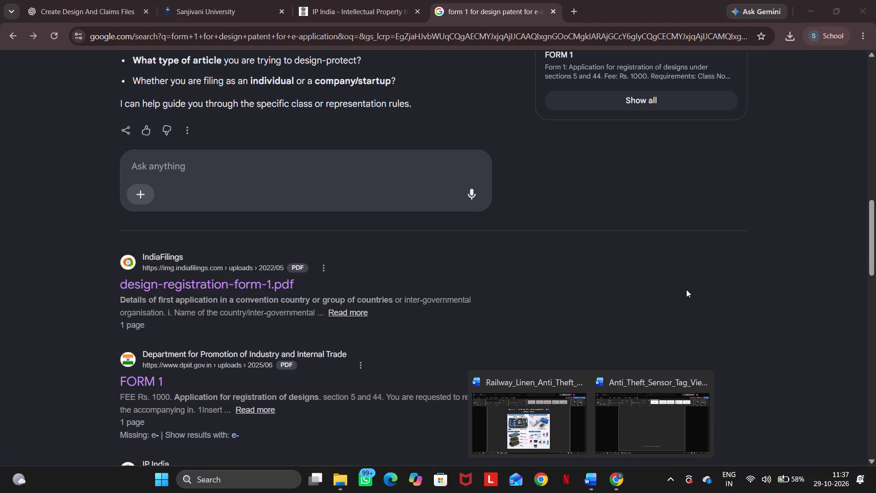
{"action": "left_click", "coordinate": [809, 0]}
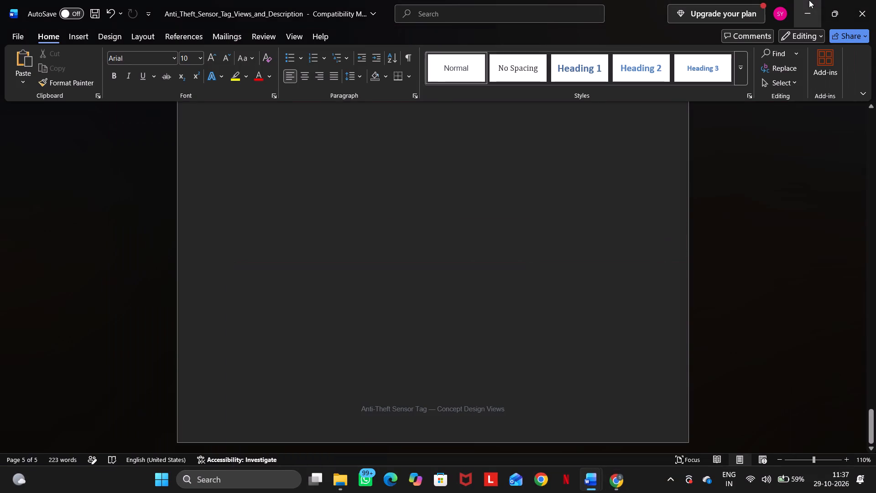
{"action": "scroll", "coordinate": [676, 224], "scroll_direction": "up", "scroll_amount": 11}
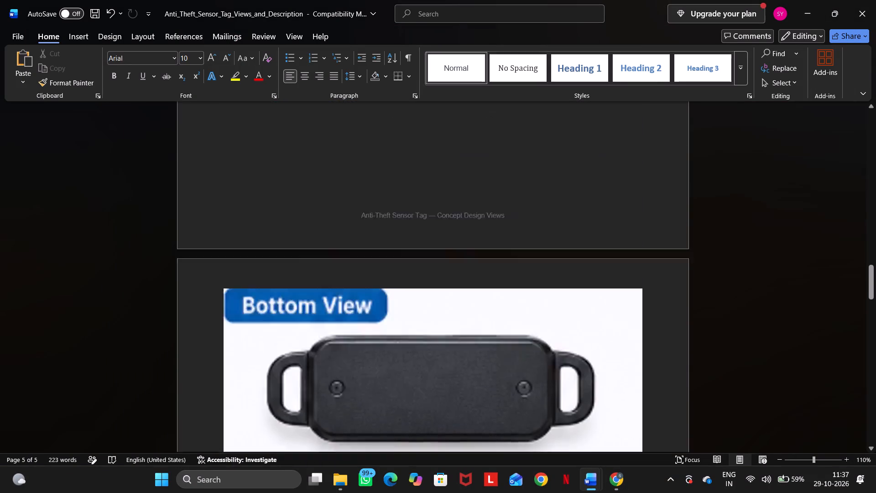
{"action": "scroll", "coordinate": [676, 224], "scroll_direction": "up", "scroll_amount": 1}
{"action": "scroll", "coordinate": [640, 294], "scroll_direction": "up", "scroll_amount": 8}
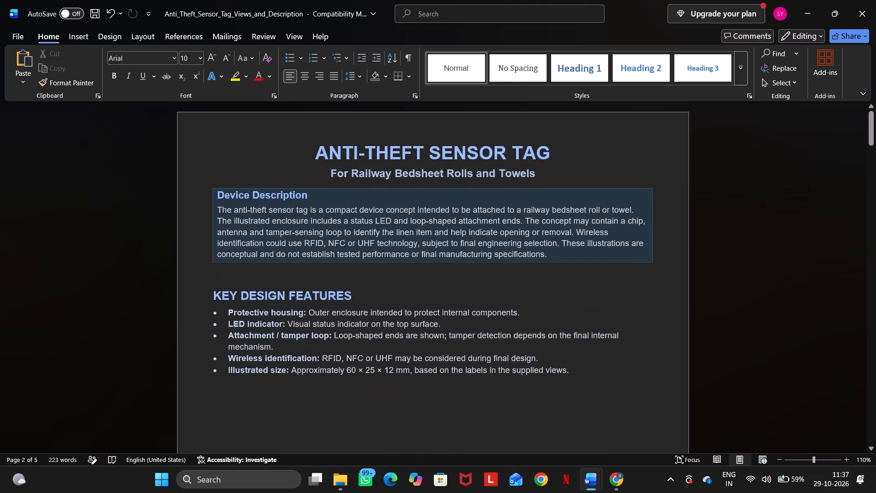
{"action": "scroll", "coordinate": [640, 294], "scroll_direction": "down", "scroll_amount": 5}
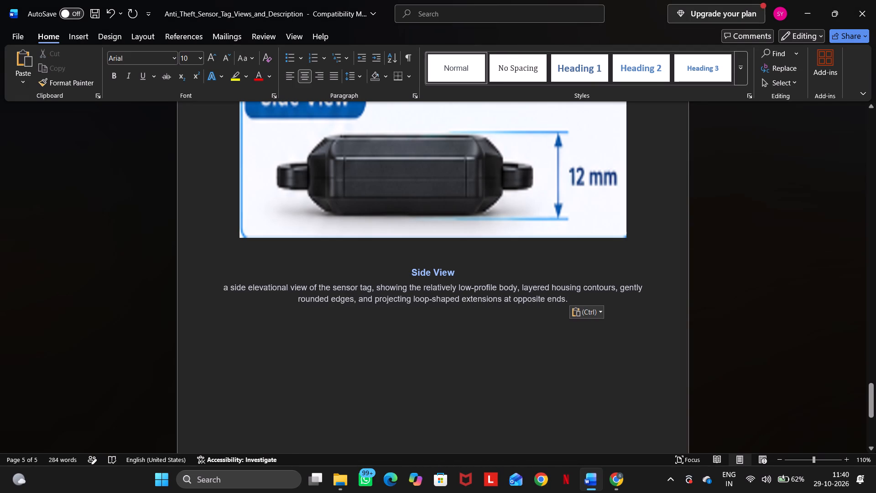
Look back over the document up to its first page and save it under its existing name.
{"action": "scroll", "coordinate": [690, 305], "scroll_direction": "down", "scroll_amount": 4}
{"action": "scroll", "coordinate": [690, 305], "scroll_direction": "up", "scroll_amount": 5}
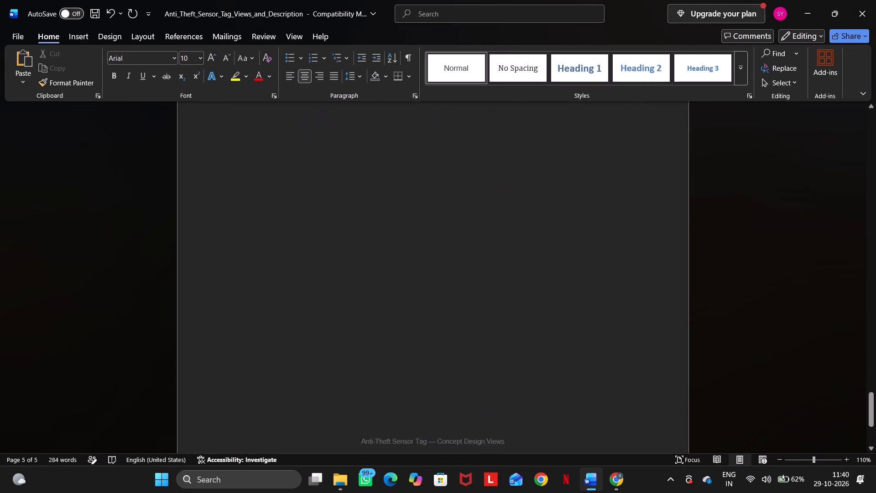
{"action": "scroll", "coordinate": [690, 305], "scroll_direction": "up", "scroll_amount": 9}
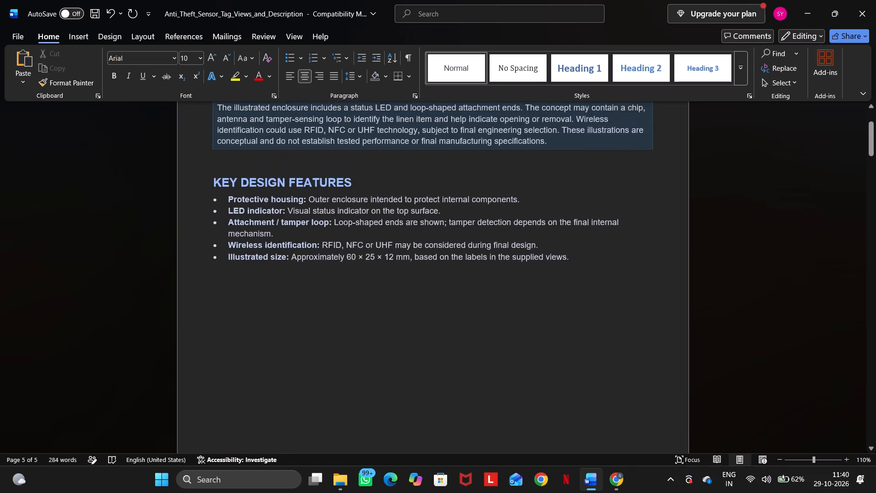
{"action": "scroll", "coordinate": [690, 305], "scroll_direction": "up", "scroll_amount": 3}
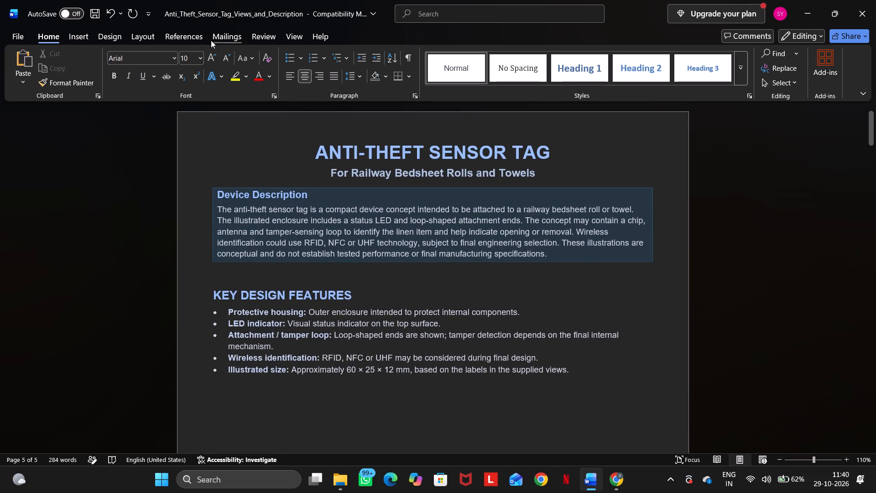
{"action": "left_click", "coordinate": [21, 31]}
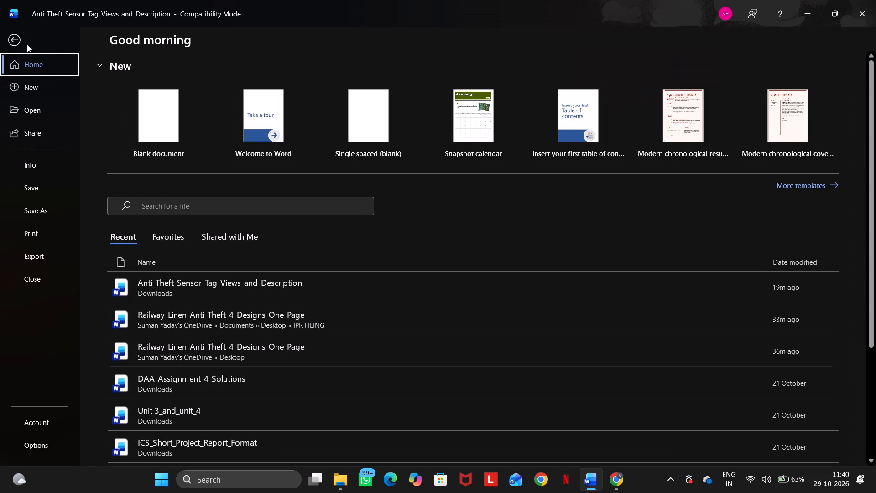
{"action": "left_click", "coordinate": [43, 184]}
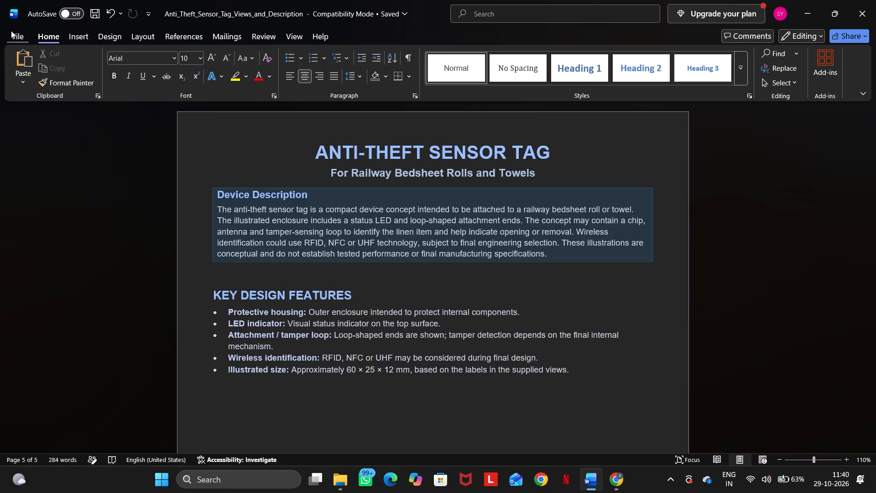
Save a copy of the Word document as Designs in the Downloads folder, accepting the upgrade to the newest file format.
{"action": "left_click", "coordinate": [11, 31]}
{"action": "left_click", "coordinate": [30, 214]}
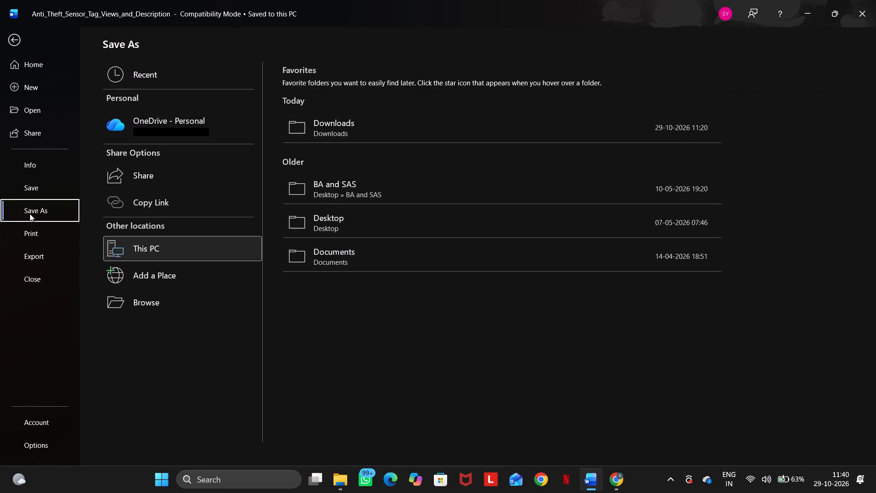
{"action": "double_click", "coordinate": [421, 131]}
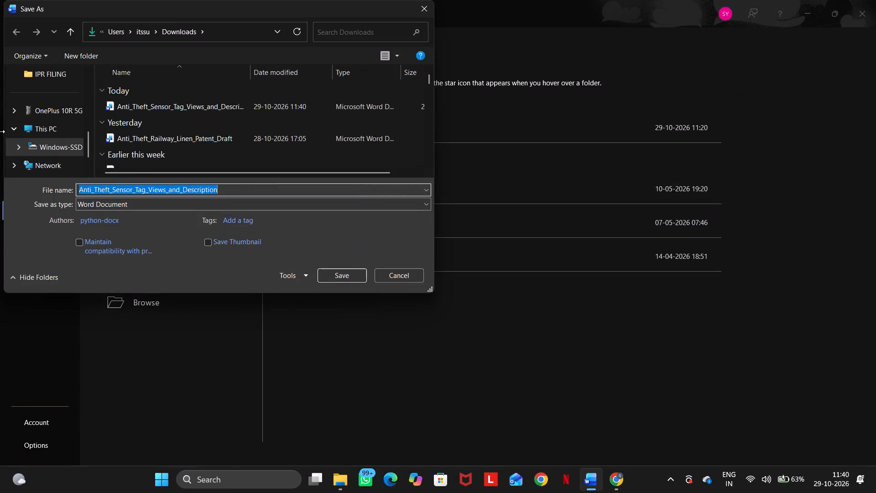
{"action": "scroll", "coordinate": [59, 123], "scroll_direction": "up", "scroll_amount": 4}
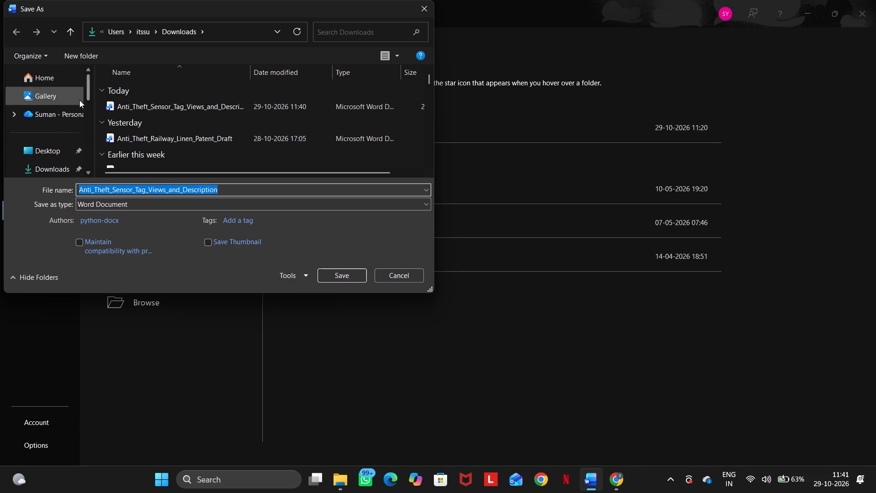
{"action": "double_click", "coordinate": [38, 170]}
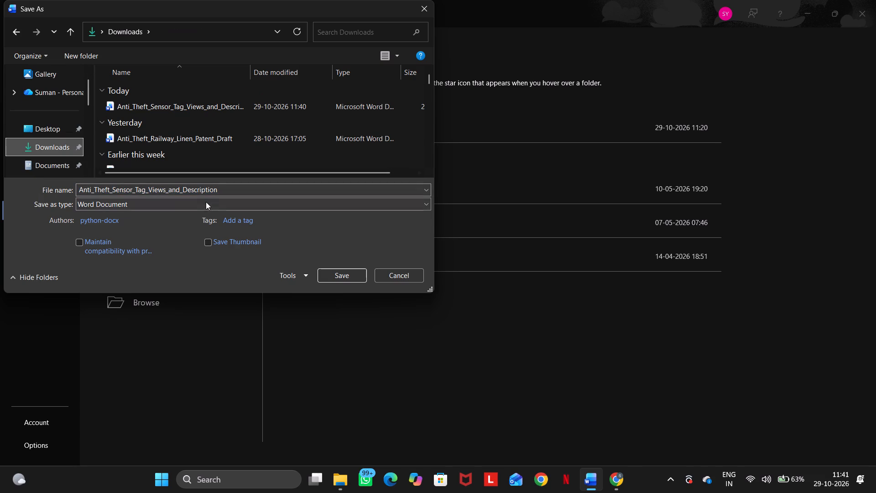
{"action": "left_click", "coordinate": [232, 188]}
{"action": "type", "text": "Designs"}
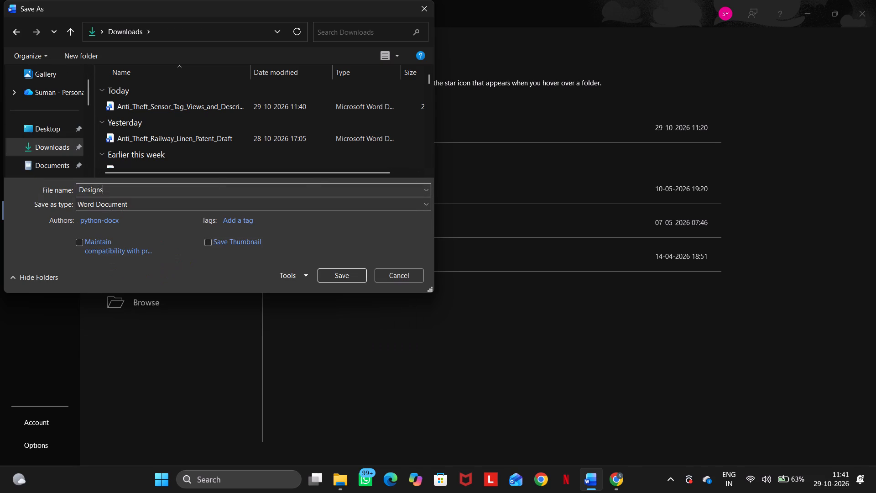
{"action": "key", "text": "Return"}
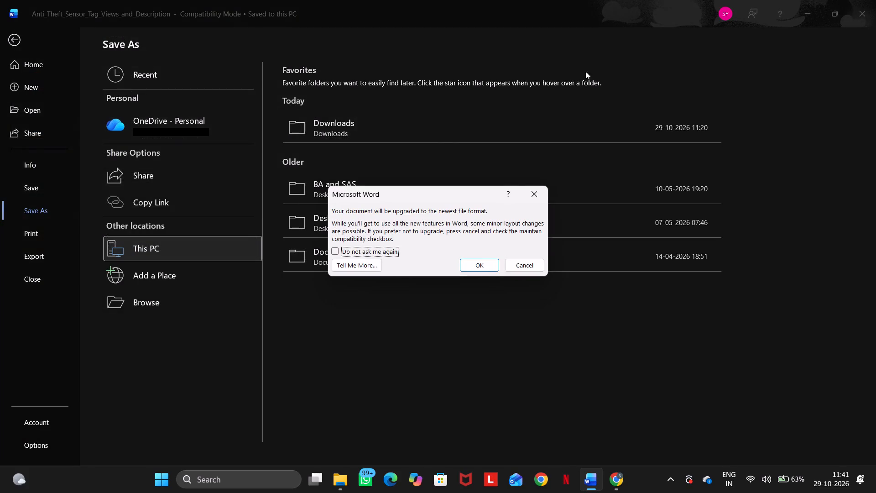
{"action": "left_click", "coordinate": [488, 265]}
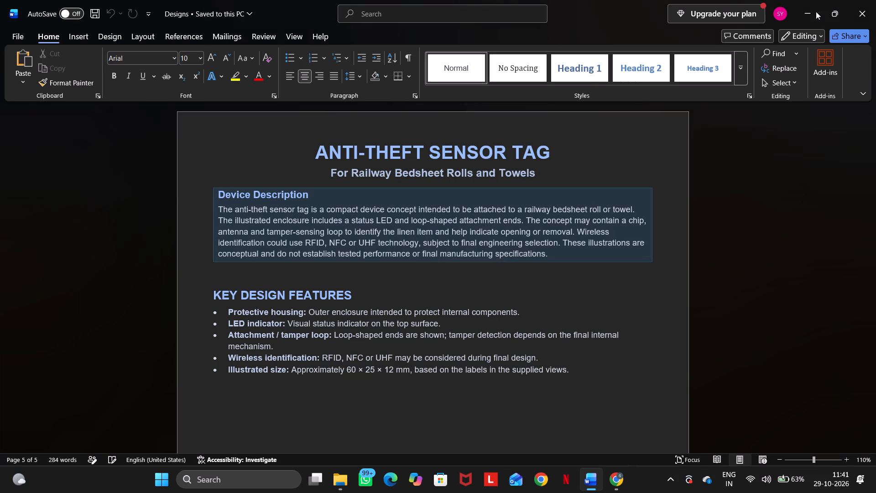
Go to the desktop and extract the IPR FILING zip archive into an IPR FILING folder on the desktop, showing the extracted files.
{"action": "left_click", "coordinate": [815, 11]}
{"action": "left_click", "coordinate": [805, 9]}
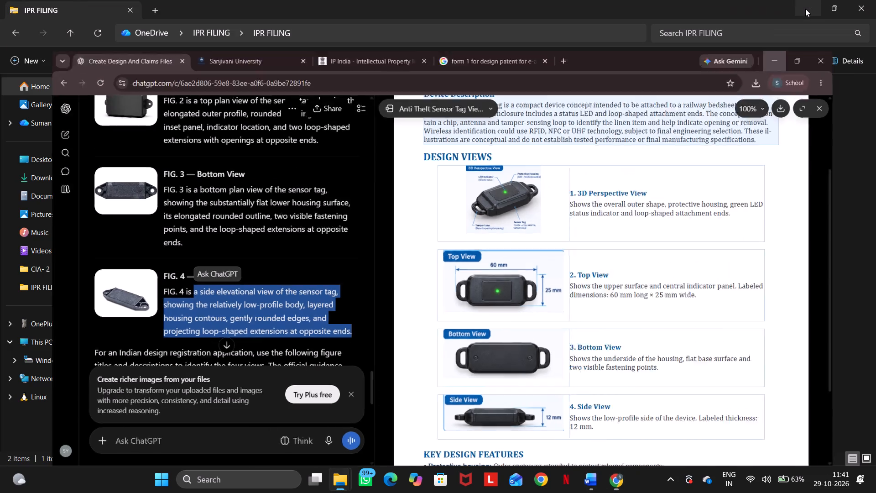
{"action": "left_click", "coordinate": [805, 9]}
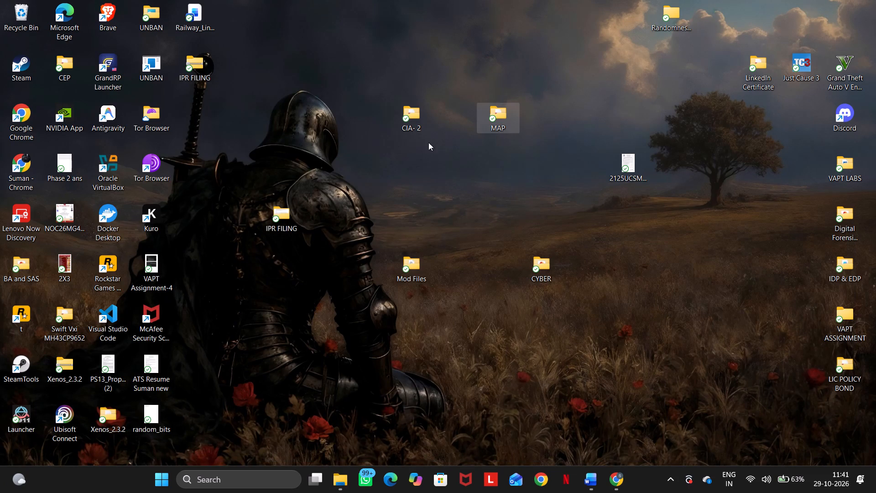
{"action": "right_click", "coordinate": [198, 74]}
{"action": "right_click", "coordinate": [198, 74]}
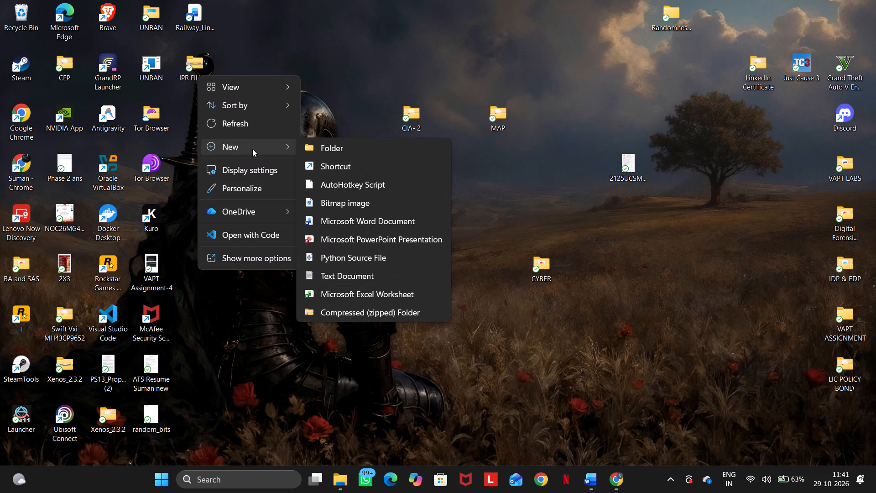
{"action": "left_click", "coordinate": [340, 101]}
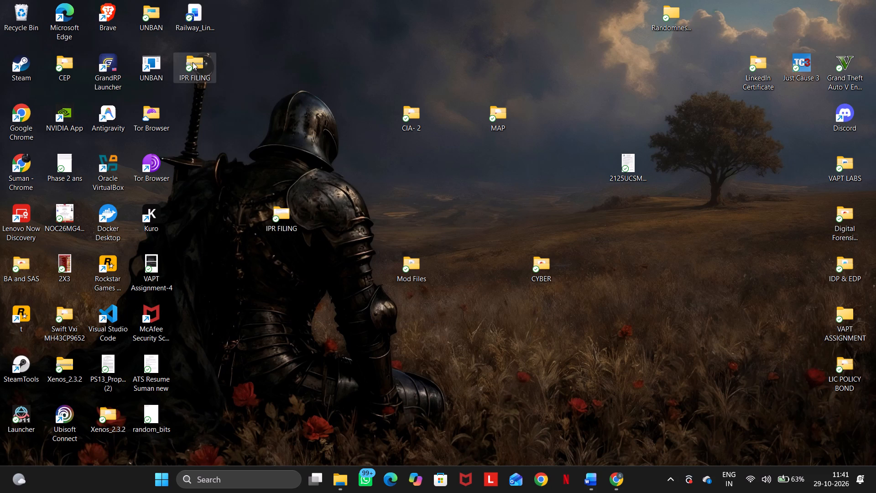
{"action": "left_click", "coordinate": [193, 62]}
{"action": "right_click", "coordinate": [193, 62]}
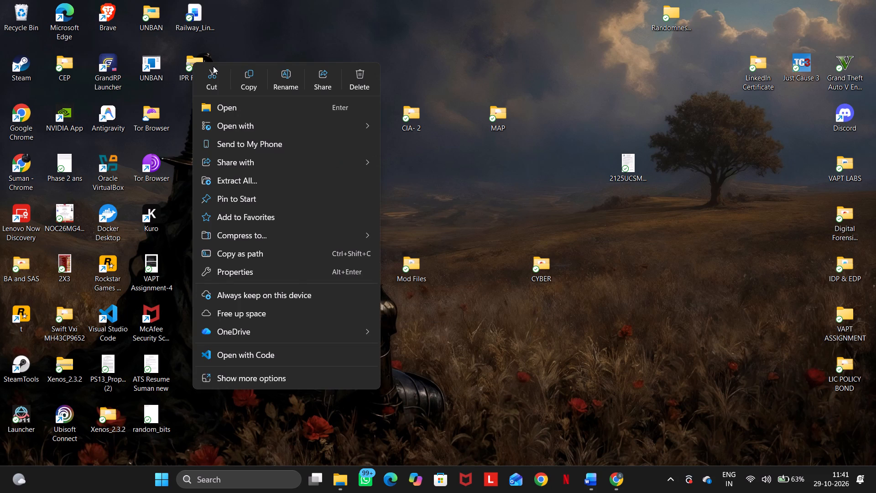
{"action": "left_click", "coordinate": [284, 187]}
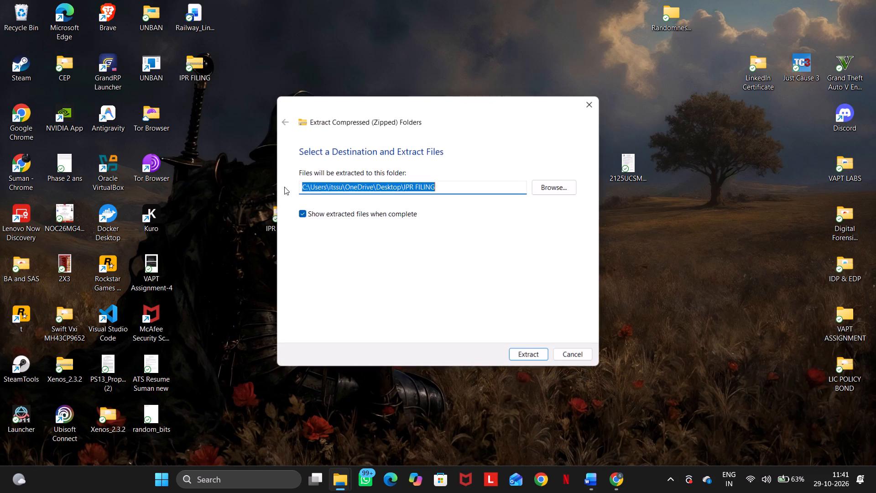
{"action": "left_click", "coordinate": [516, 349]}
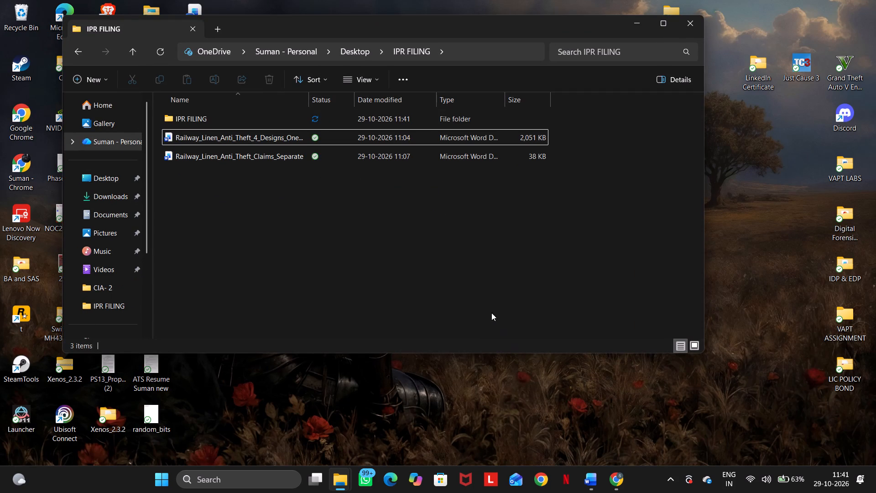
Copy the IPR FILING subfolder and both Railway_Linen_Anti_Theft Word documents, and try to paste them onto the desktop.
{"action": "left_click_drag", "start_coordinate": [433, 169], "coordinate": [448, 116]}
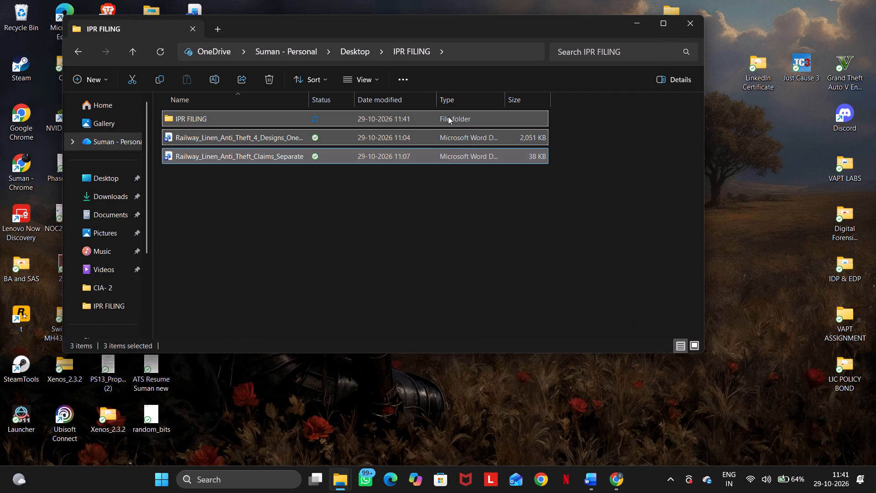
{"action": "key", "text": "ctrl+c"}
{"action": "left_click", "coordinate": [641, 27]}
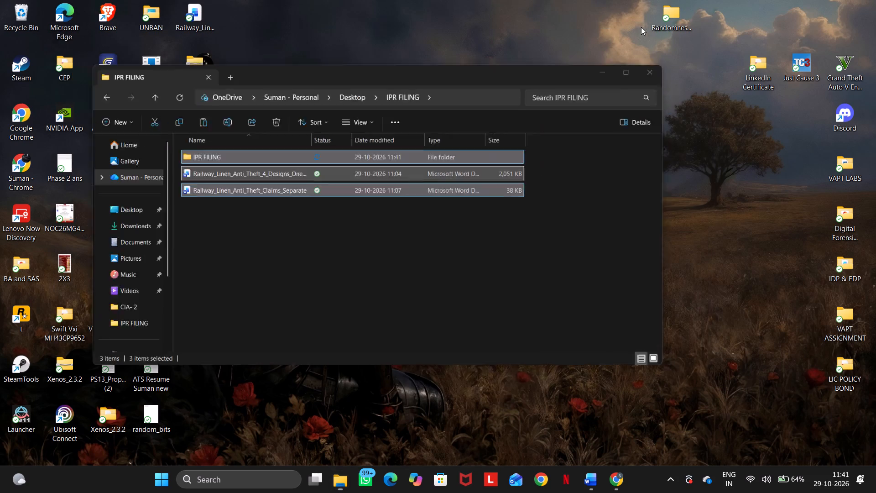
{"action": "key", "text": "ctrl+v"}
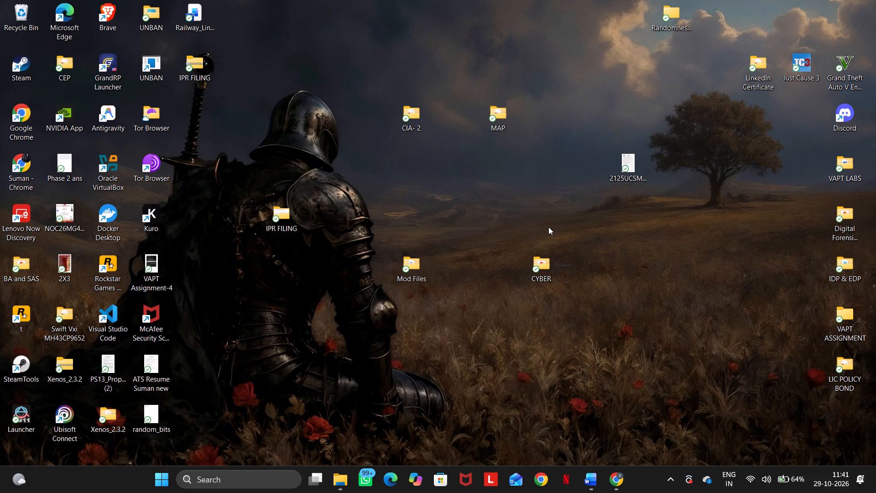
{"action": "key", "text": "ctrl+v"}
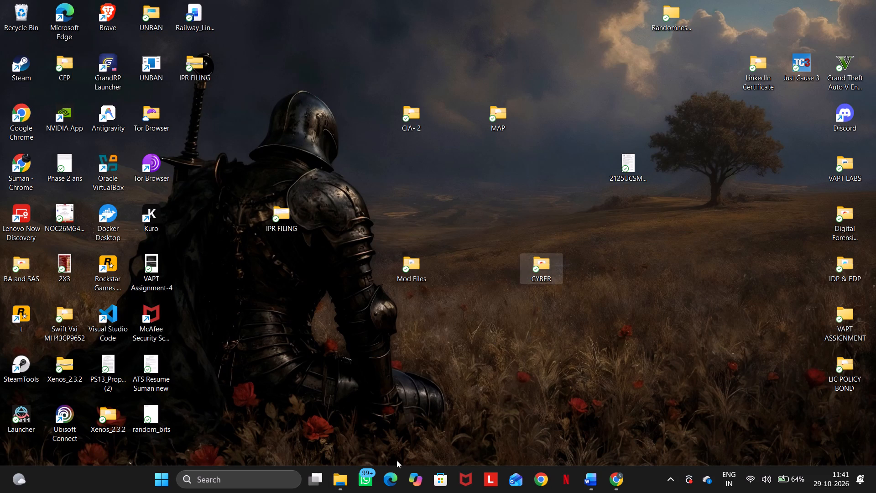
Move the nested IPR FILING folder and the two Railway_Linen documents out of the IPR FILING folder onto the desktop.
{"action": "left_click", "coordinate": [337, 477]}
{"action": "left_click", "coordinate": [355, 454]}
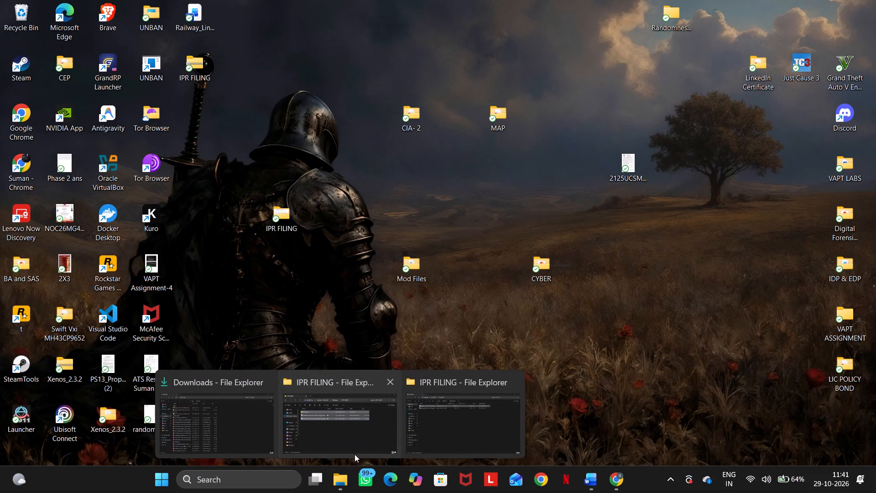
{"action": "double_click", "coordinate": [301, 120]}
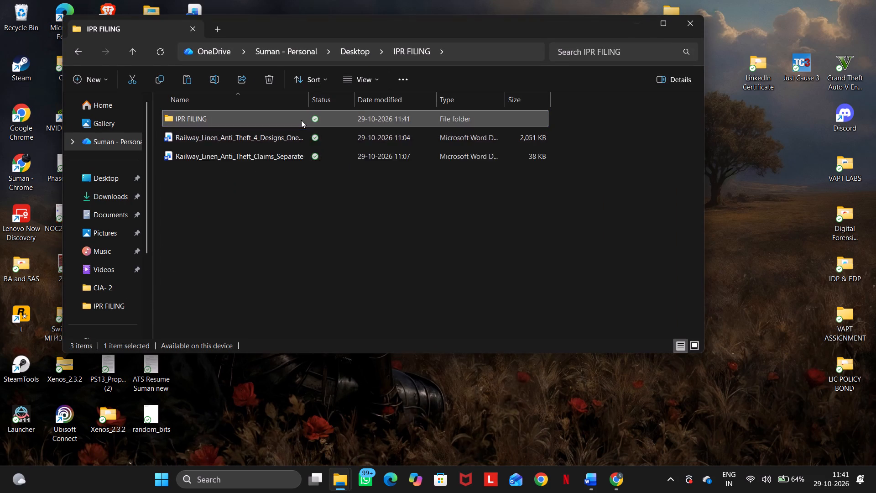
{"action": "left_click", "coordinate": [75, 52]}
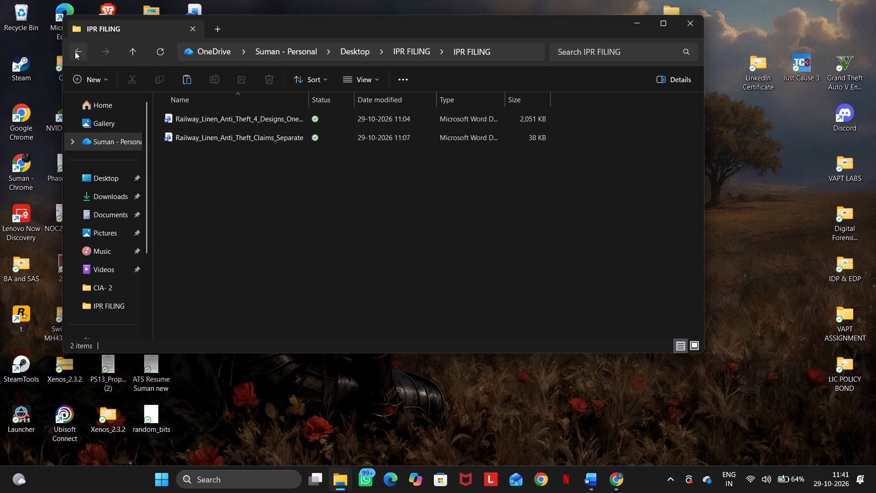
{"action": "left_click_drag", "start_coordinate": [218, 116], "coordinate": [298, 187]}
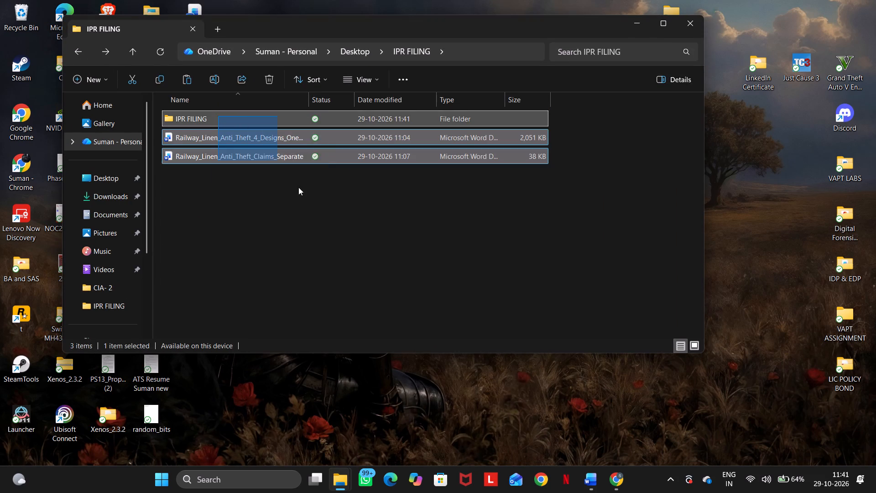
{"action": "left_click_drag", "start_coordinate": [298, 187], "coordinate": [249, 97]}
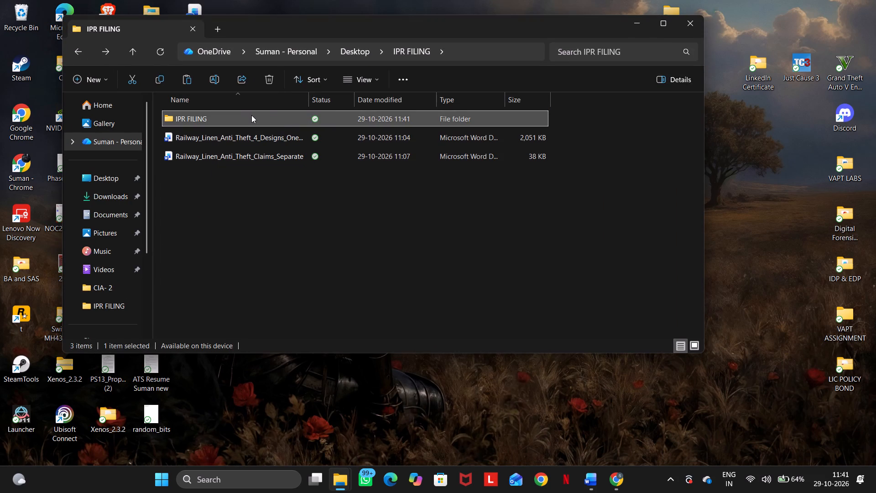
{"action": "left_click_drag", "start_coordinate": [251, 115], "coordinate": [475, 419]}
{"action": "scroll", "coordinate": [429, 330], "scroll_direction": "up", "scroll_amount": 1}
{"action": "left_click", "coordinate": [297, 181]}
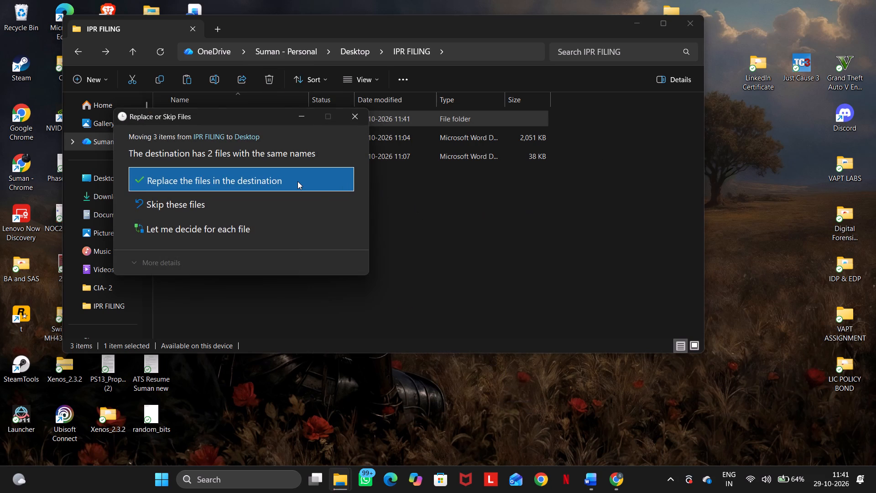
{"action": "left_click", "coordinate": [645, 19]}
Open the moved IPR FILING folder on the desktop and delete both Railway_Linen_Anti_Theft documents from it.
{"action": "double_click", "coordinate": [510, 407]}
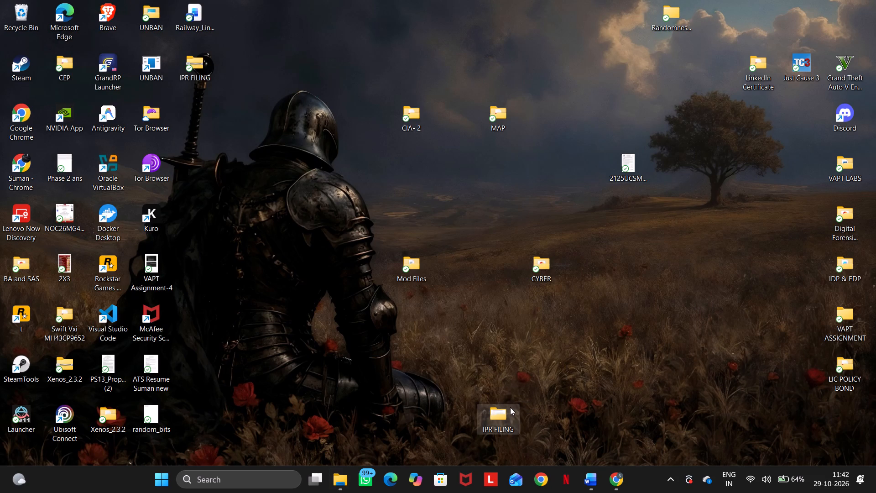
{"action": "left_click_drag", "start_coordinate": [450, 194], "coordinate": [519, 13]}
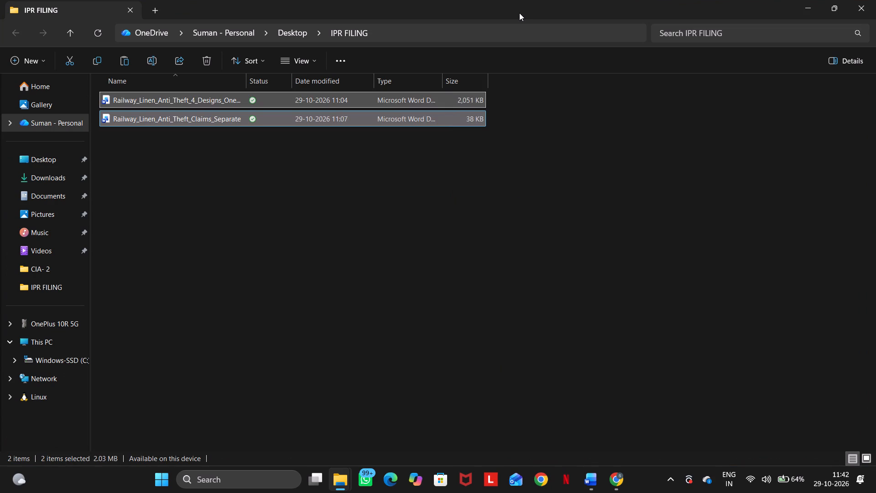
{"action": "key", "text": "Delete"}
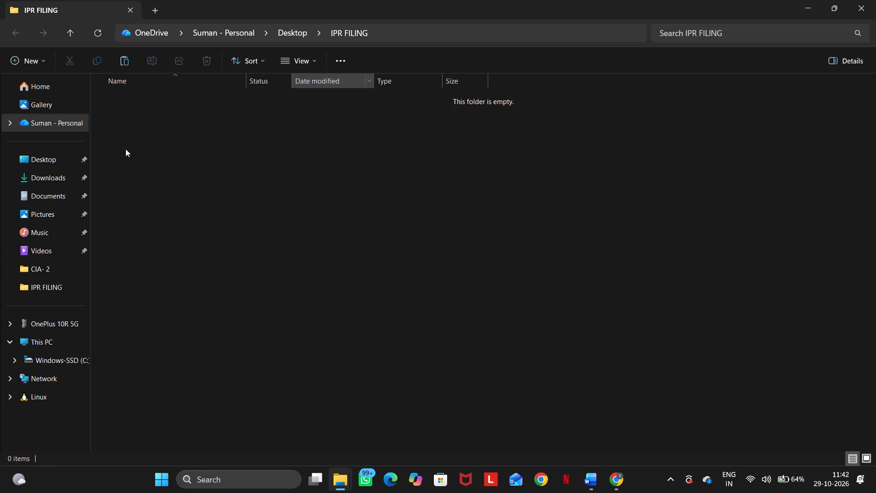
Copy the Designs document from Downloads into the desktop's IPR FILING folder.
{"action": "left_click", "coordinate": [52, 178]}
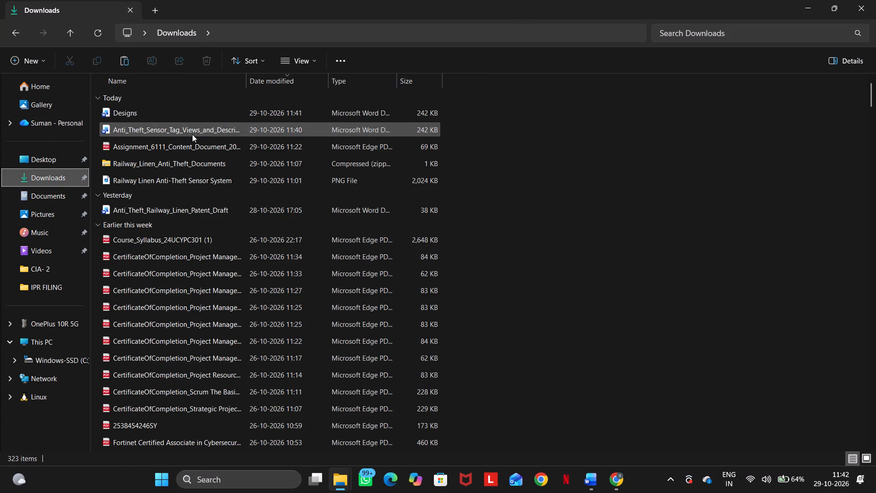
{"action": "left_click", "coordinate": [189, 118]}
{"action": "key", "text": "ctrl+c"}
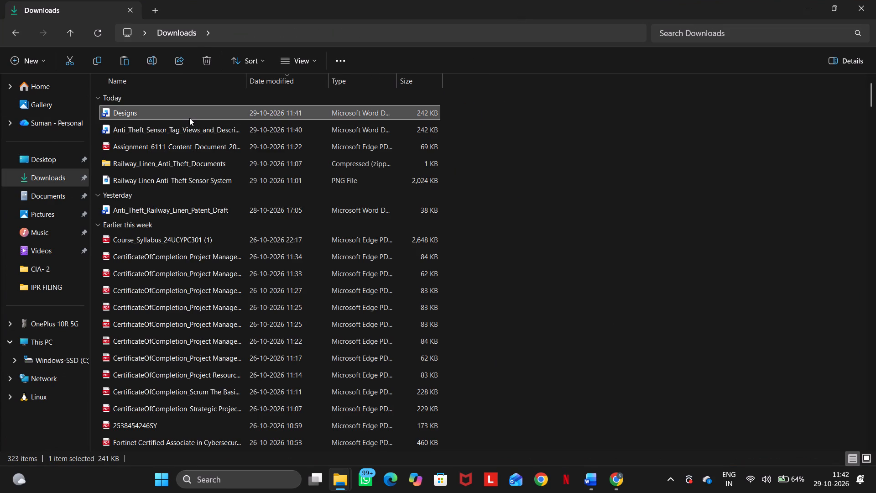
{"action": "double_click", "coordinate": [39, 287]}
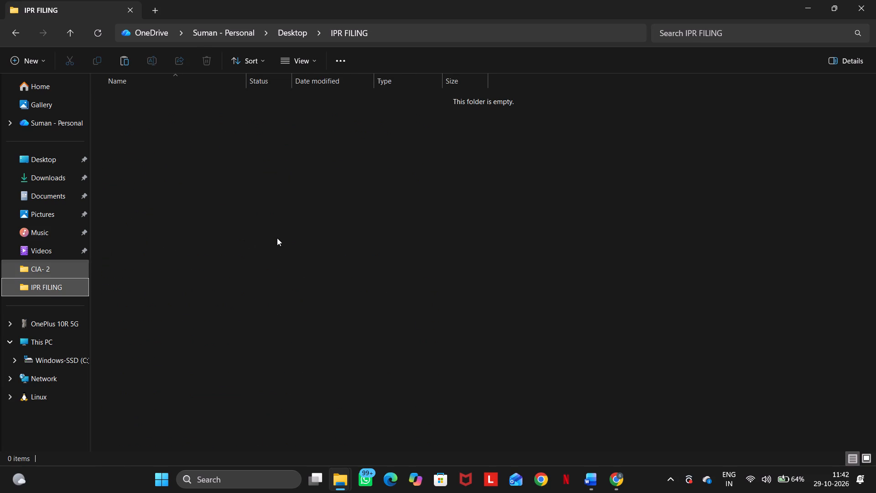
{"action": "key", "text": "ctrl+v"}
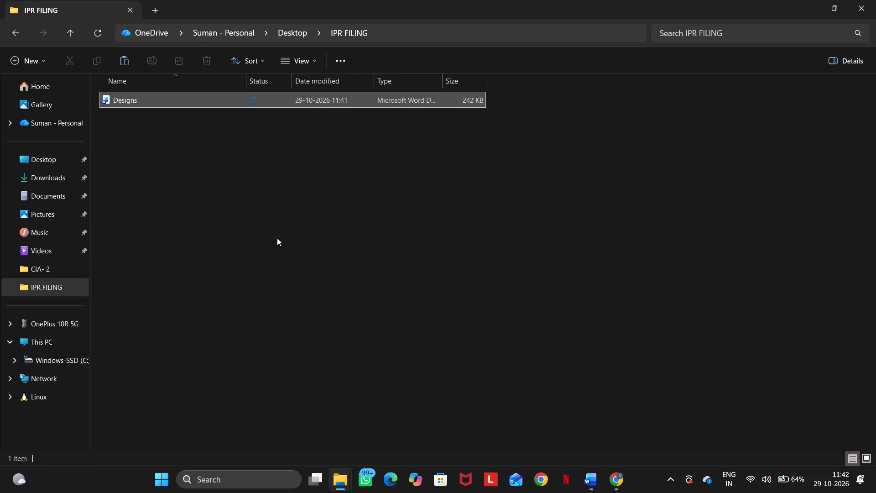
{"action": "left_click", "coordinate": [599, 240]}
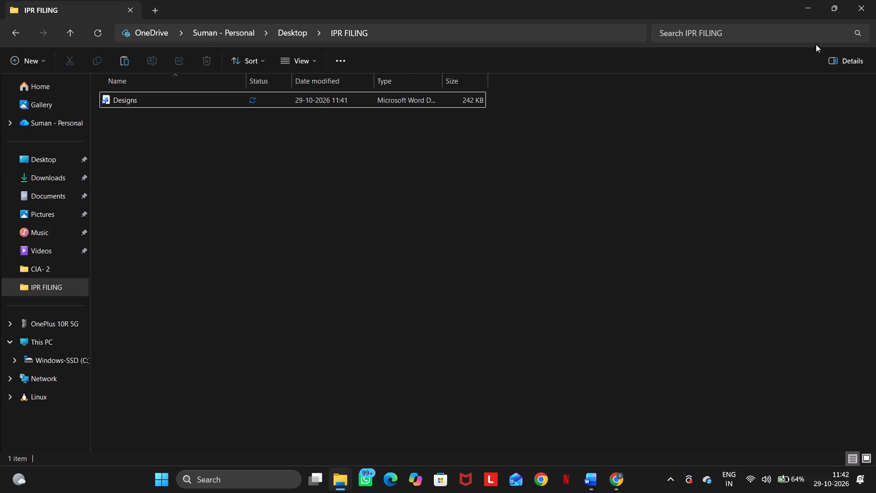
{"action": "left_click", "coordinate": [808, 4]}
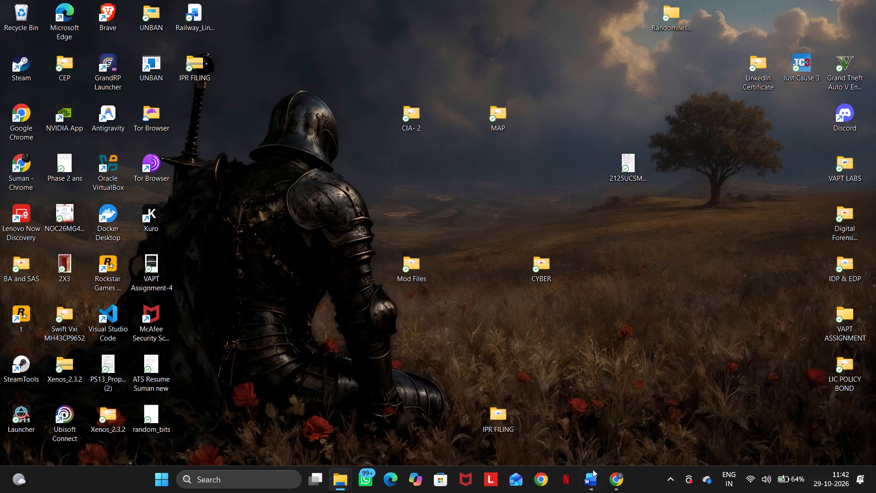
Switch back to Word and create a new blank document.
{"action": "left_click", "coordinate": [593, 477]}
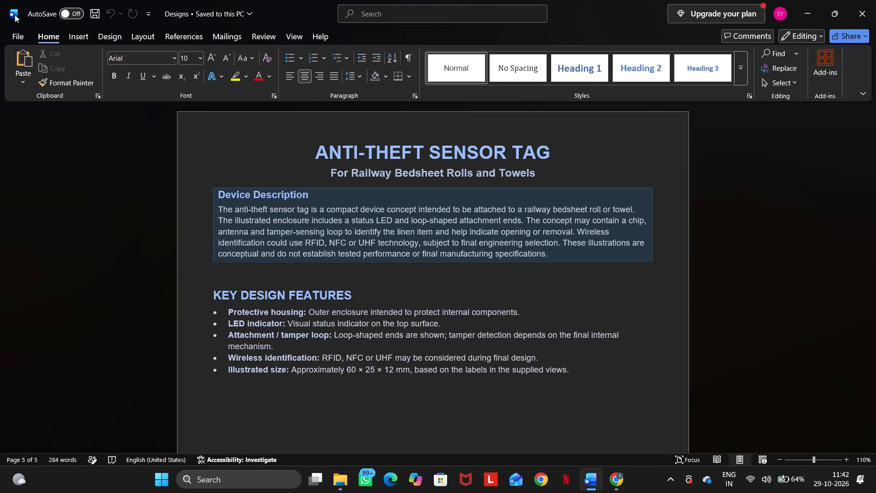
{"action": "left_click", "coordinate": [17, 32]}
{"action": "left_click", "coordinate": [32, 88]}
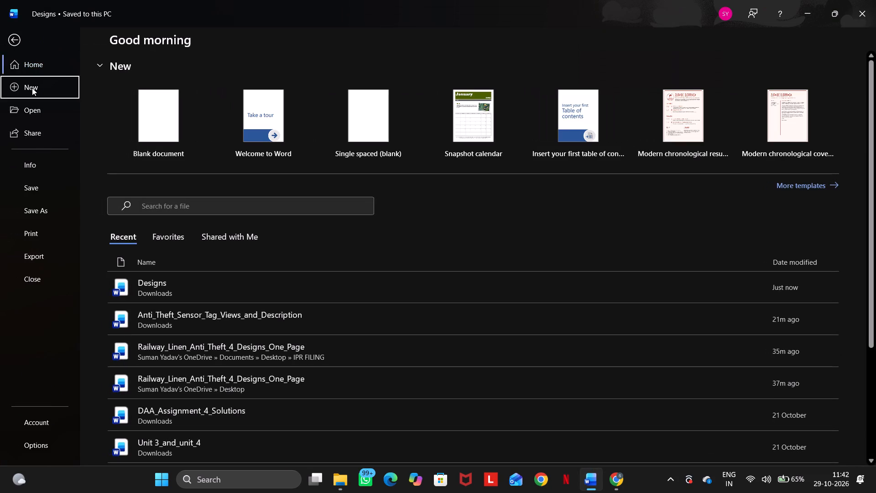
{"action": "left_click", "coordinate": [142, 116]}
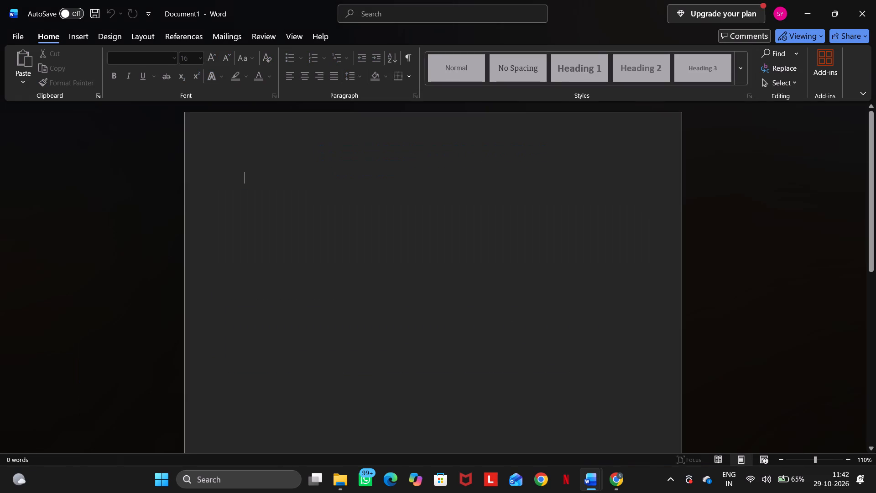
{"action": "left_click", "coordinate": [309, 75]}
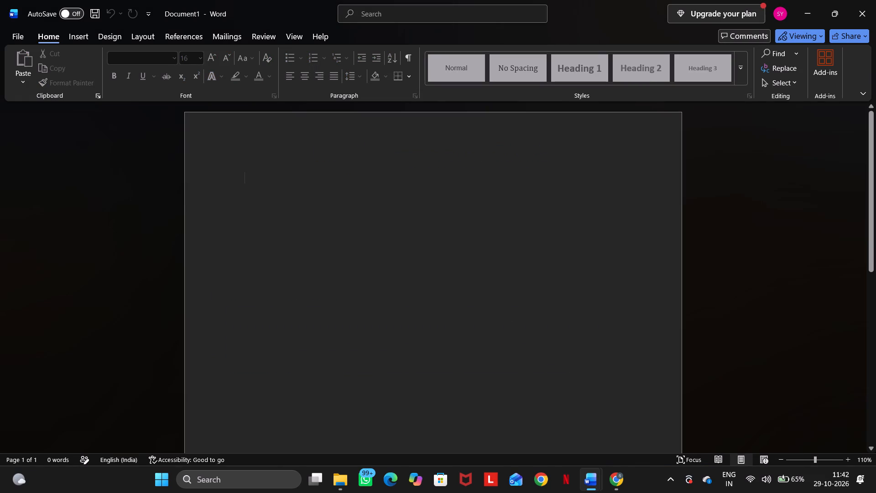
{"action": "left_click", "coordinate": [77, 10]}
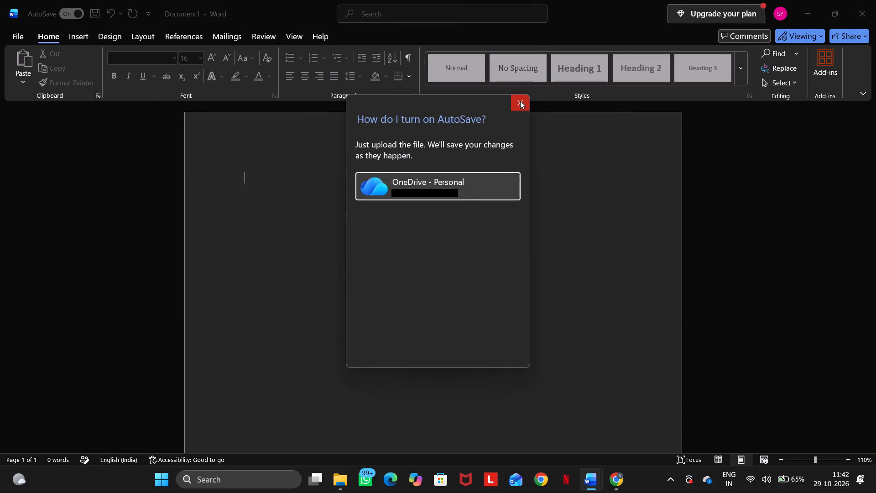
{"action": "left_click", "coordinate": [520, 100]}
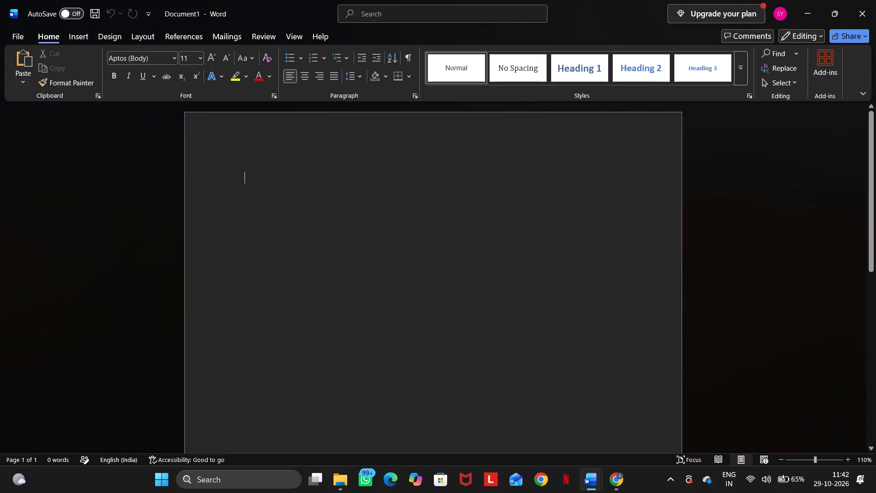